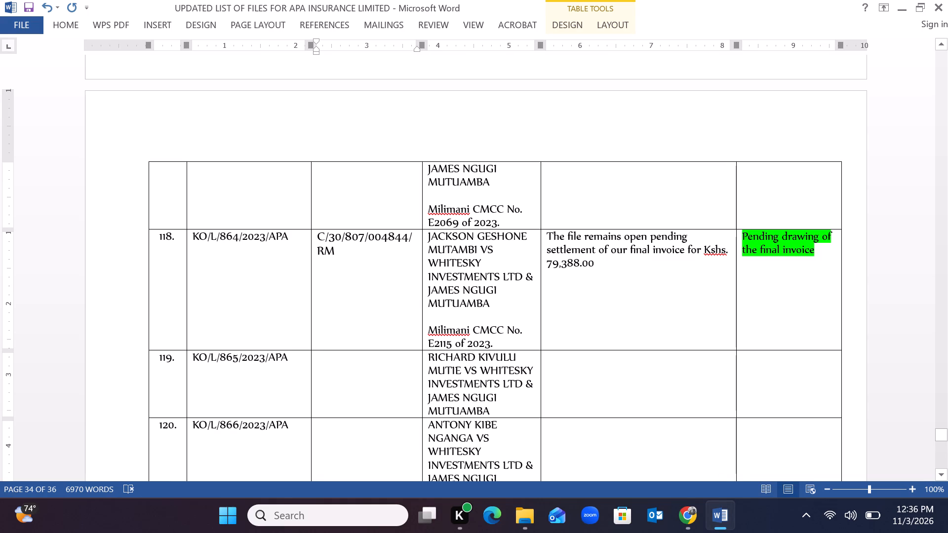
scroll(374, 387, down, 1)
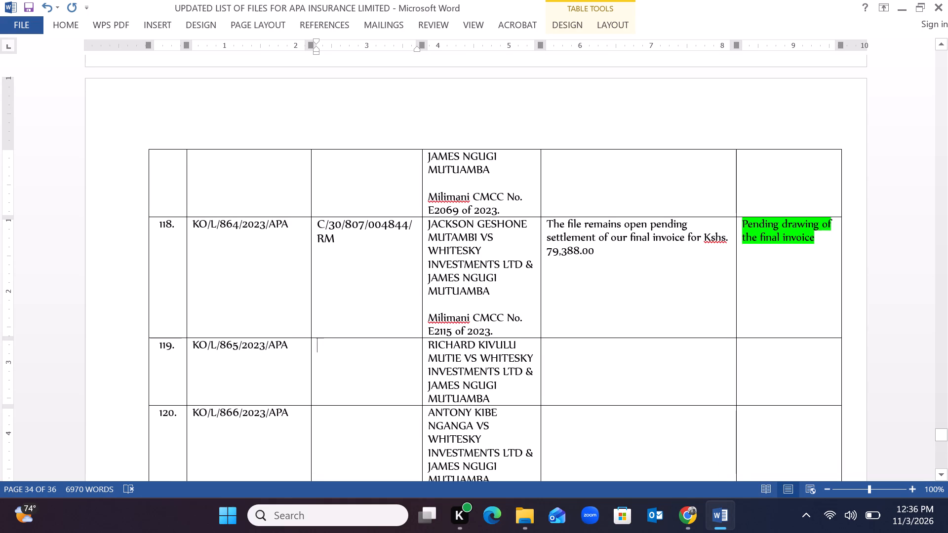
Search the shared drive f (Y:) in File Explorer for KO 865.
click(518, 516)
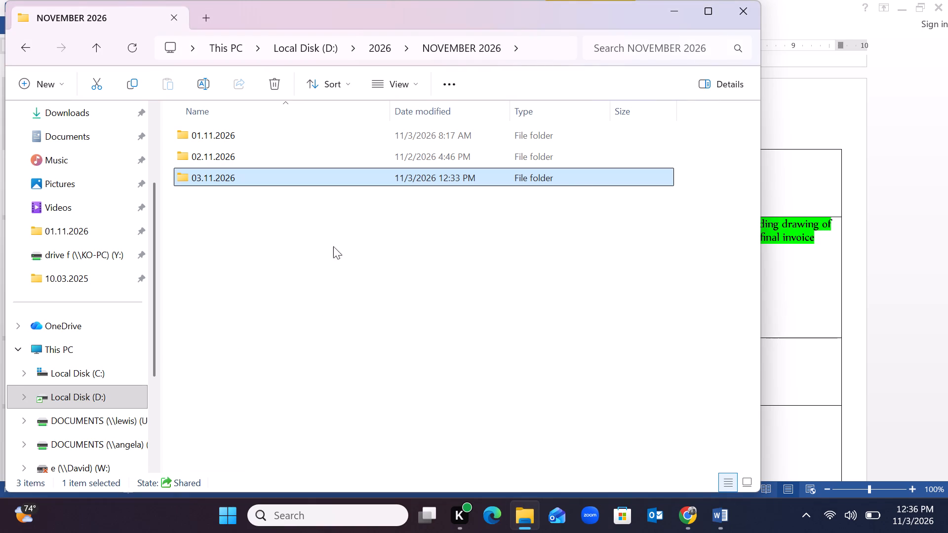
scroll(88, 393, down, 1)
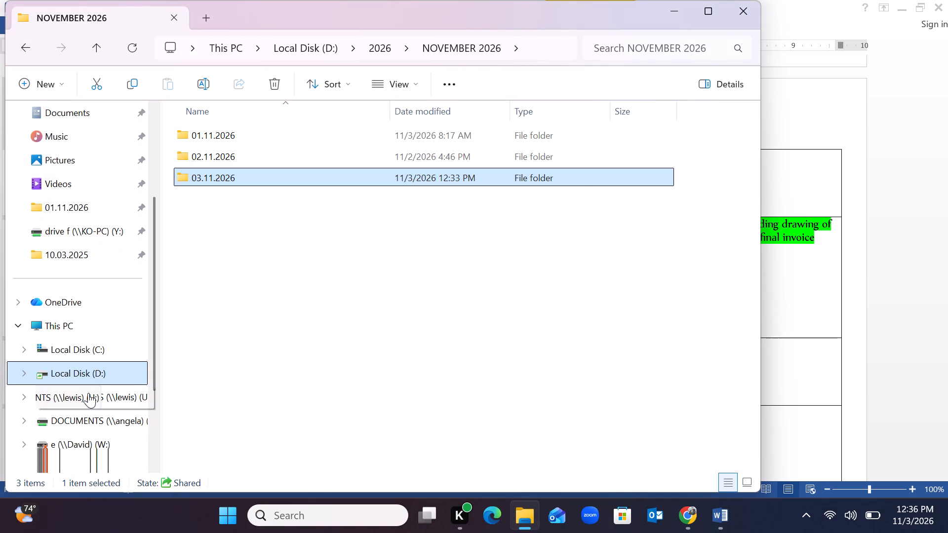
scroll(88, 393, down, 2)
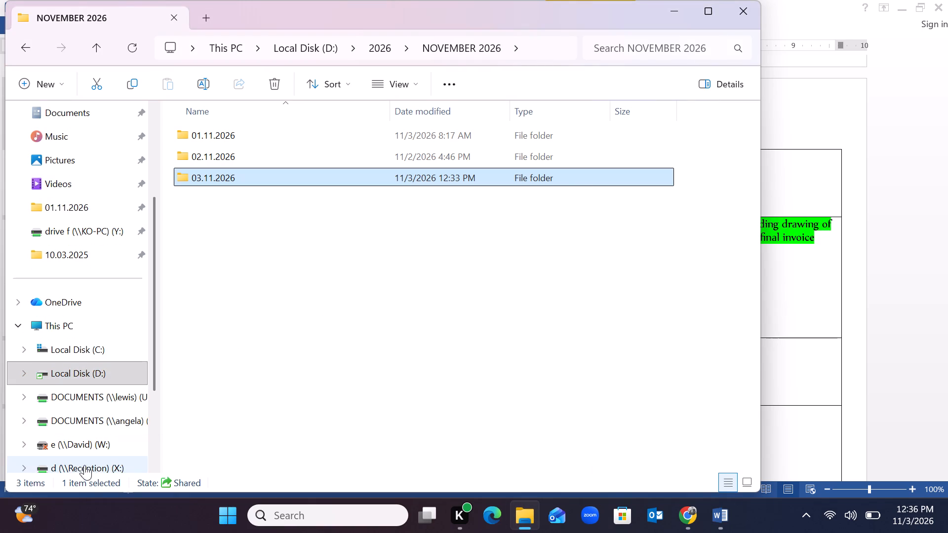
scroll(110, 408, down, 1)
double_click(108, 208)
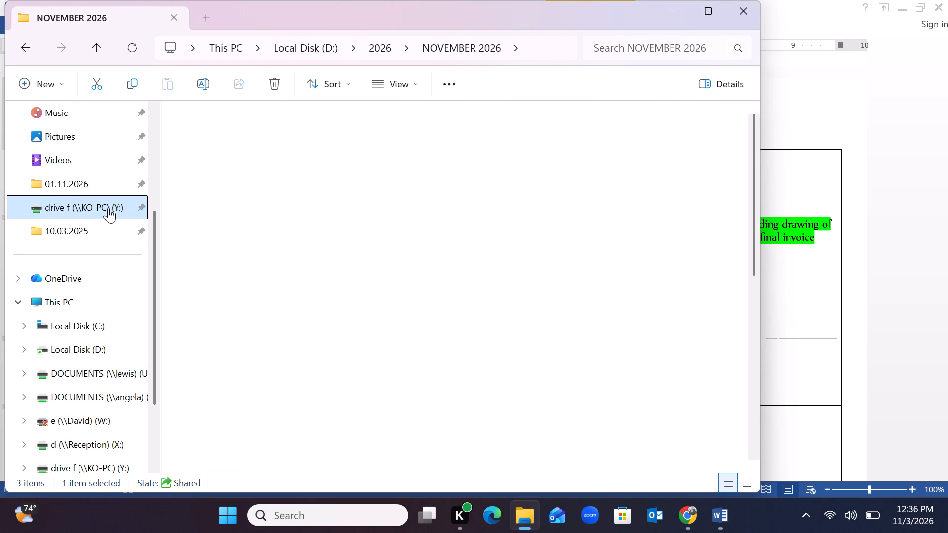
click(597, 52)
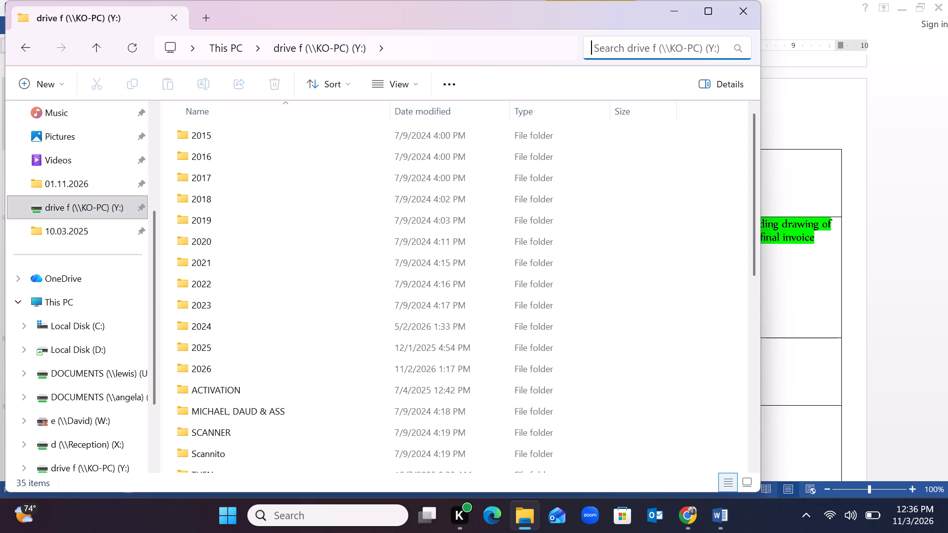
text(KO)
key(space)
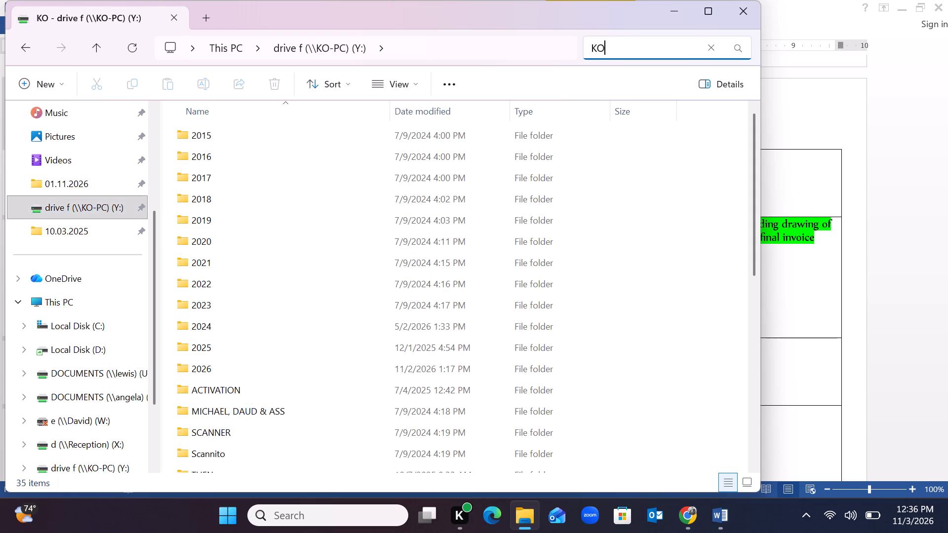
text(865)
key(Return)
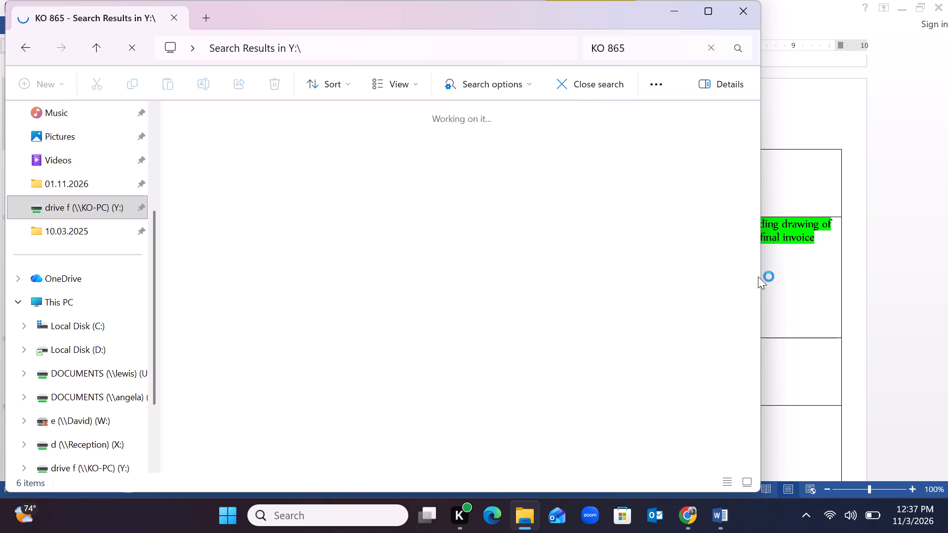
Review the APA Insurance files list around and beyond entry 119 to see which entries still need details.
click(860, 304)
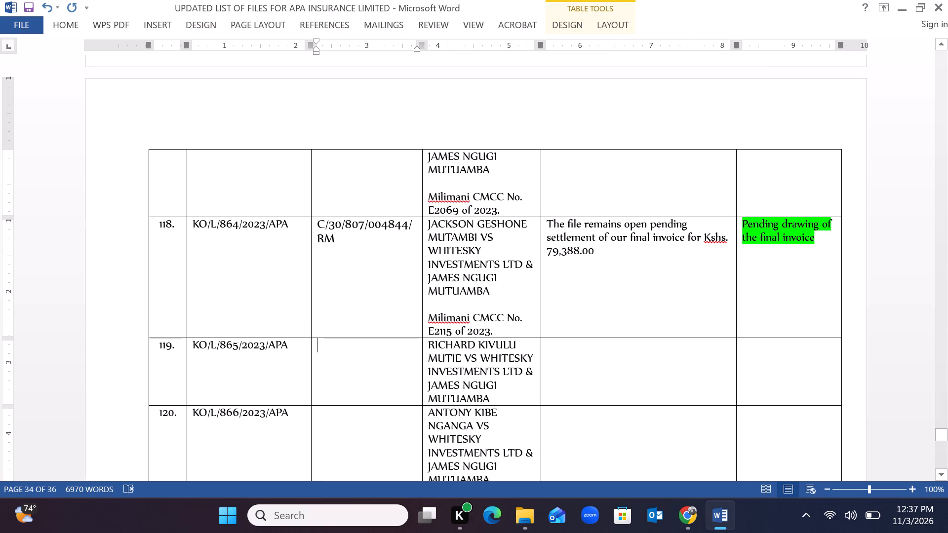
scroll(499, 339, down, 3)
scroll(467, 273, down, 2)
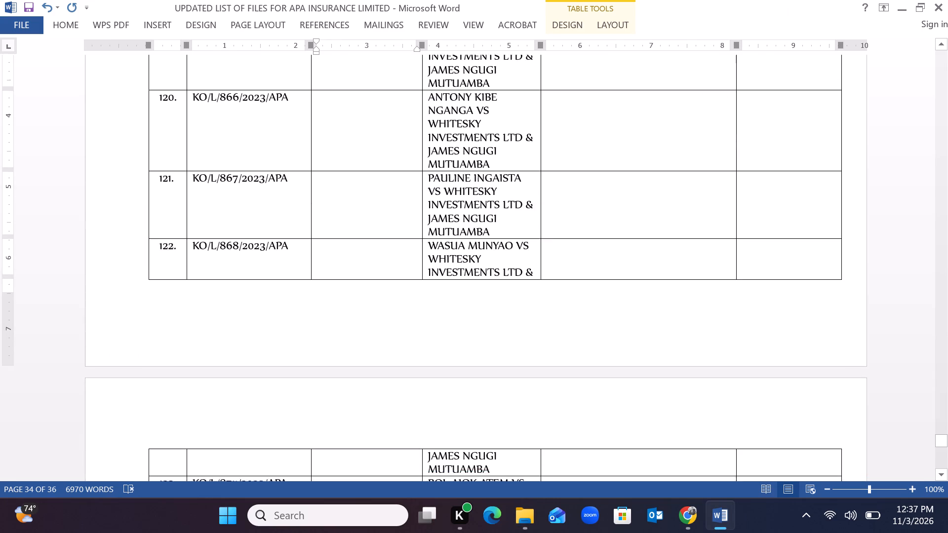
scroll(467, 273, down, 6)
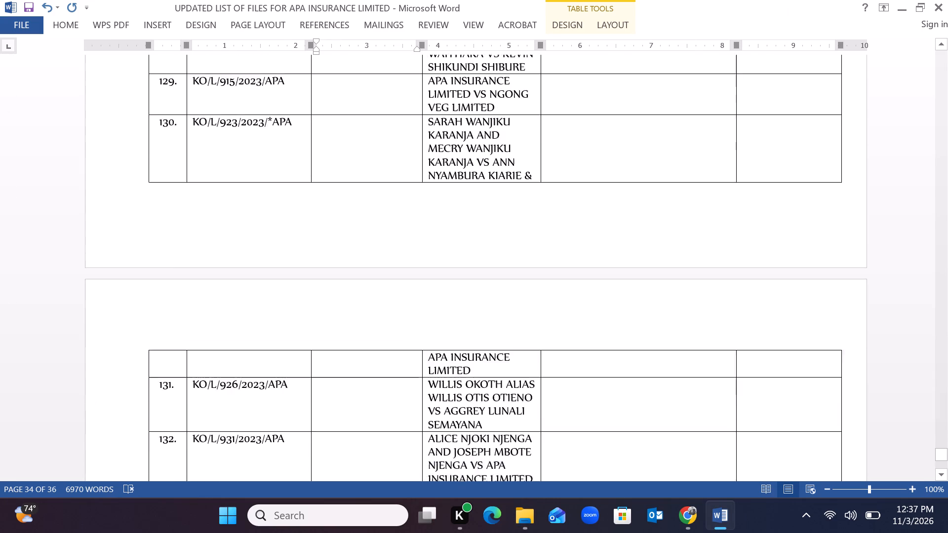
scroll(467, 273, down, 1)
scroll(467, 273, up, 7)
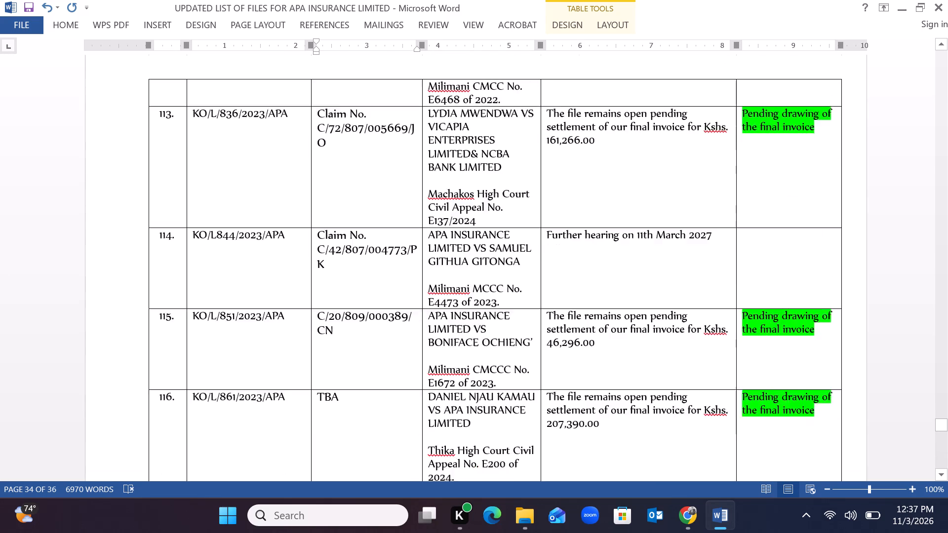
scroll(467, 273, down, 5)
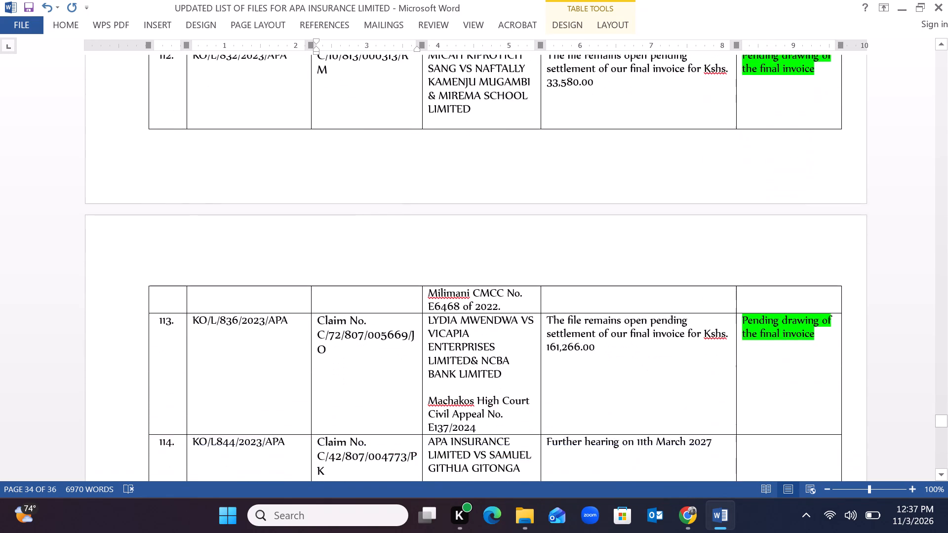
scroll(467, 273, down, 6)
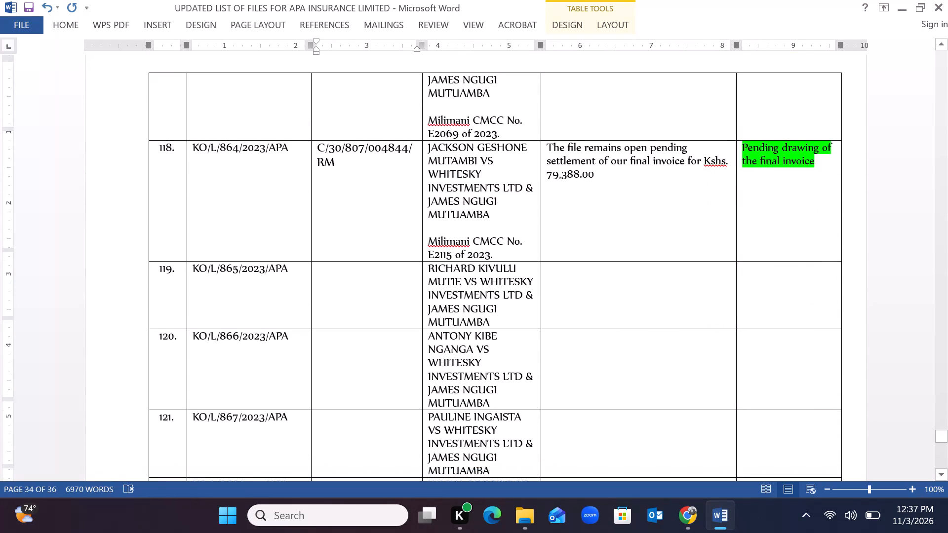
scroll(422, 273, down, 1)
click(524, 512)
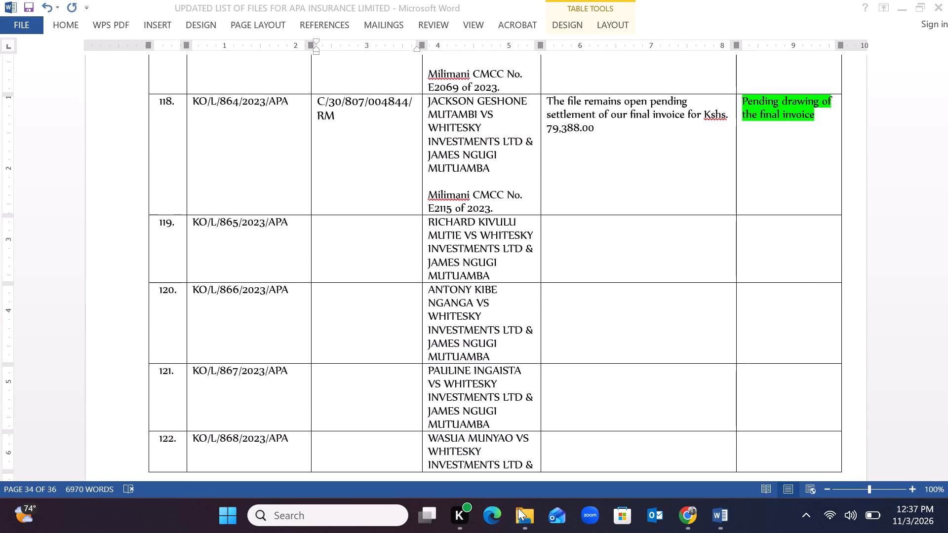
click(521, 516)
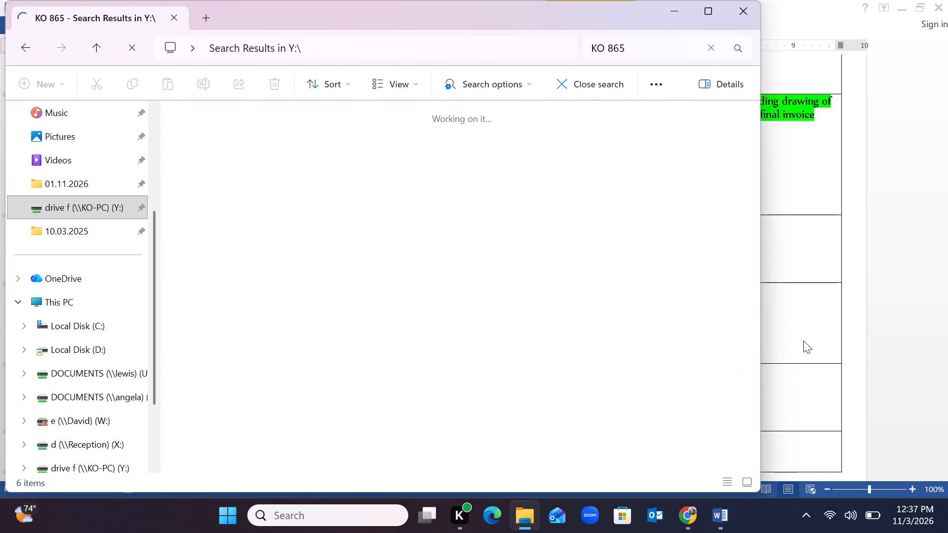
click(803, 341)
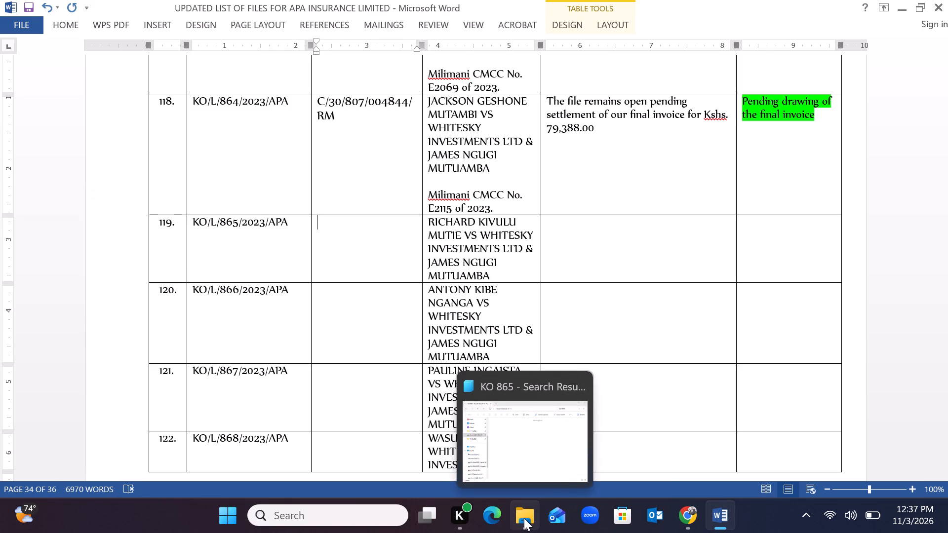
Search drive f (Y:) for KO 866 in a separate File Explorer tab, keeping the KO 865 search open.
click(527, 470)
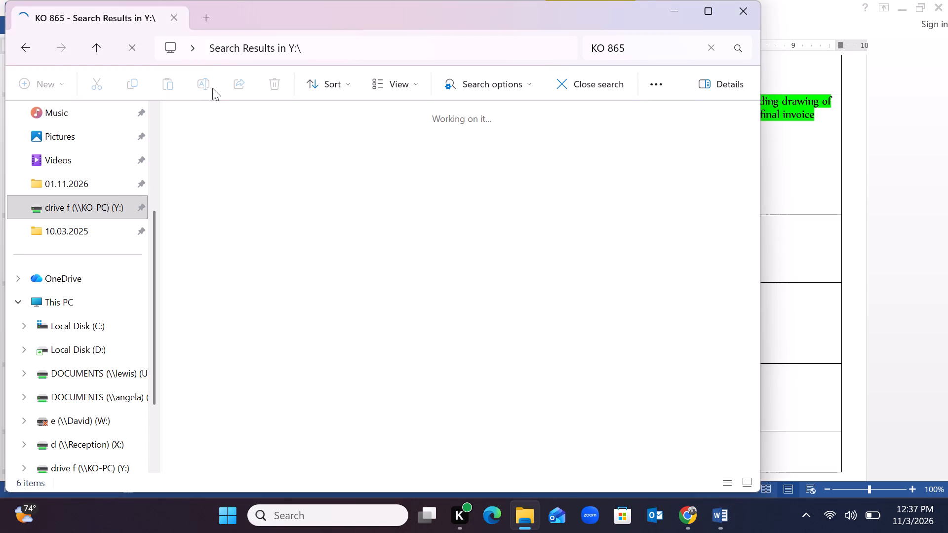
click(199, 21)
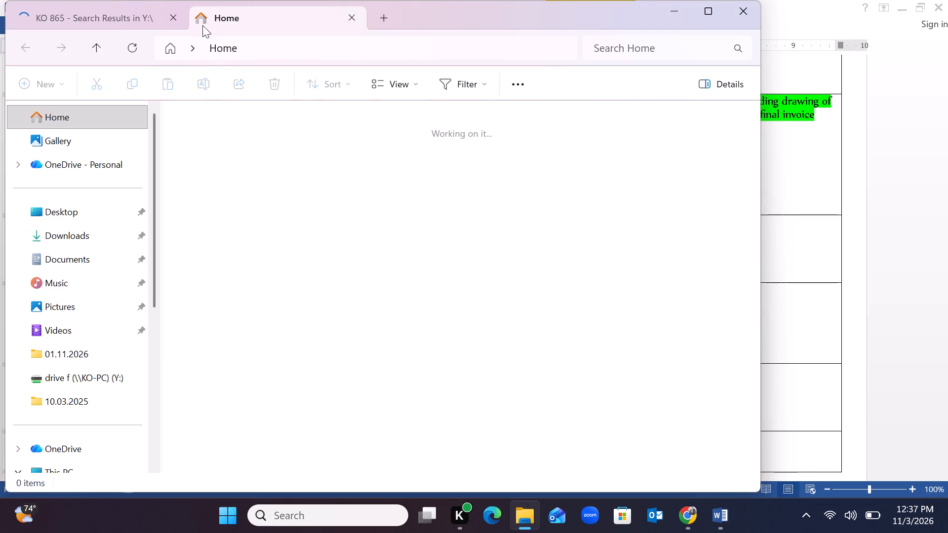
click(99, 380)
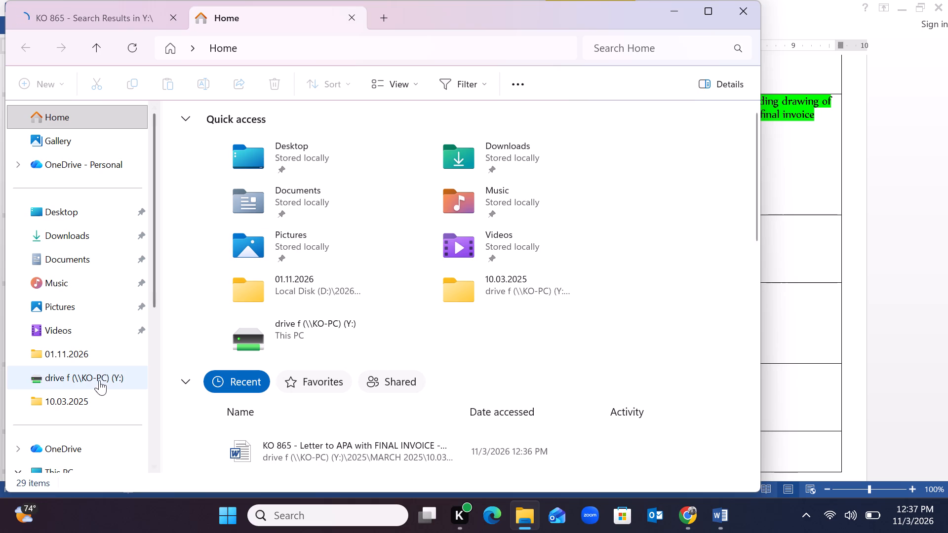
click(610, 52)
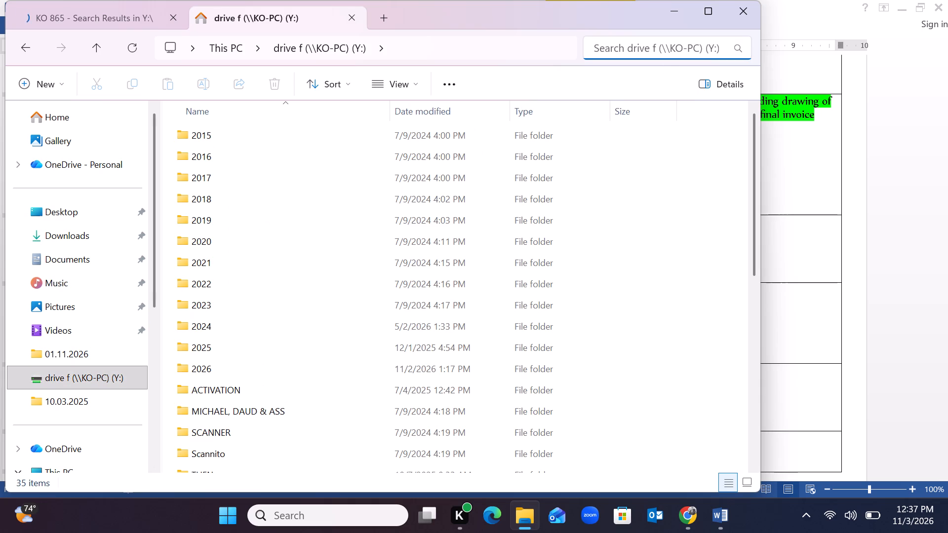
text(KO 866)
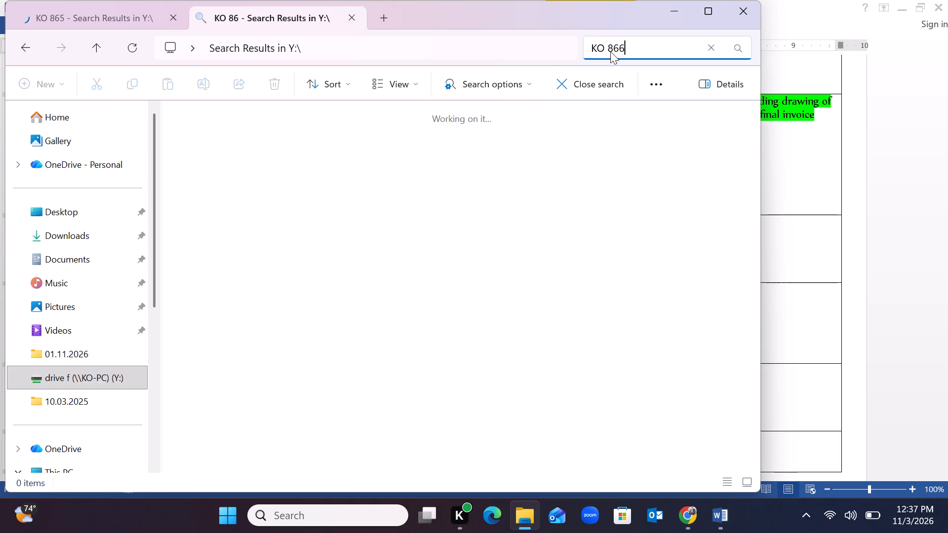
click(634, 50)
key(Return)
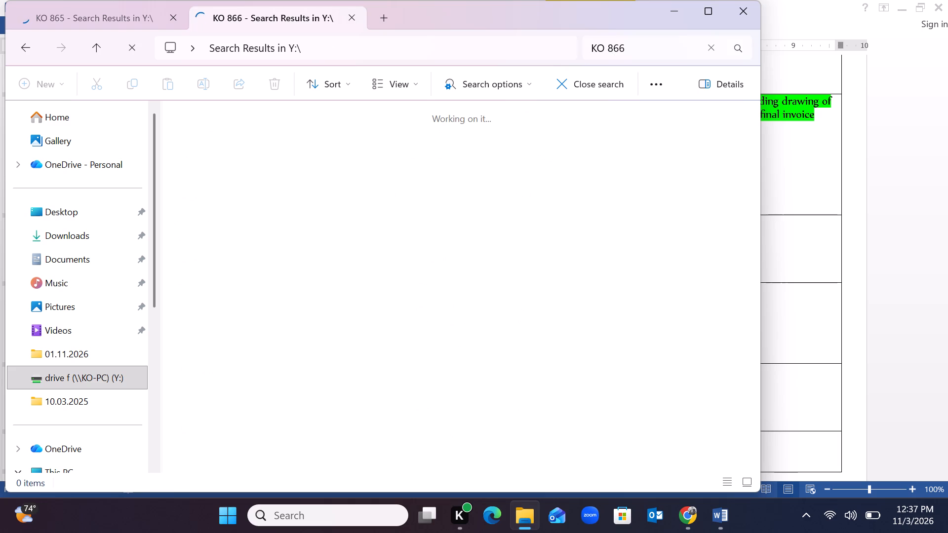
click(54, 13)
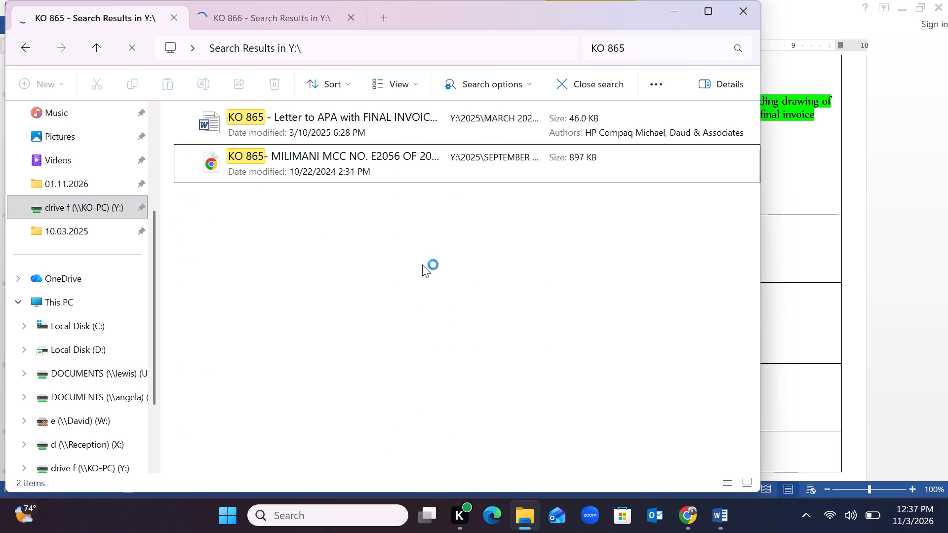
double_click(352, 128)
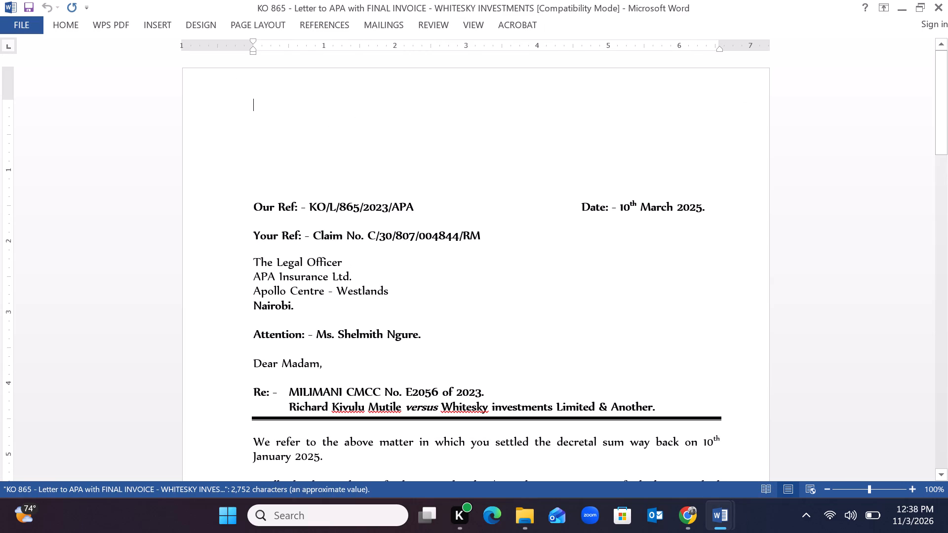
drag(367, 237, 474, 246)
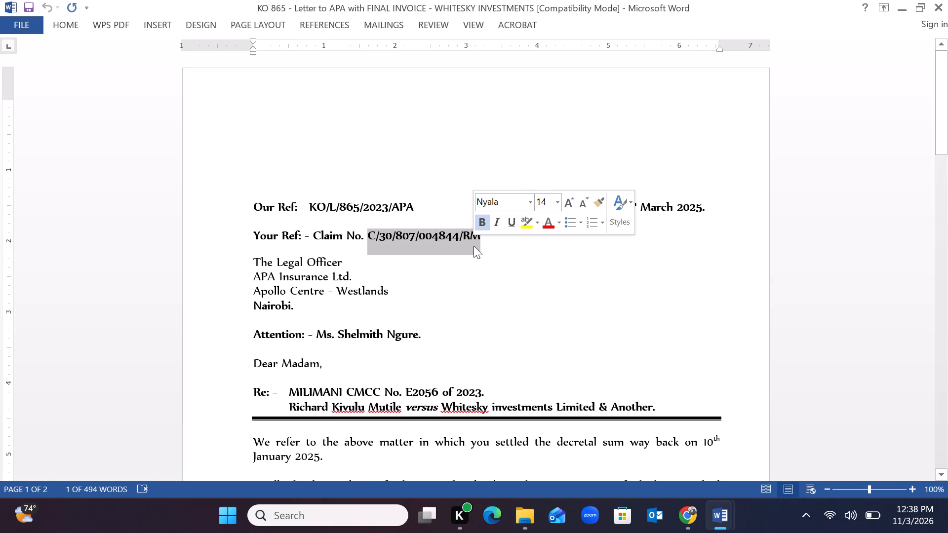
key(ctrl+c)
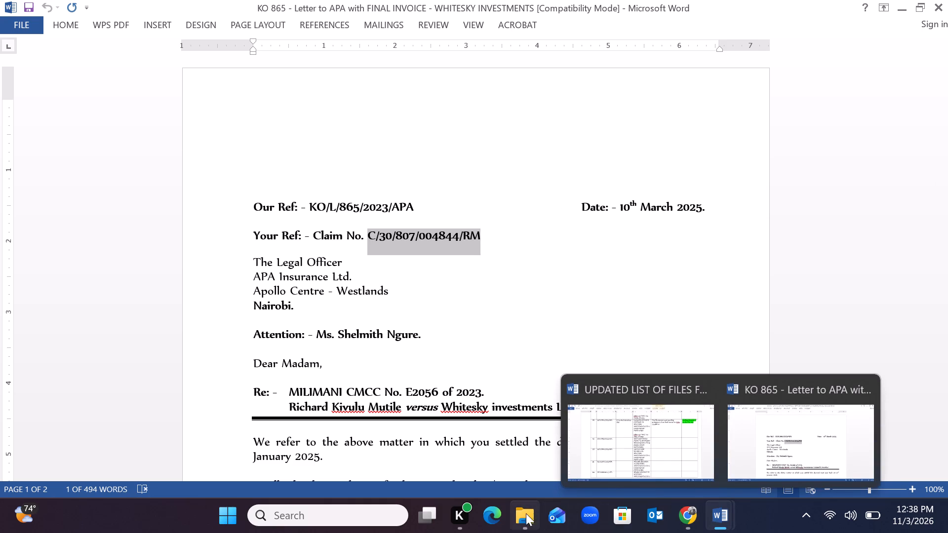
click(638, 456)
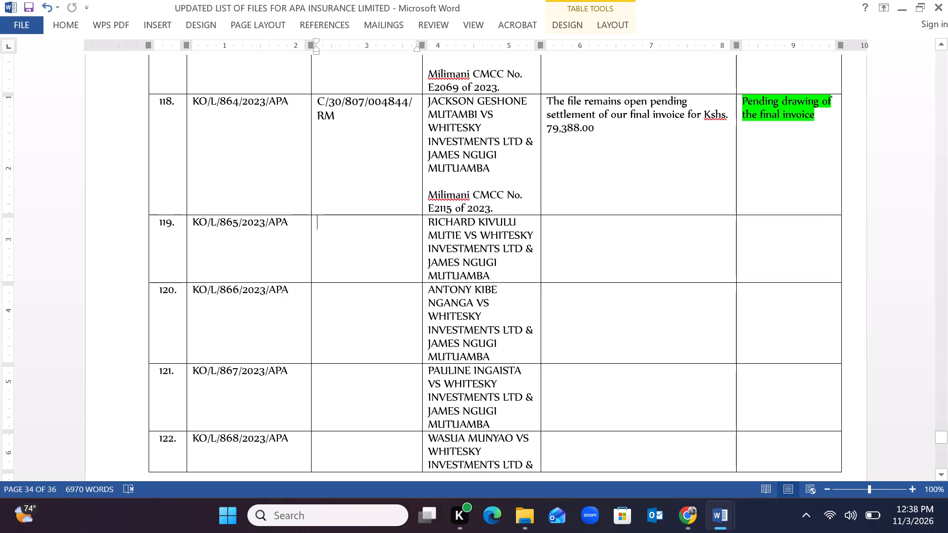
key(ctrl+v)
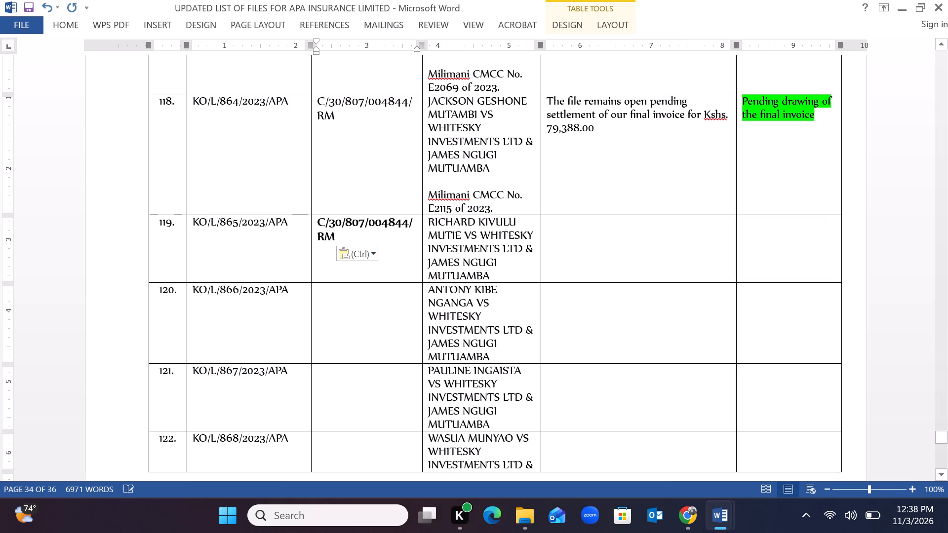
click(356, 257)
click(418, 292)
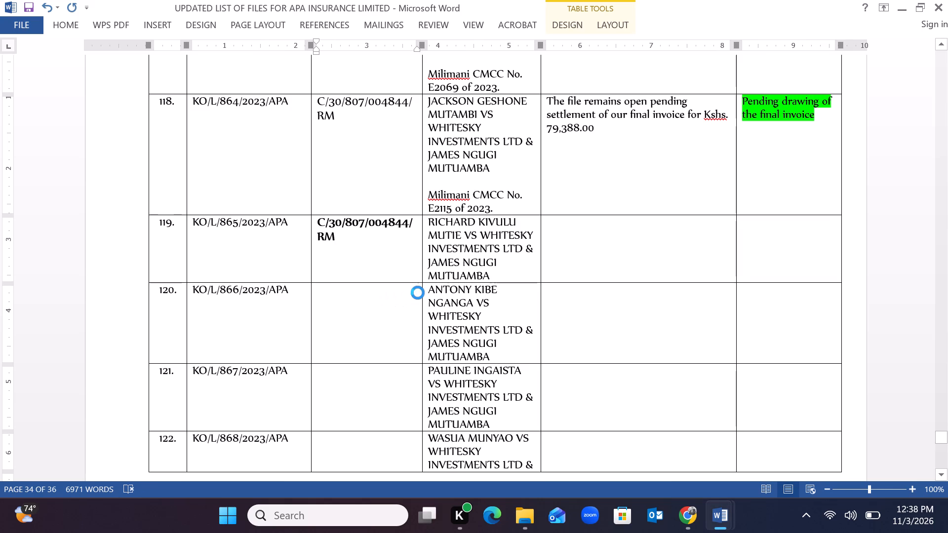
click(498, 275)
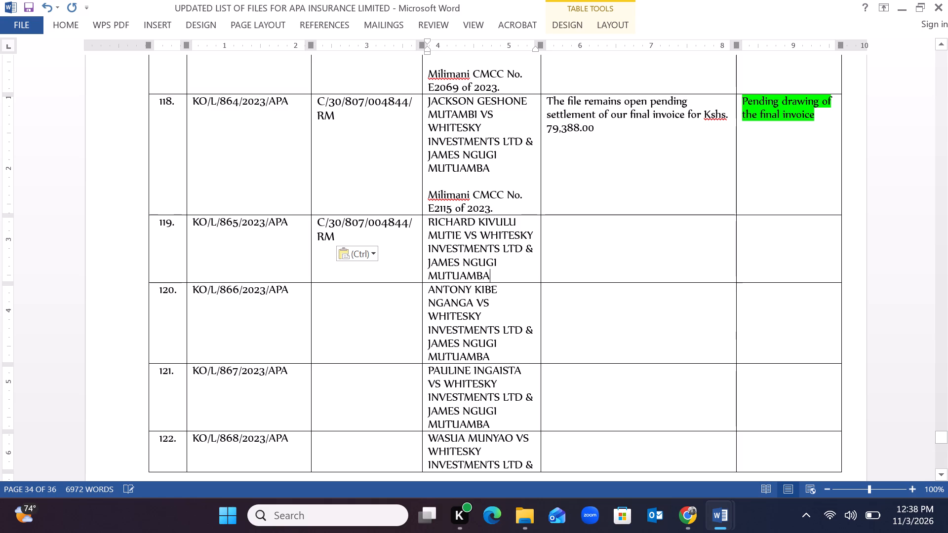
key(Return)
key(Return)
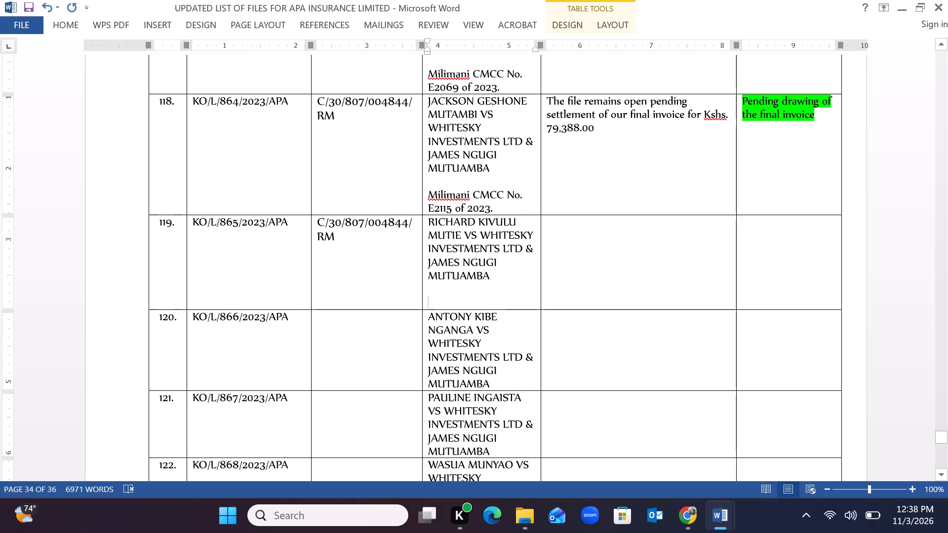
click(759, 459)
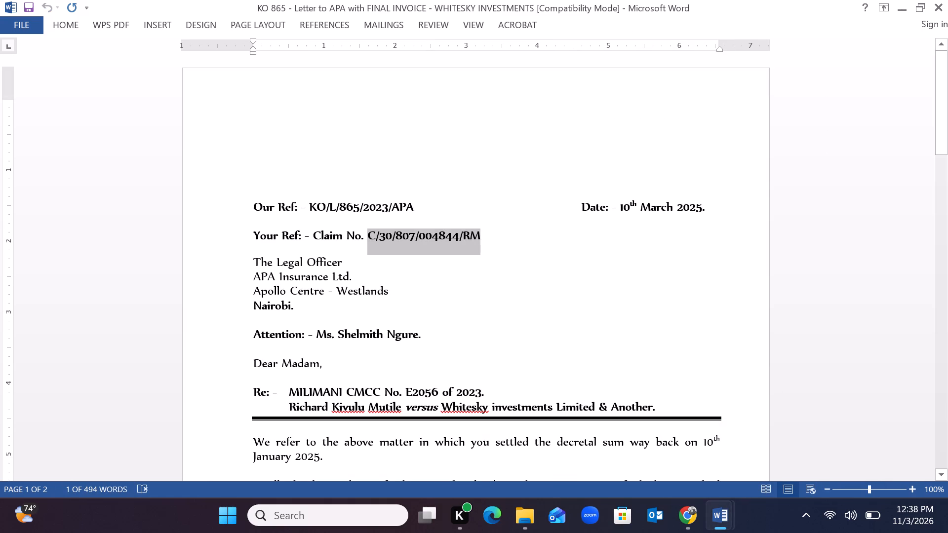
click(373, 313)
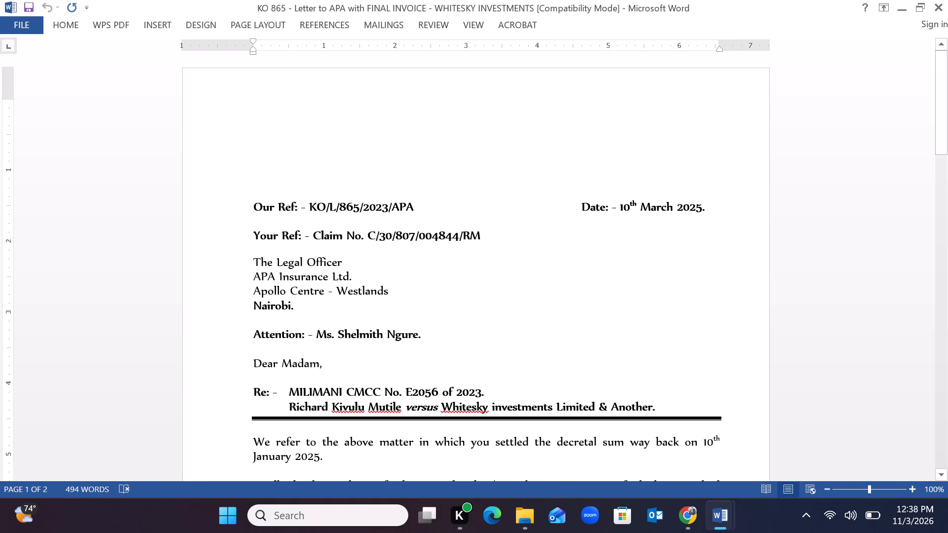
drag(289, 392, 490, 398)
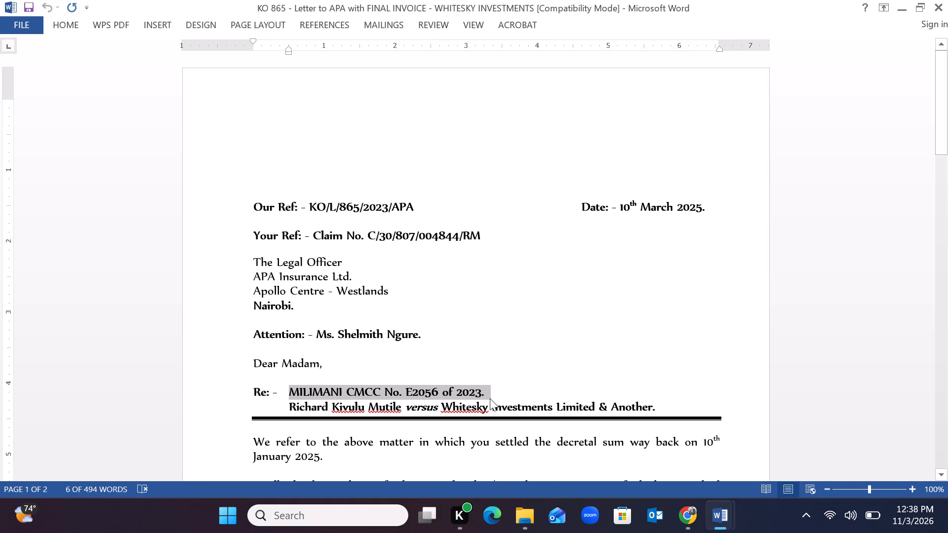
key(ctrl+c)
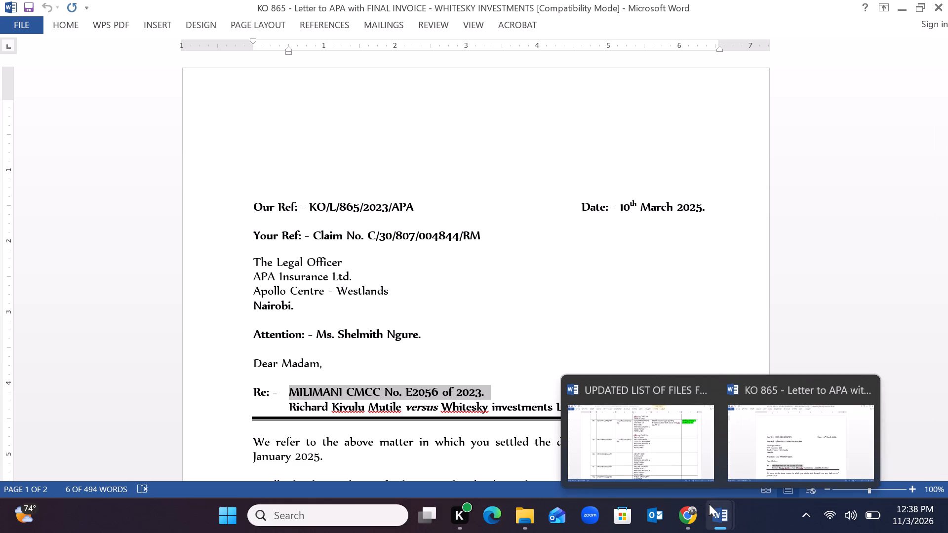
click(679, 452)
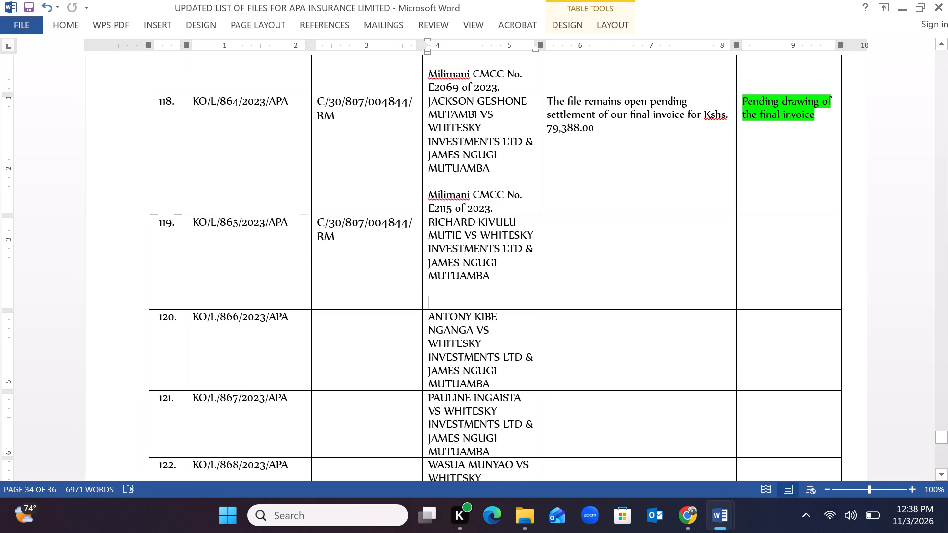
key(ctrl+v)
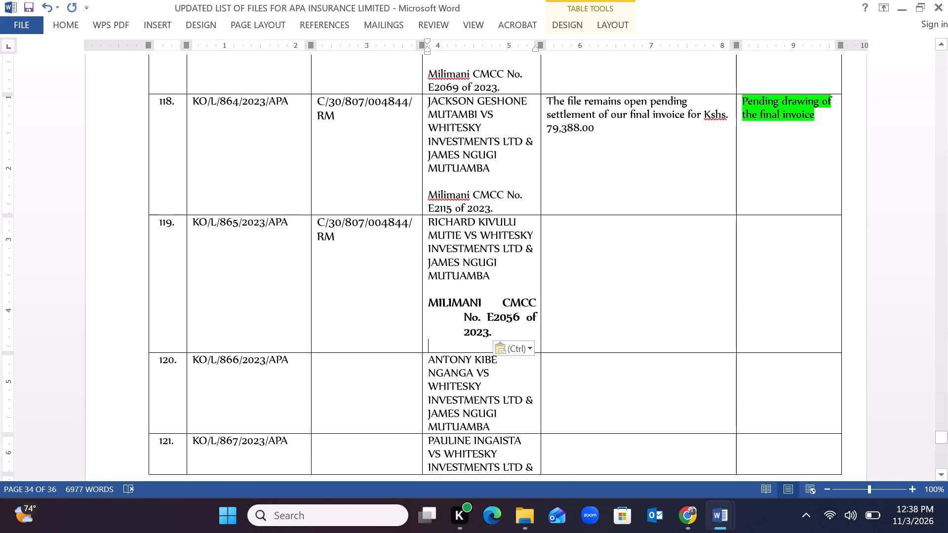
click(516, 346)
click(574, 381)
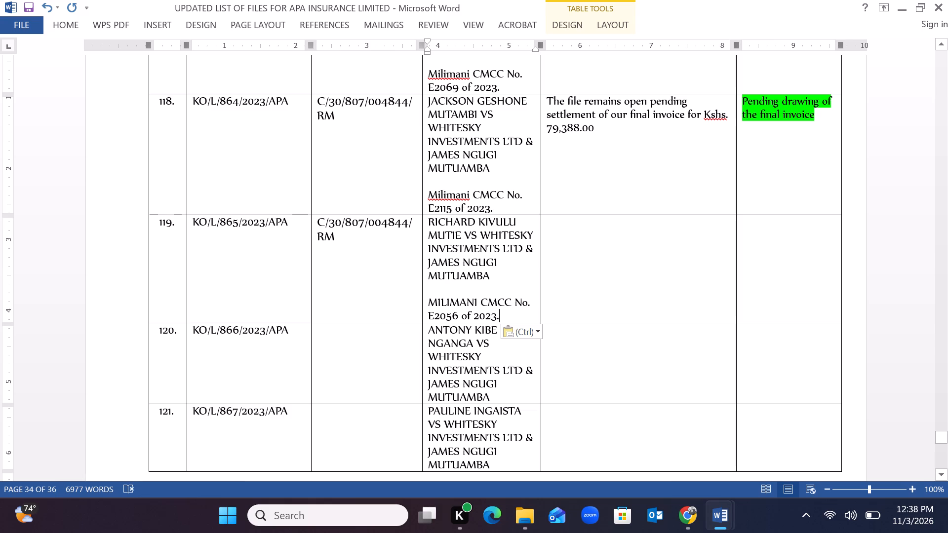
Change the case of MILIMANI in entry 119's court case number to Milimani.
drag(429, 303, 474, 303)
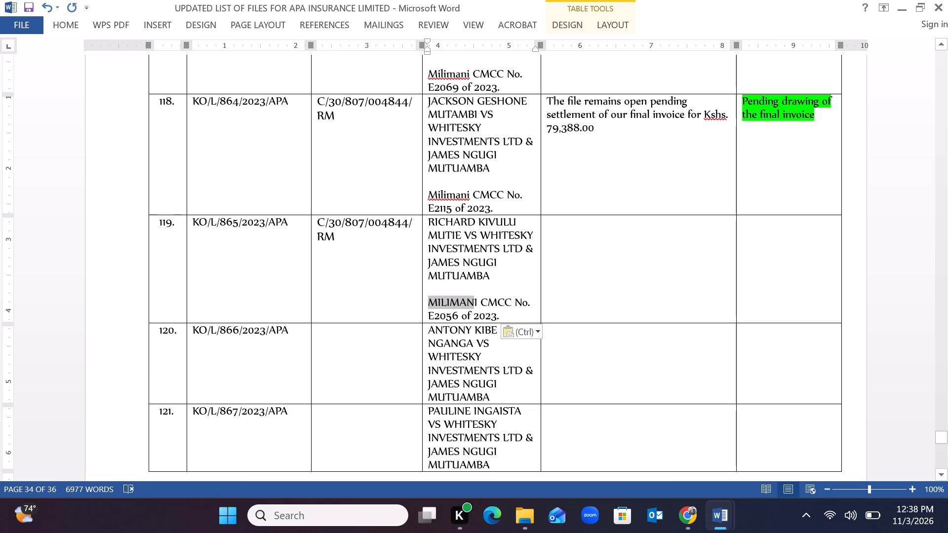
drag(474, 303, 476, 302)
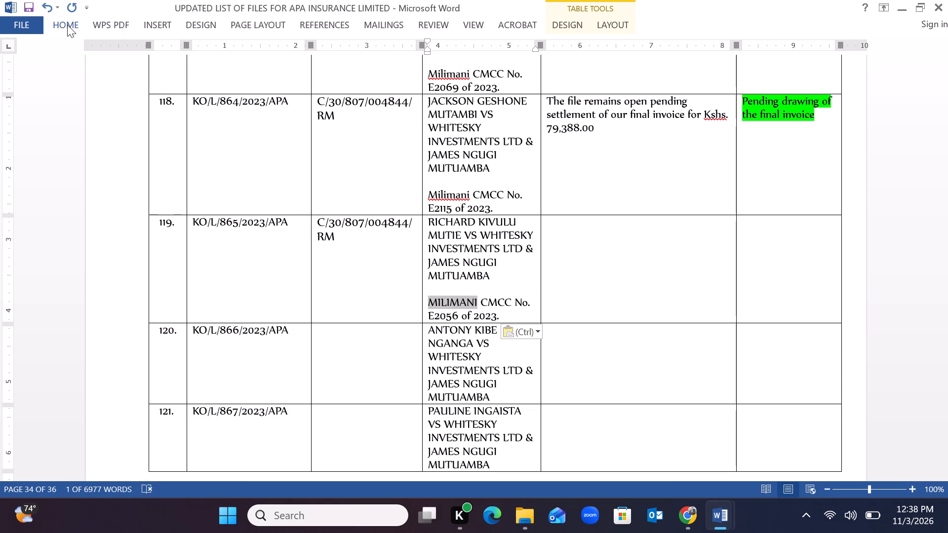
click(67, 24)
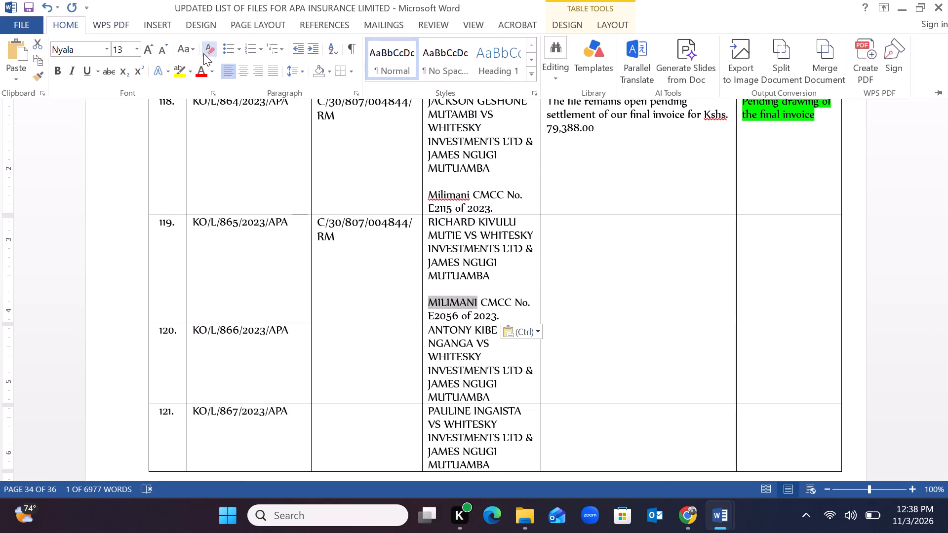
click(193, 48)
click(217, 112)
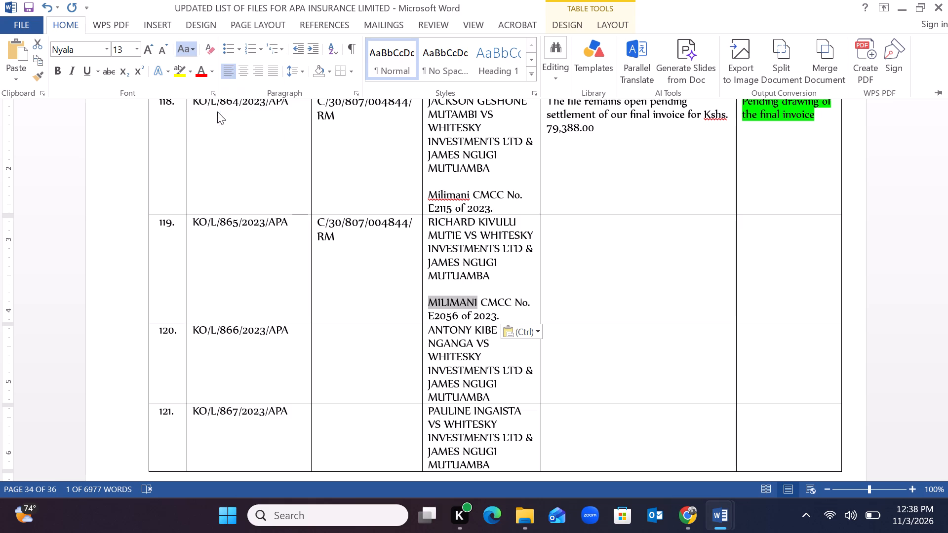
click(495, 277)
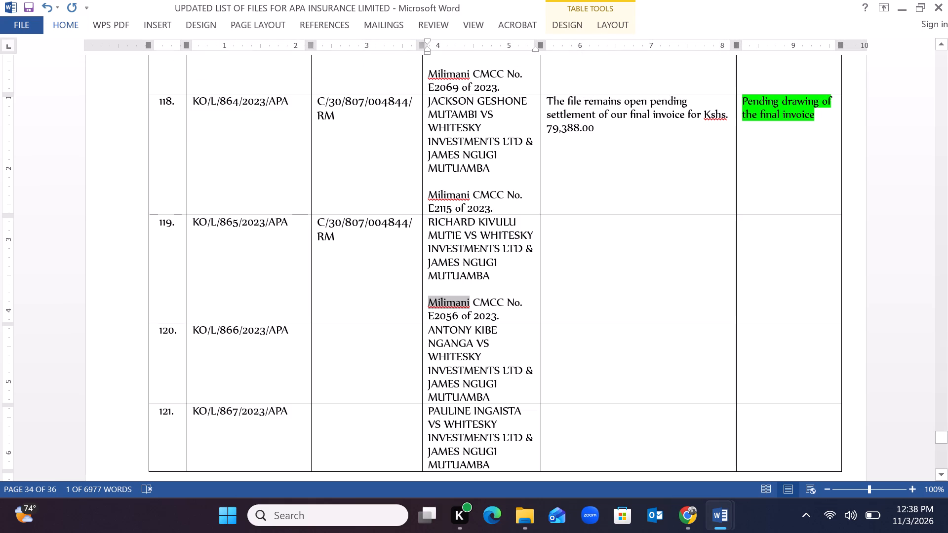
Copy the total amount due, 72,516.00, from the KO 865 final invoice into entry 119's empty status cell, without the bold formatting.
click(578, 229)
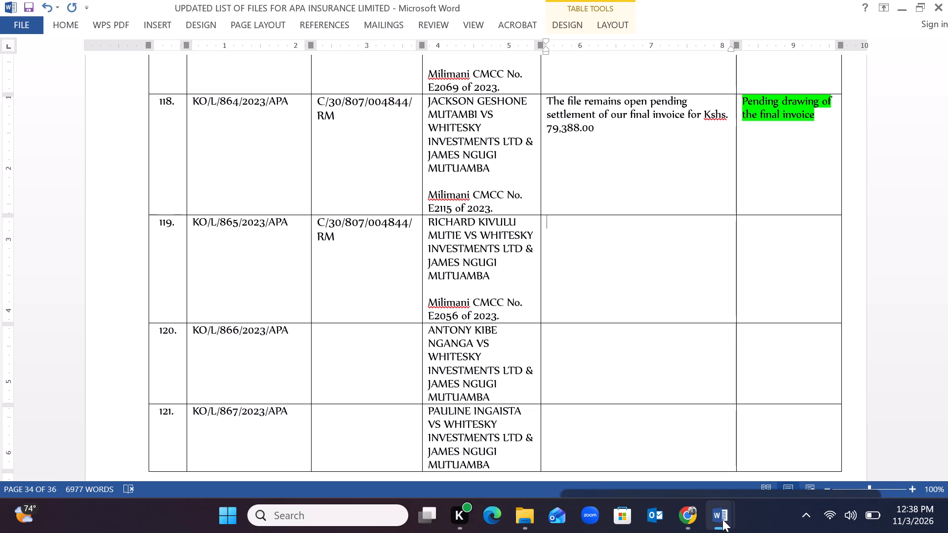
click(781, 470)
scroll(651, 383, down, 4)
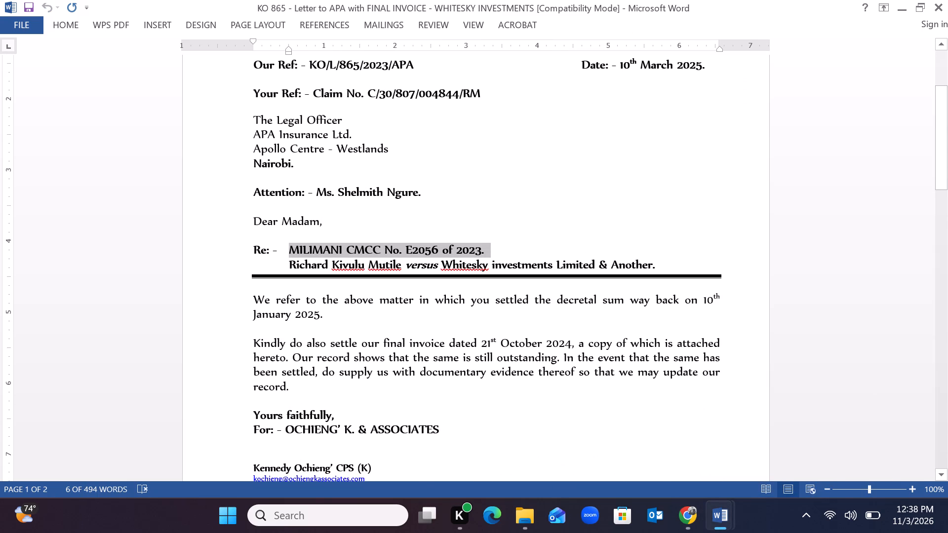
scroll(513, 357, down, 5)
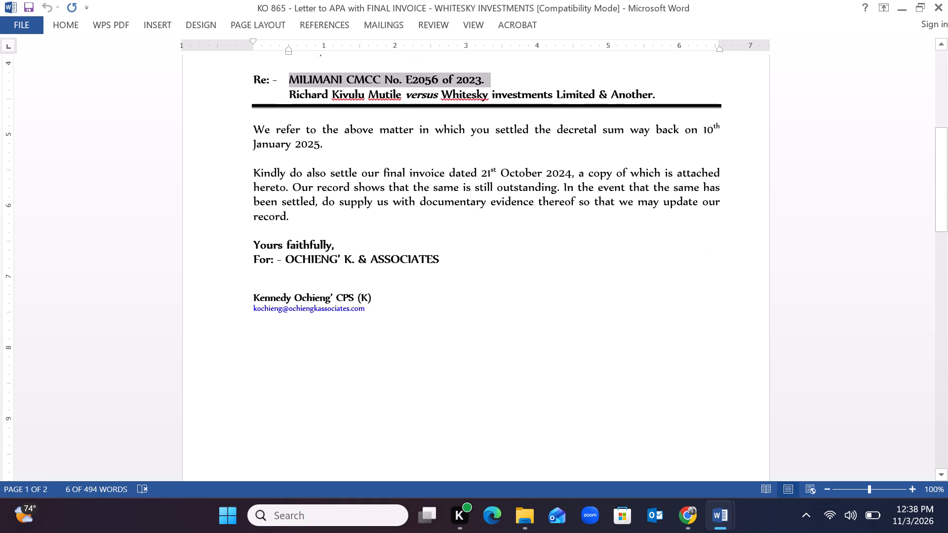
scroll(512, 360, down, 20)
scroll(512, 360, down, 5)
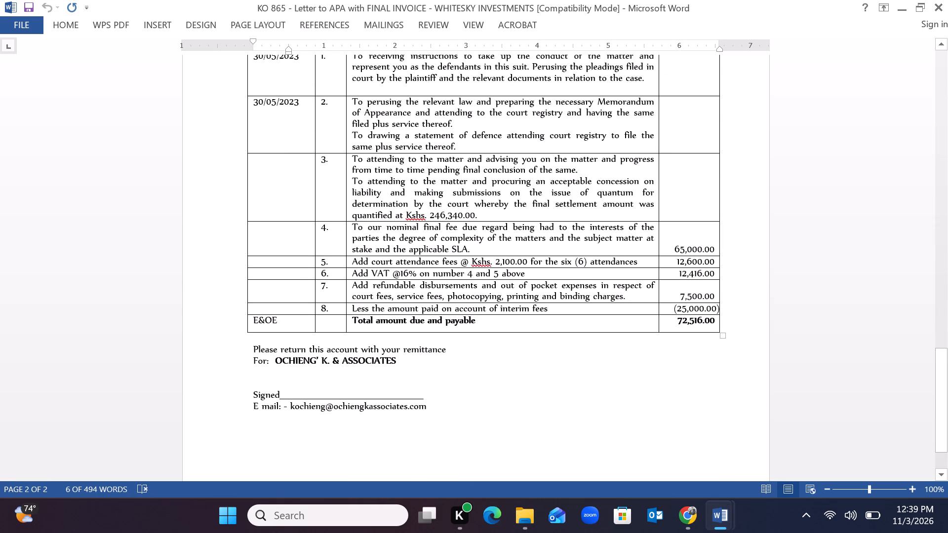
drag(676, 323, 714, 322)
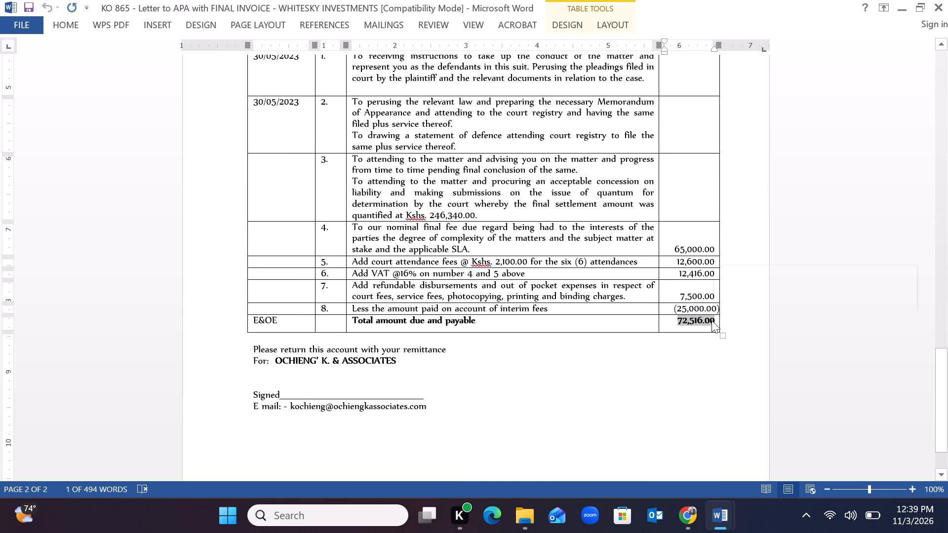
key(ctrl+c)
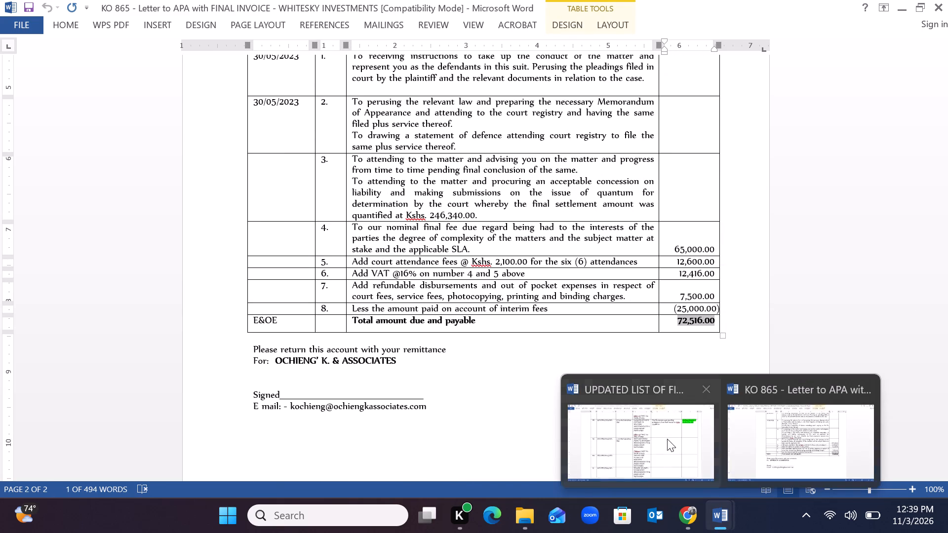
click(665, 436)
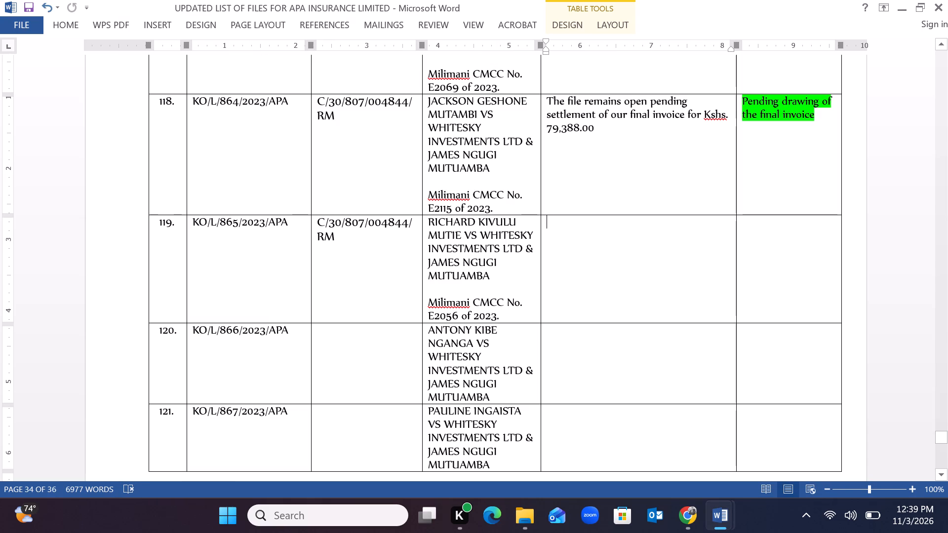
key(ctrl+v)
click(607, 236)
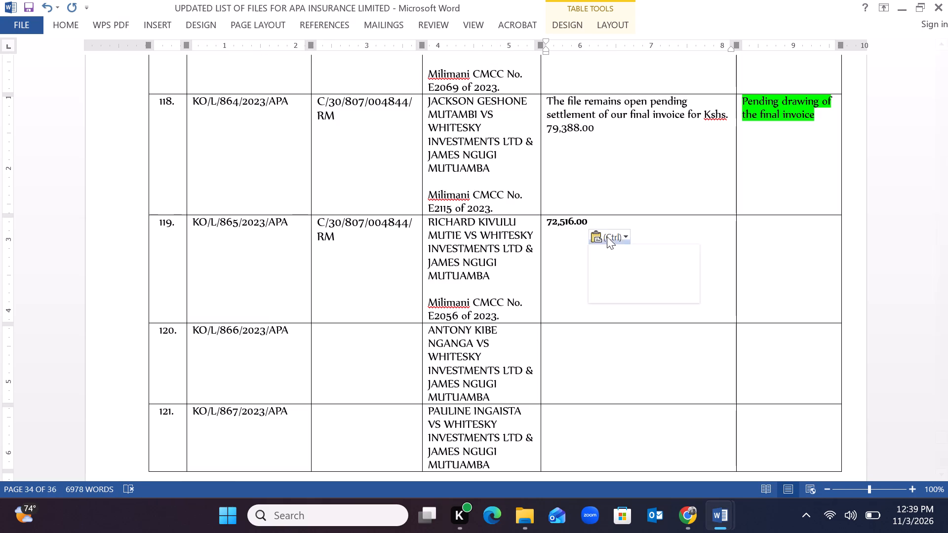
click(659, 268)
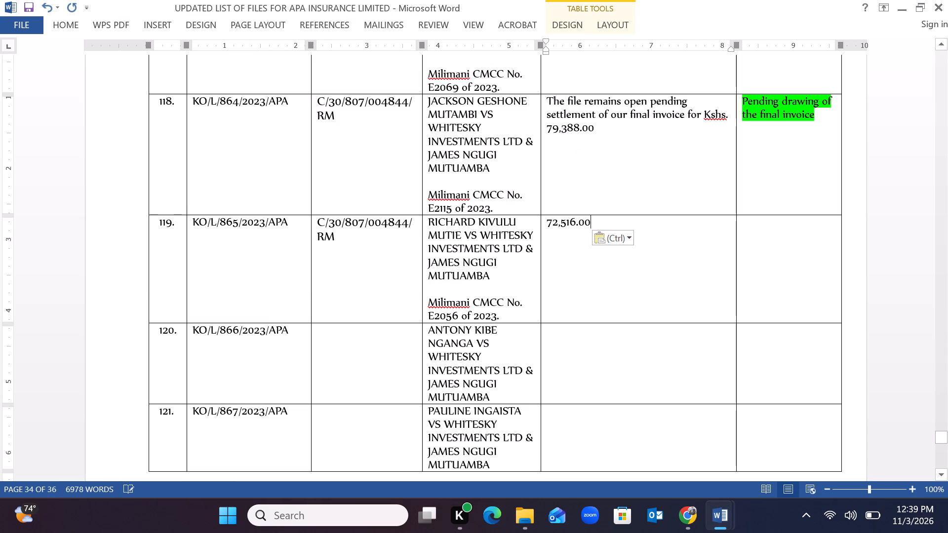
Copy entry 118's file status sentence and green-highlighted remark into the corresponding two cells of entry 119.
drag(562, 104, 782, 146)
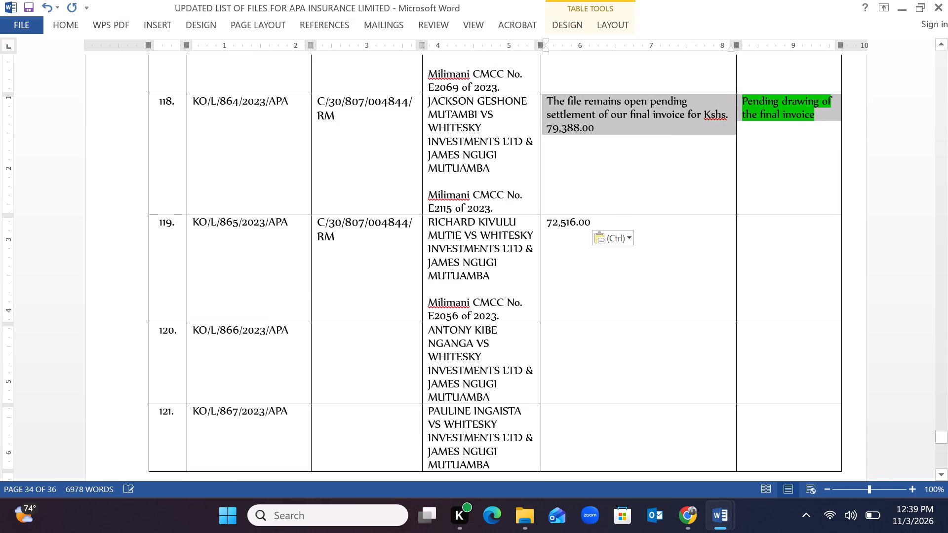
key(ctrl+c)
click(548, 220)
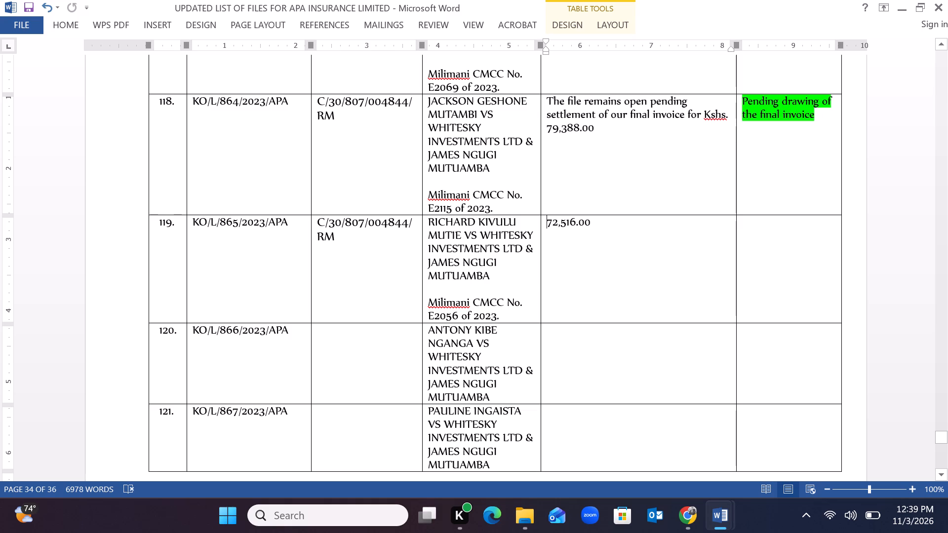
key(ctrl+v)
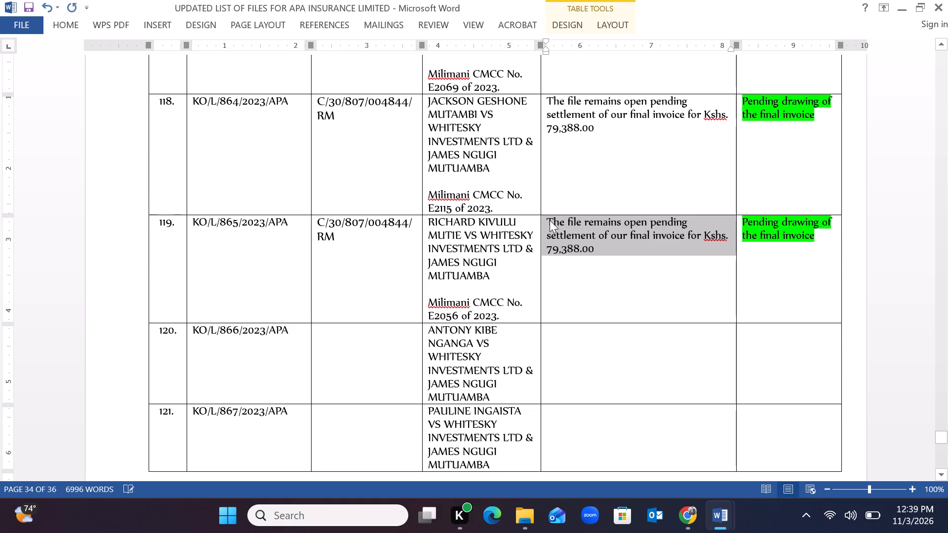
Replace the amount in entry 119's status with 72,516.00 copied from the KO 865 invoice, without bold, and close the KO 865 letter.
click(618, 253)
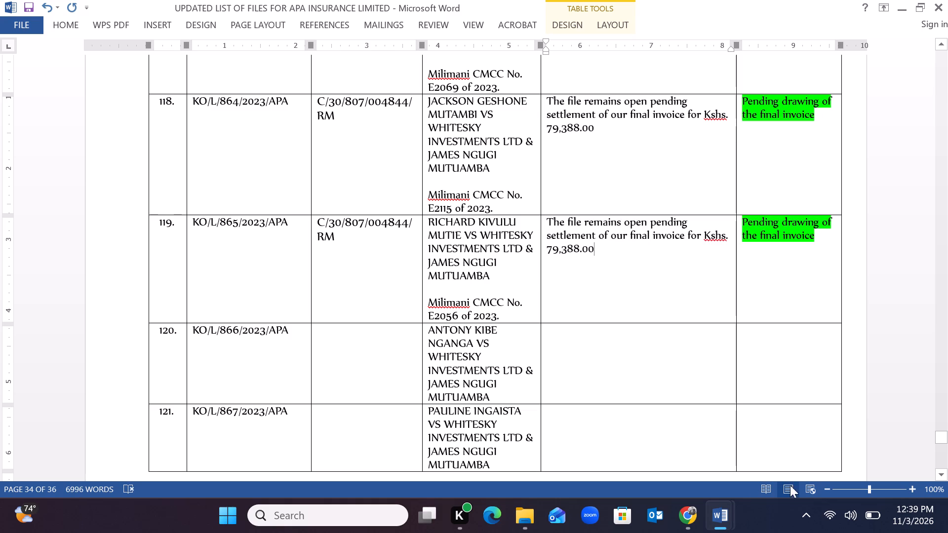
click(800, 451)
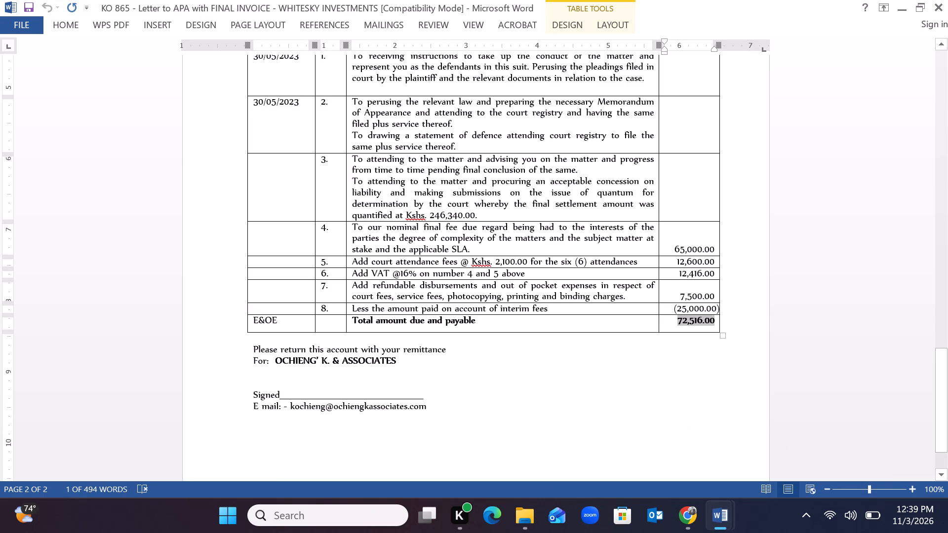
key(ctrl+c)
click(682, 409)
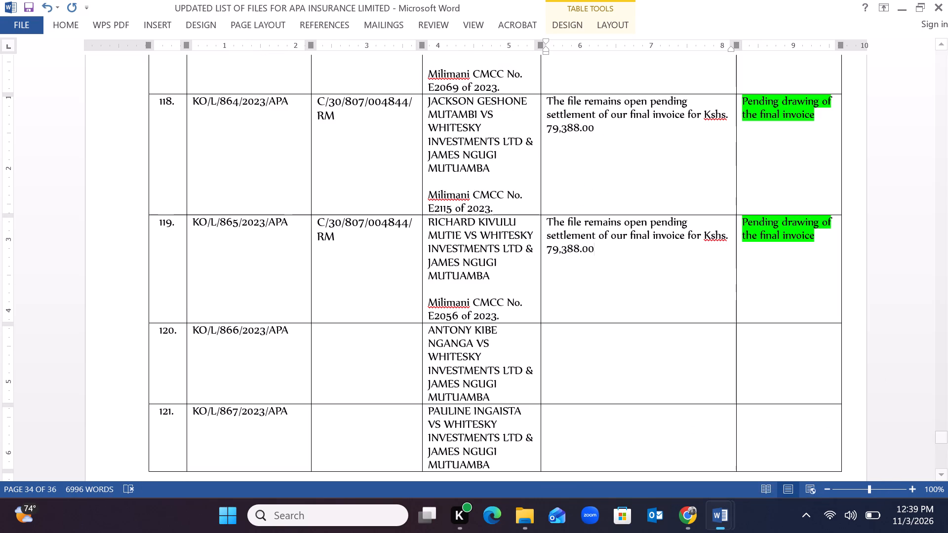
drag(597, 250, 551, 251)
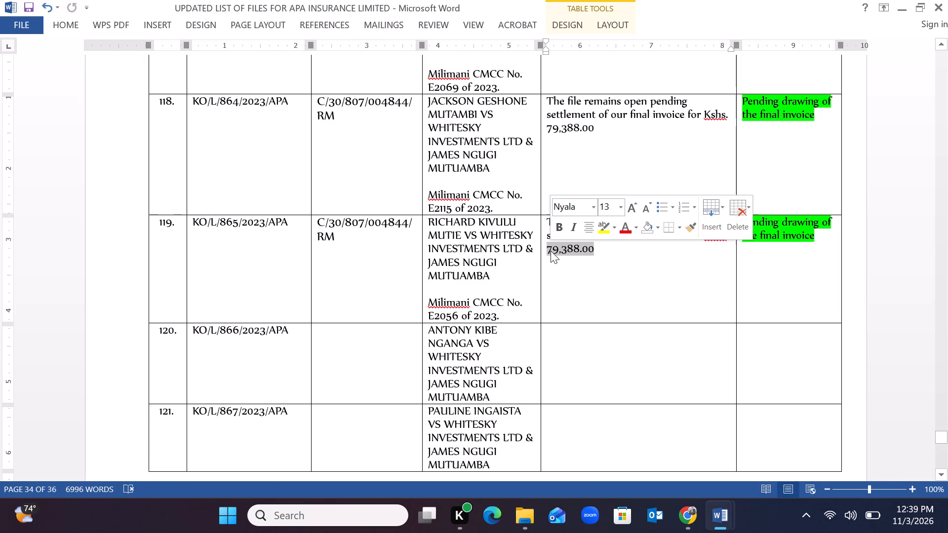
key(ctrl+v)
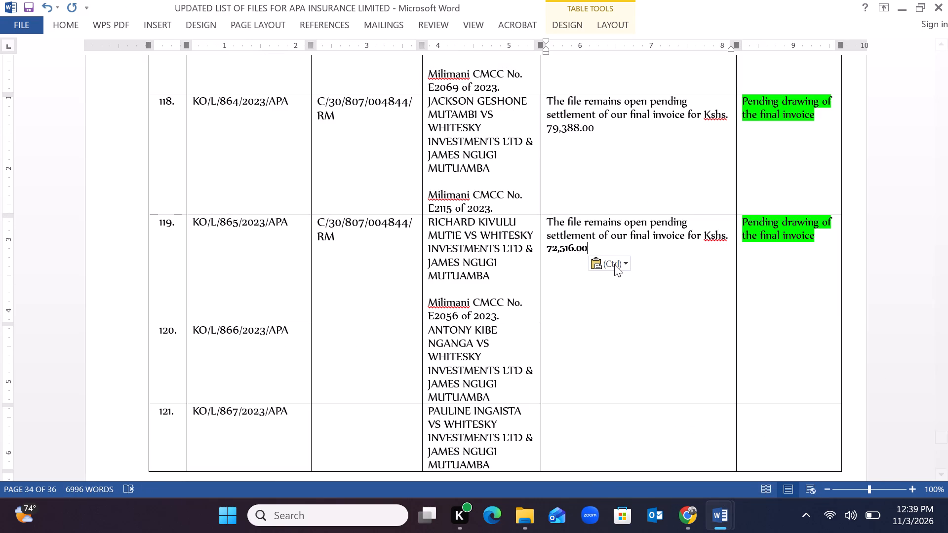
click(614, 264)
click(663, 301)
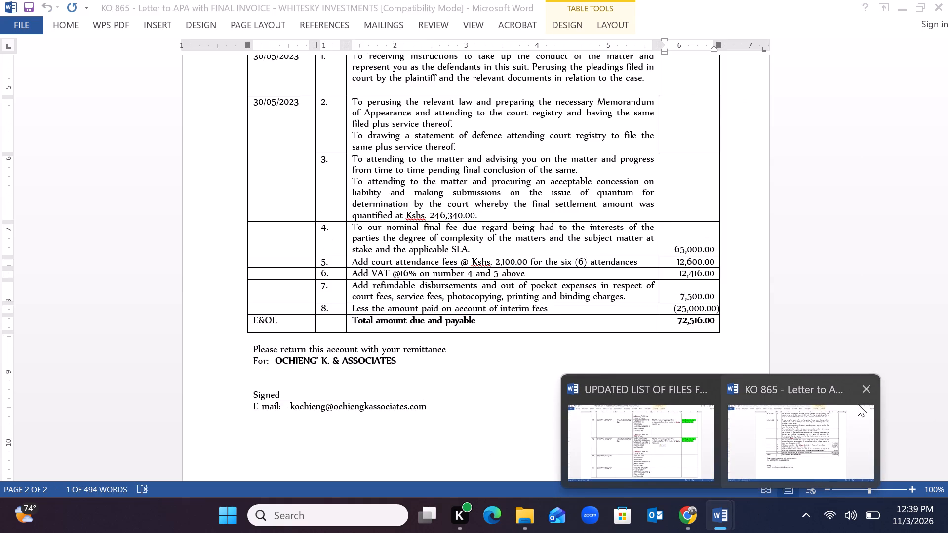
click(869, 392)
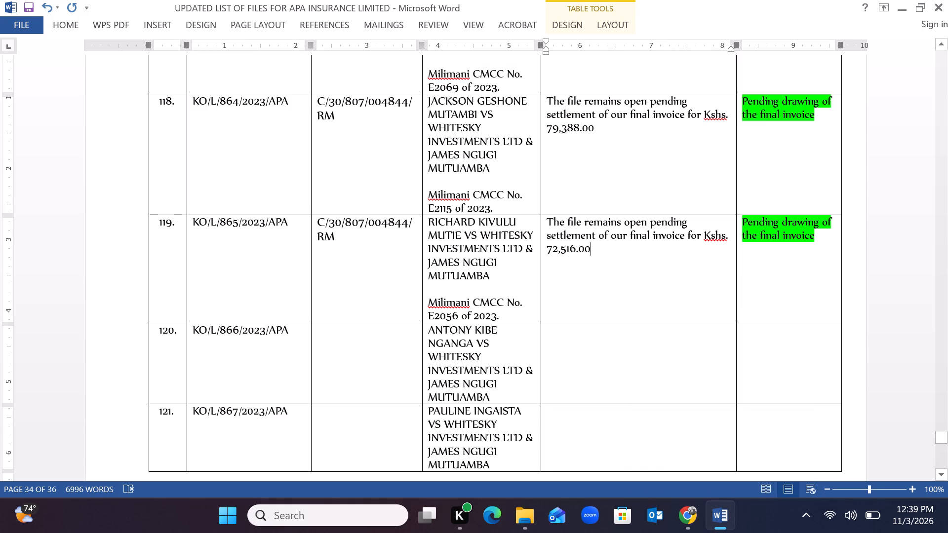
Switch to File Explorer and search drive Y: for KO 867 in place of the KO 865 search.
click(529, 515)
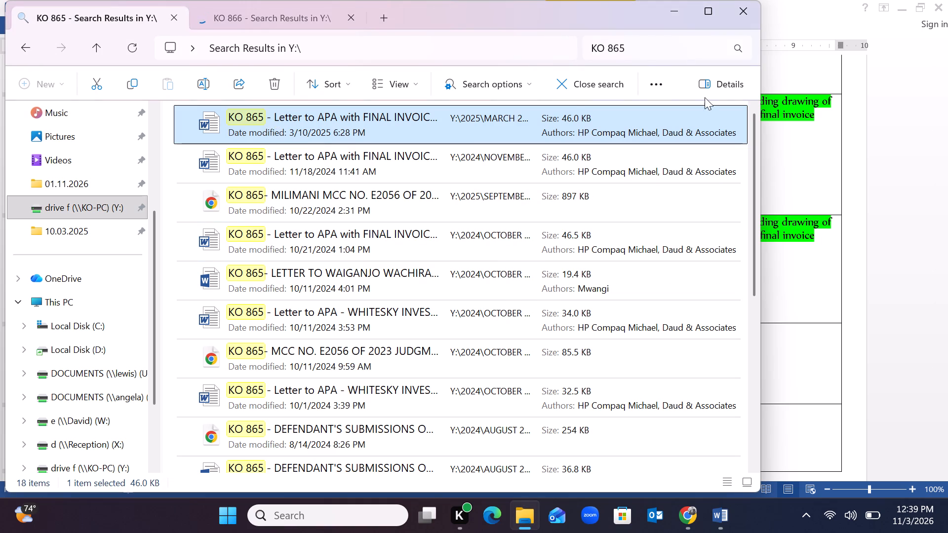
click(637, 48)
key(BackSpace)
key(7)
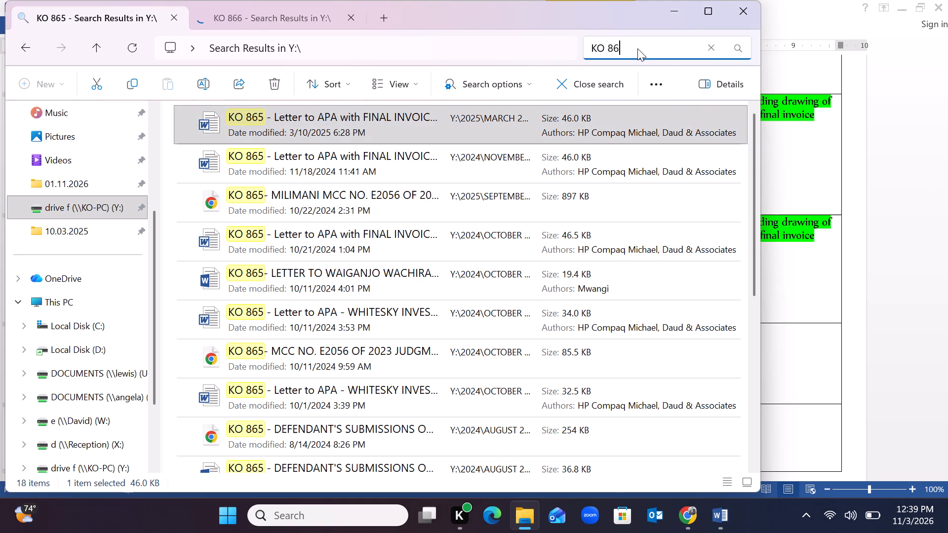
click(274, 1)
click(269, 16)
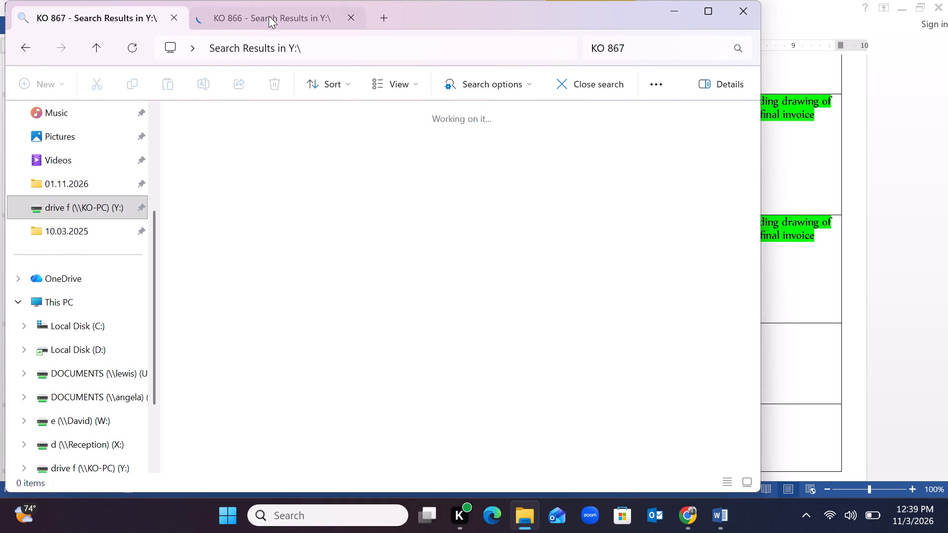
double_click(352, 127)
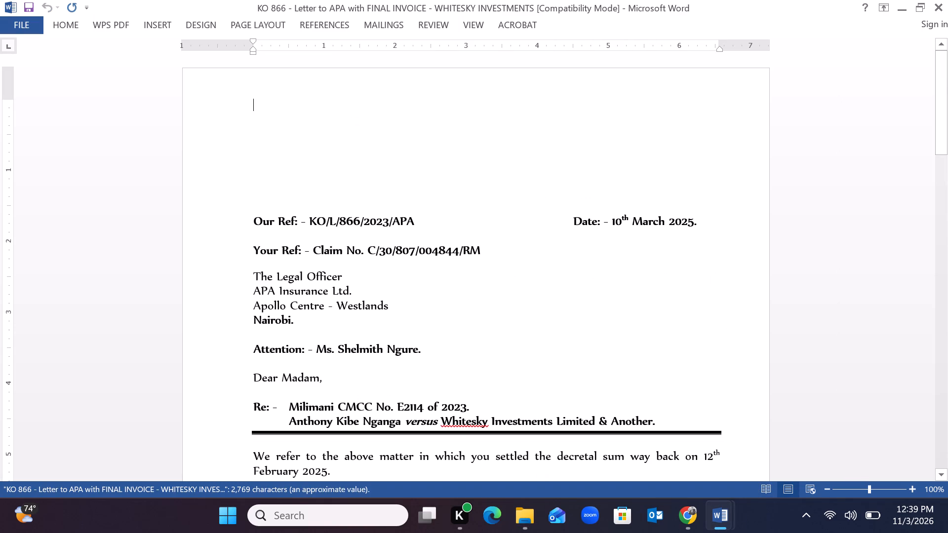
drag(369, 253, 483, 253)
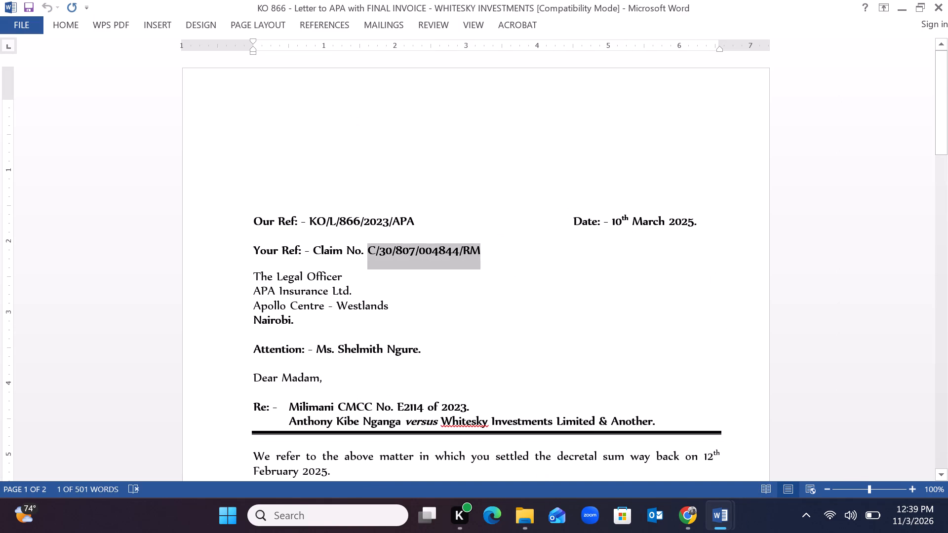
key(ctrl+c)
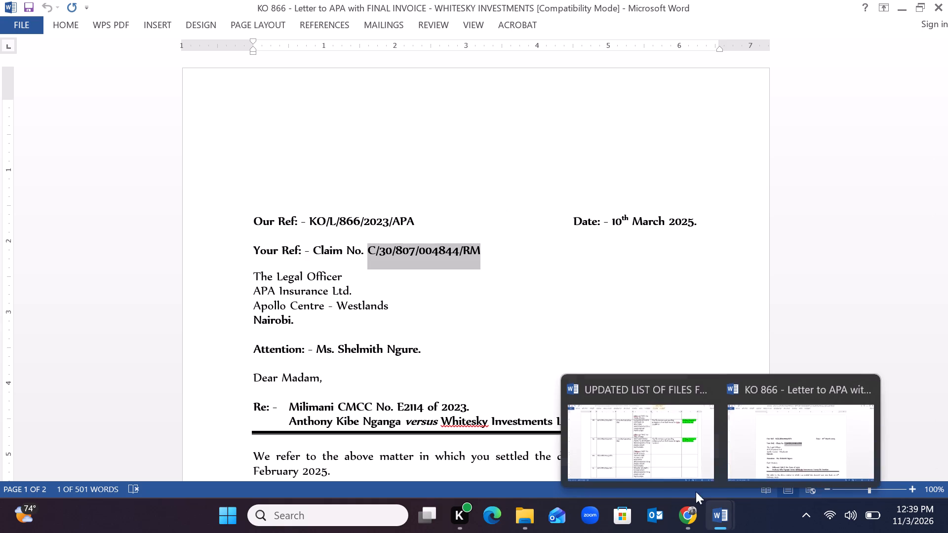
click(654, 460)
scroll(351, 345, down, 1)
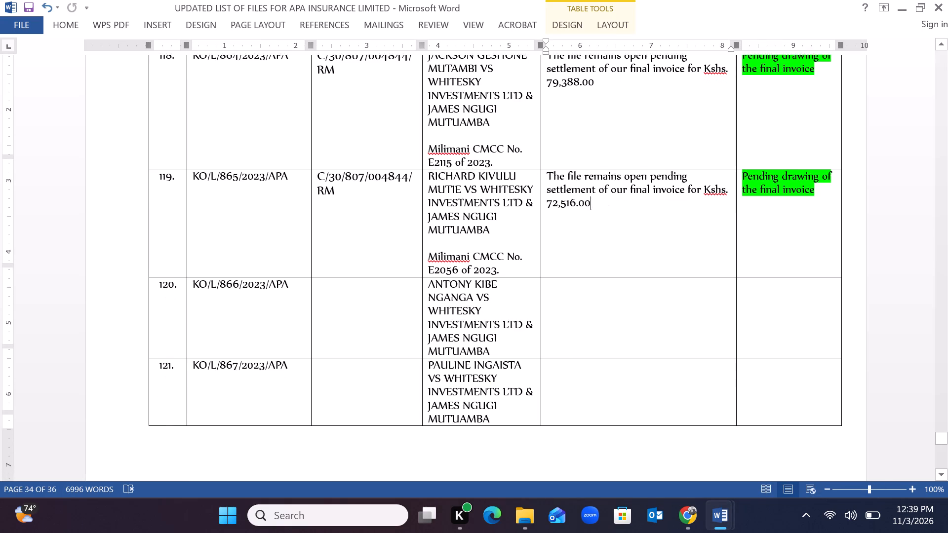
scroll(351, 345, down, 1)
click(321, 269)
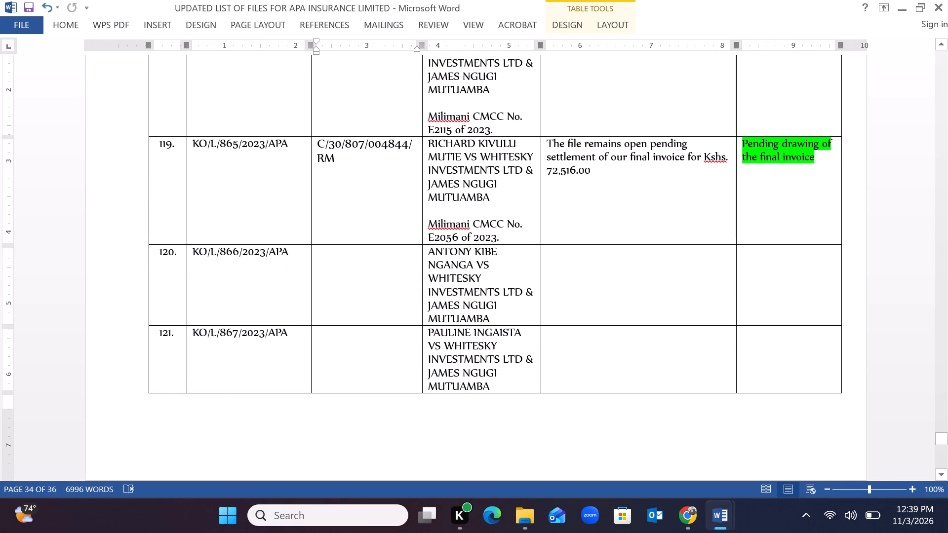
key(ctrl+v)
click(354, 277)
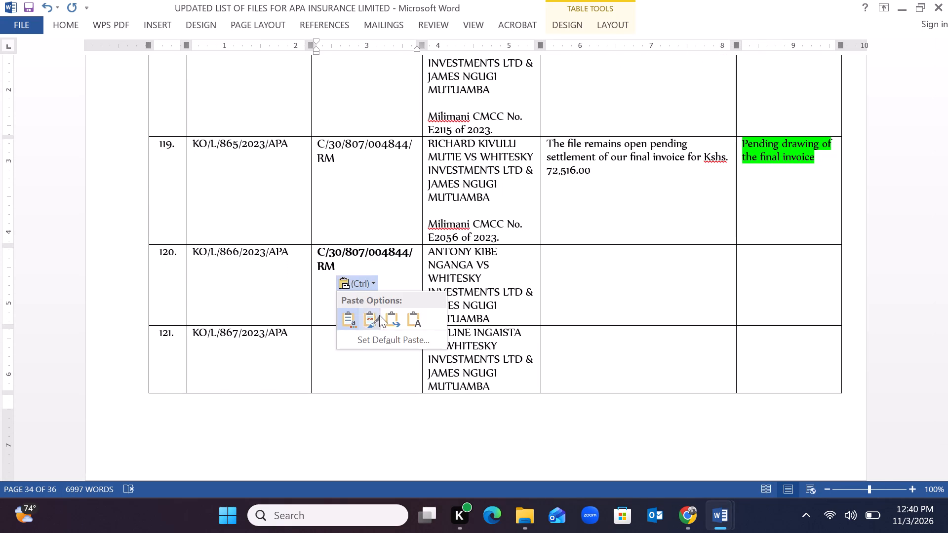
click(412, 317)
click(501, 322)
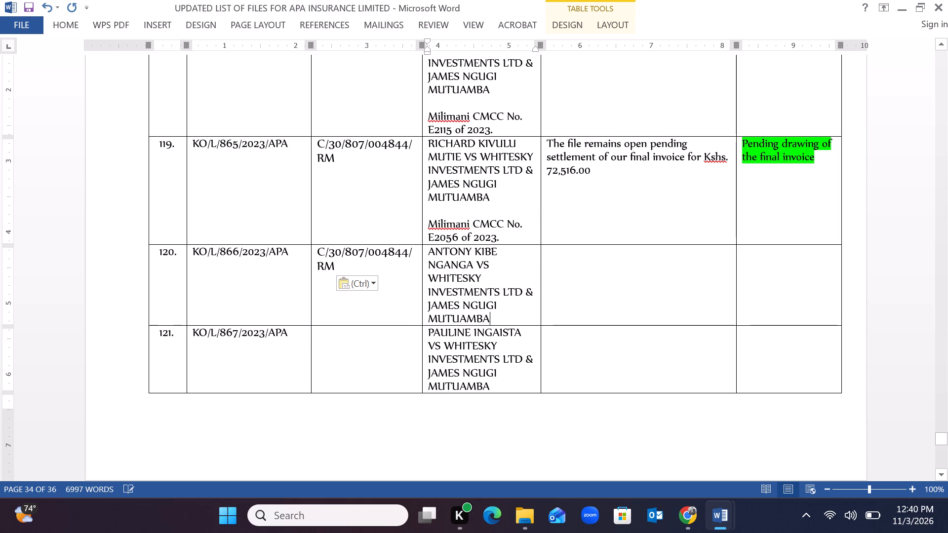
key(Return)
key(Return)
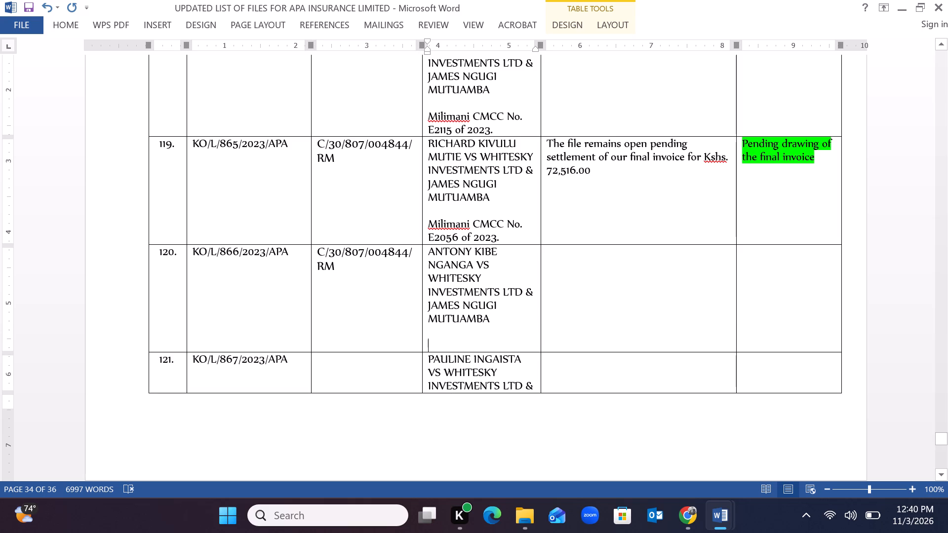
click(774, 468)
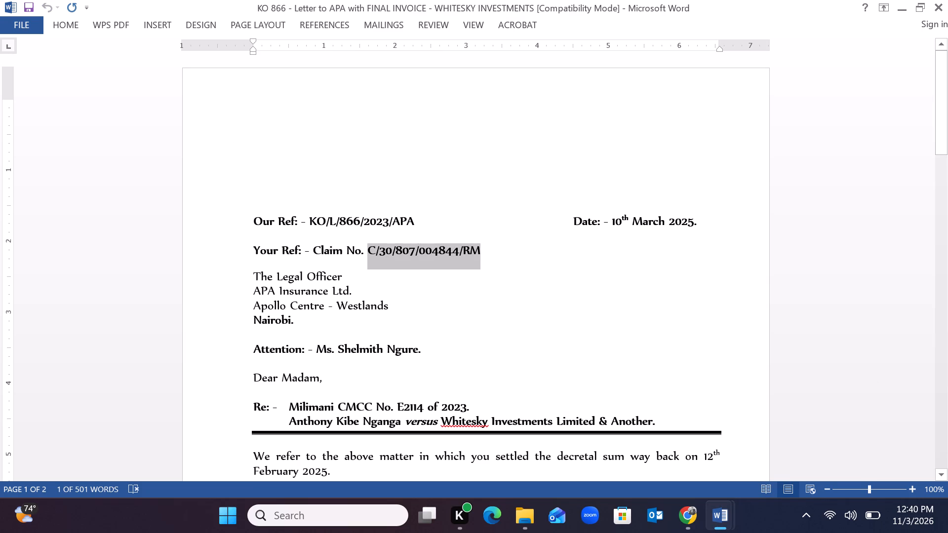
scroll(522, 334, down, 3)
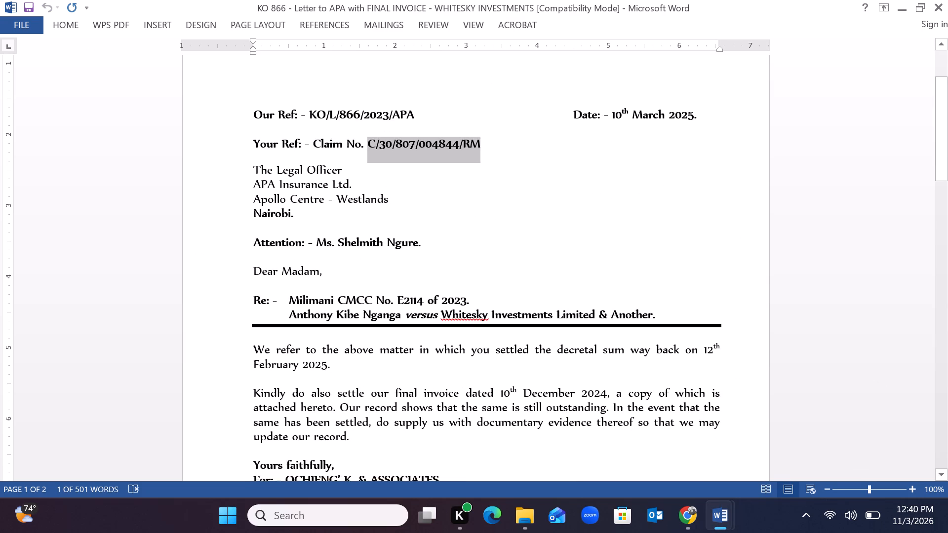
drag(289, 302, 474, 302)
key(ctrl+c)
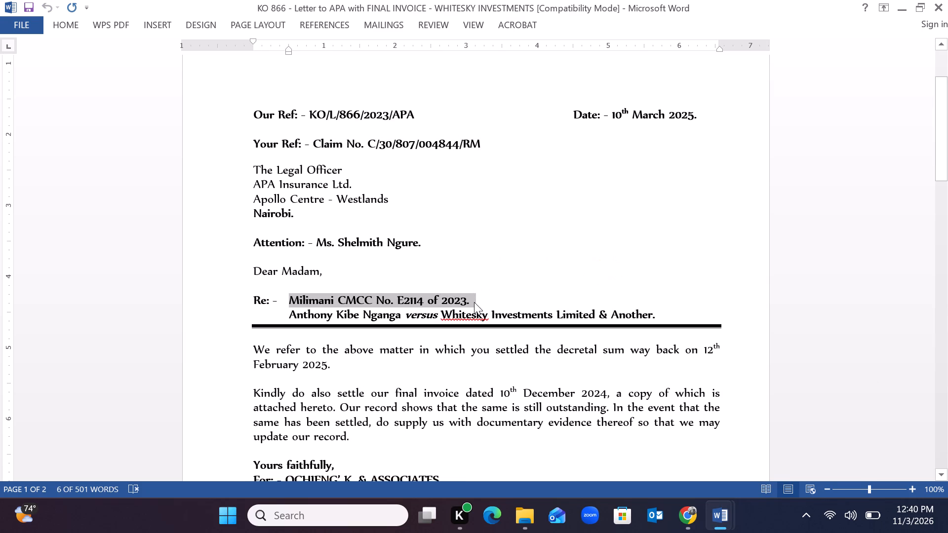
click(652, 442)
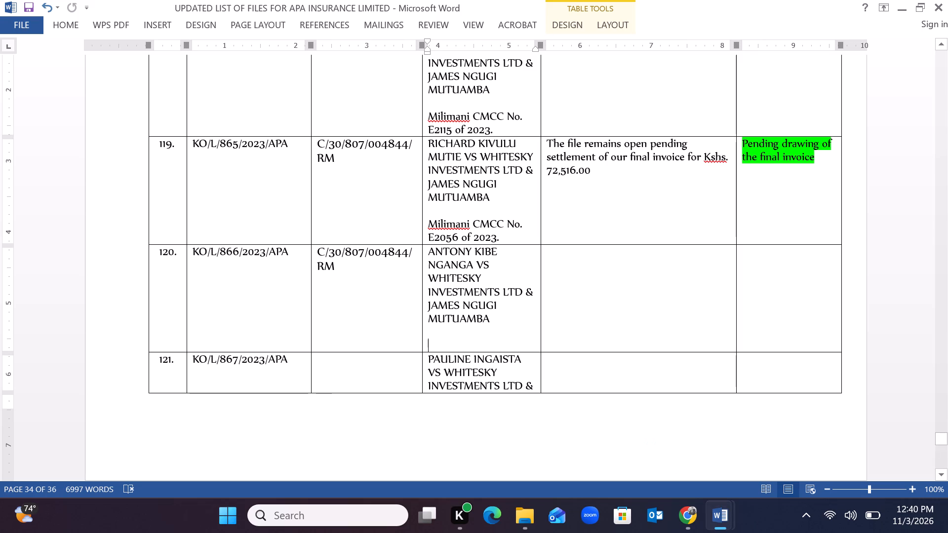
key(ctrl+v)
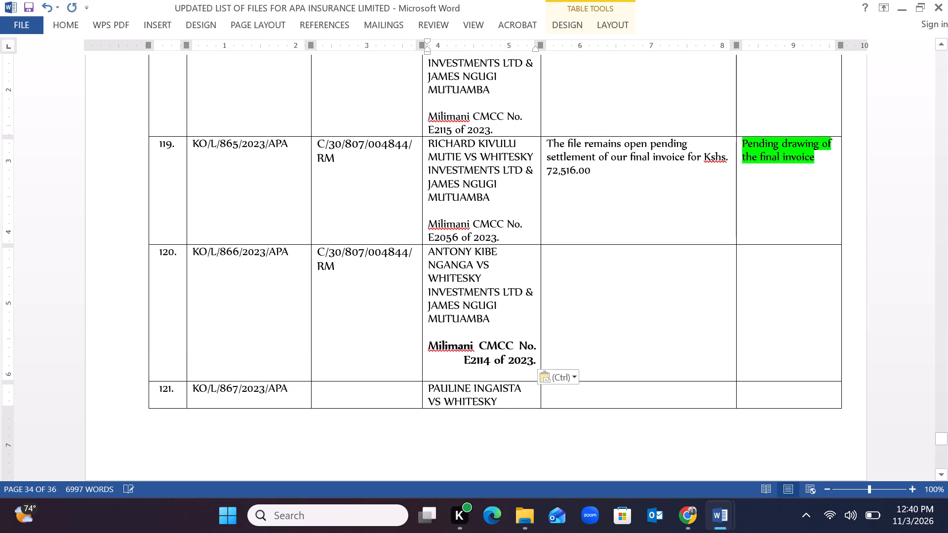
click(553, 378)
click(622, 415)
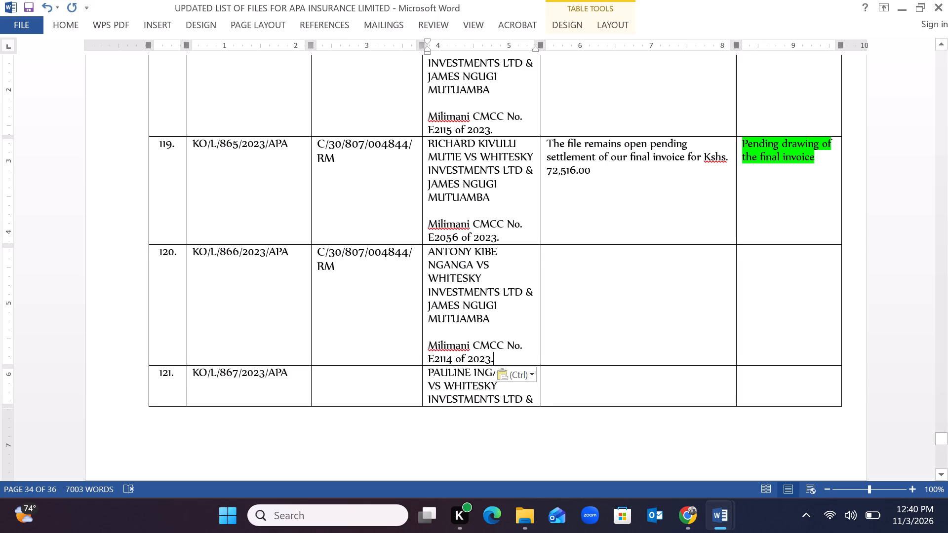
Copy entry 119's file status sentence and green-highlighted remark into the corresponding two cells of entry 120.
click(591, 271)
drag(549, 145, 788, 197)
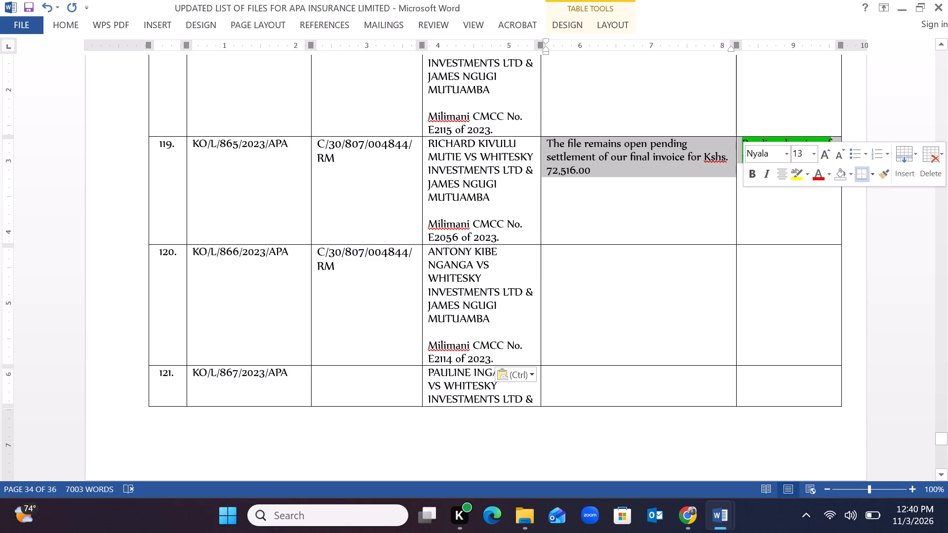
key(ctrl+c)
click(597, 280)
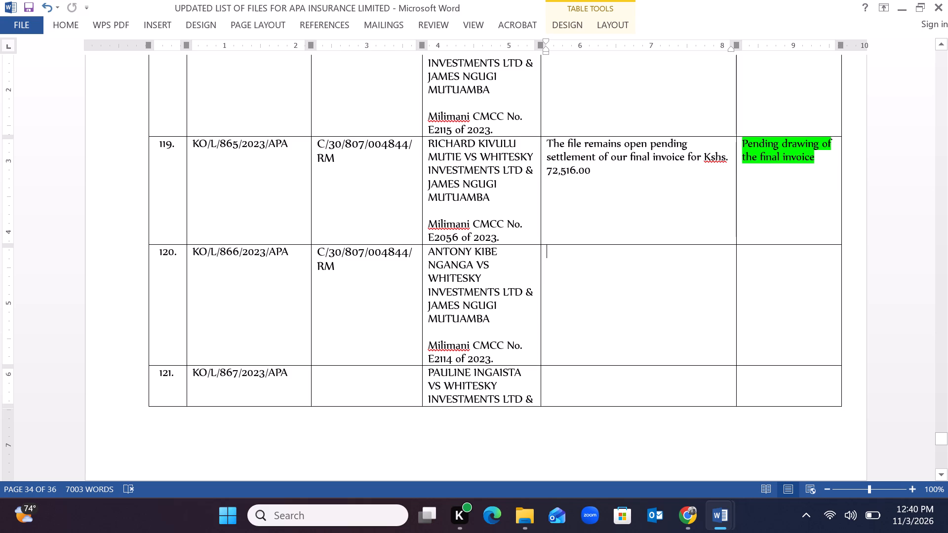
key(ctrl+v)
click(600, 273)
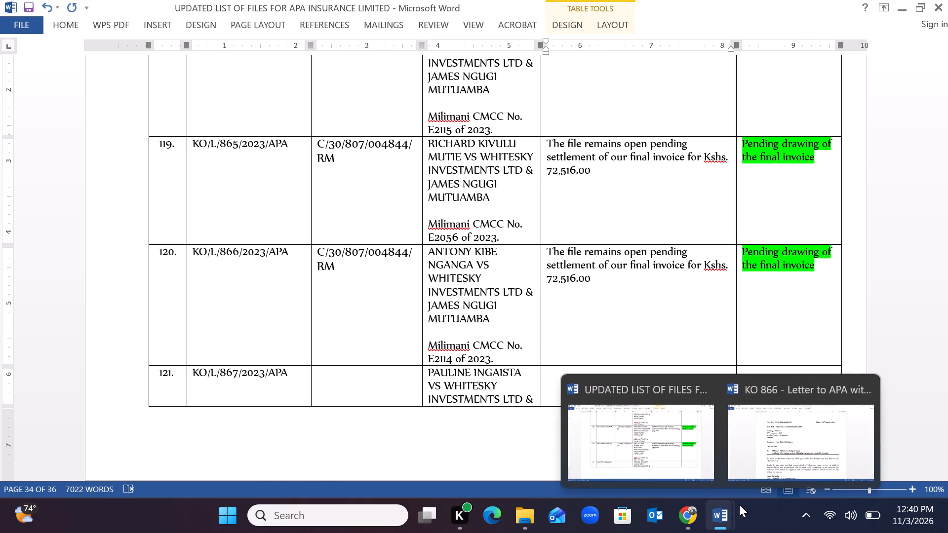
Replace the amount in entry 120's status with 100,763.00 copied from the KO 866 invoice, without bold, and close the KO 866 letter.
click(808, 464)
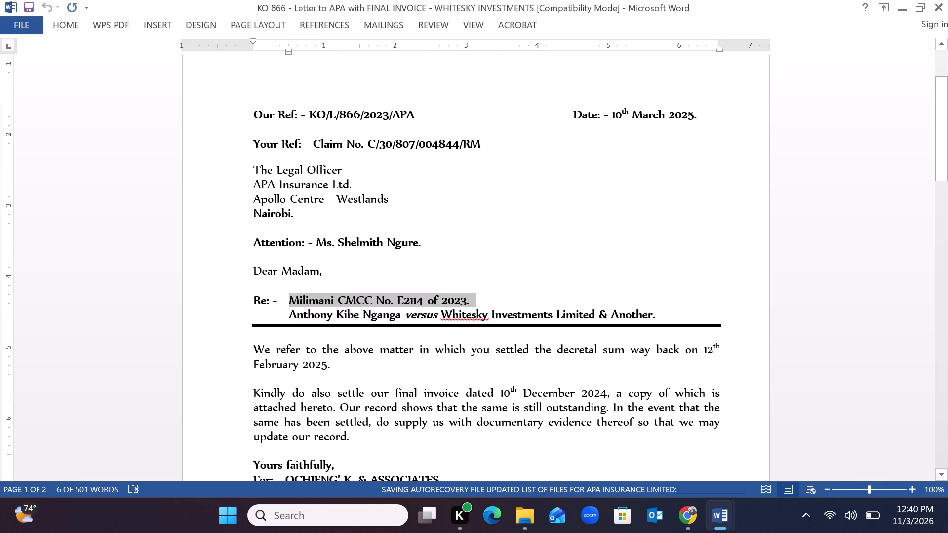
scroll(547, 371, down, 13)
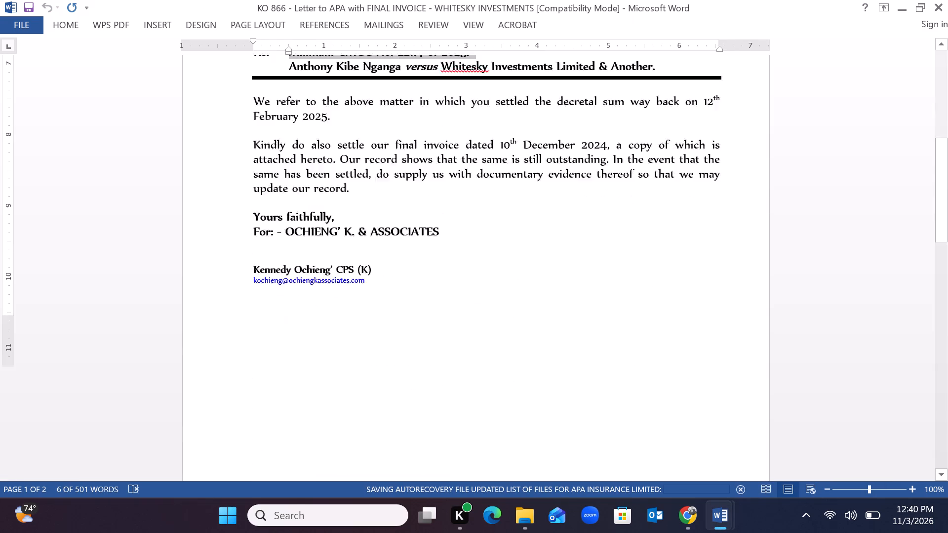
scroll(546, 371, down, 19)
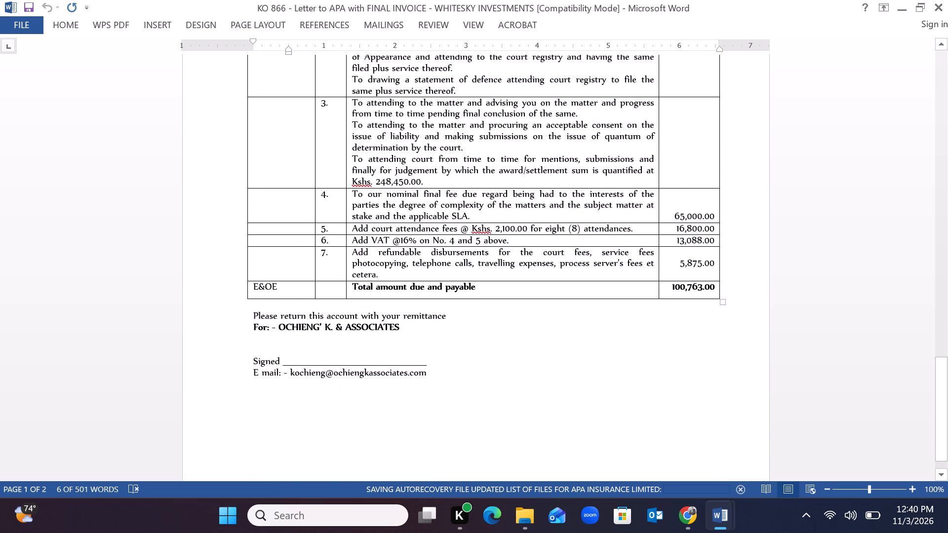
drag(670, 291, 712, 292)
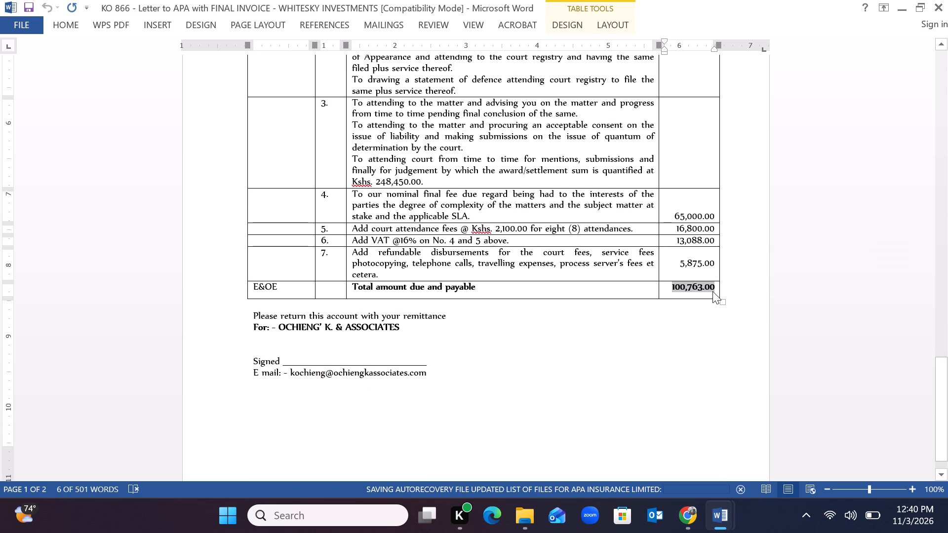
key(ctrl+c)
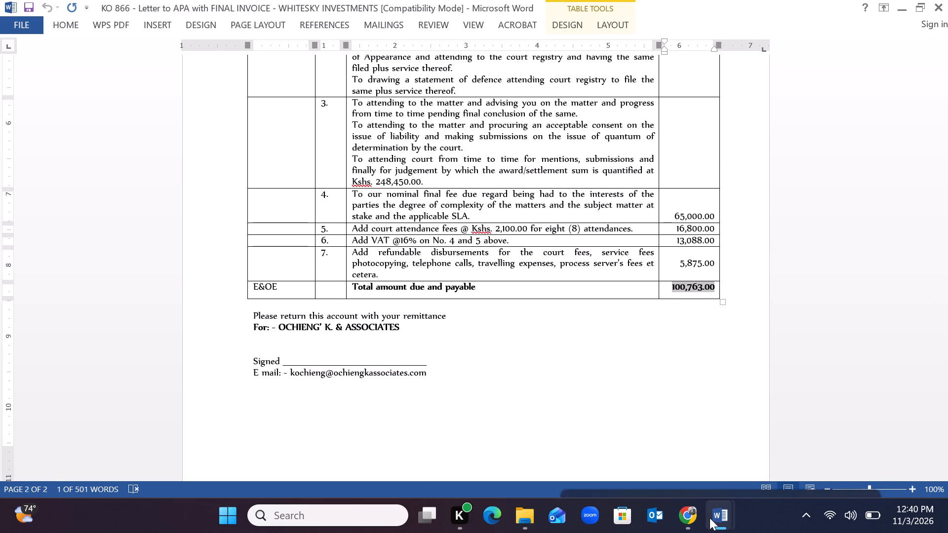
click(647, 437)
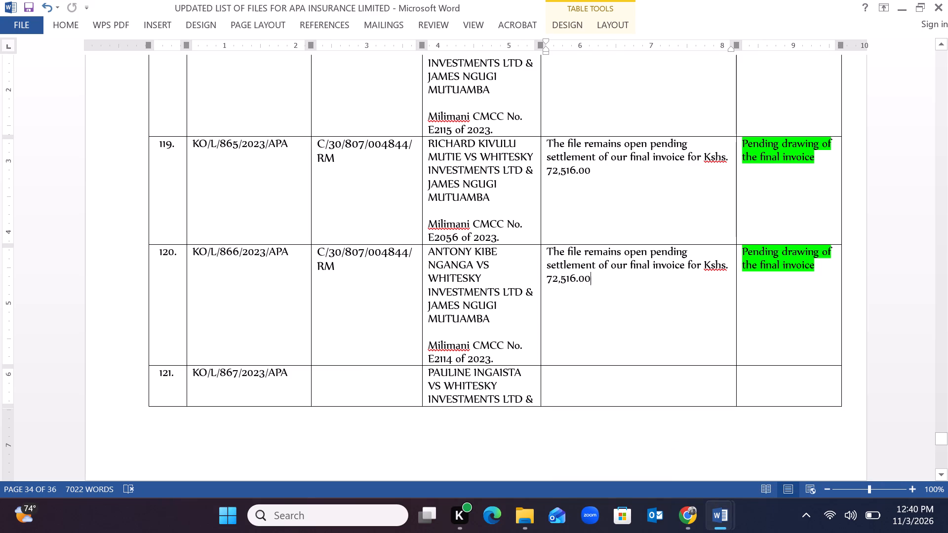
drag(549, 280, 595, 283)
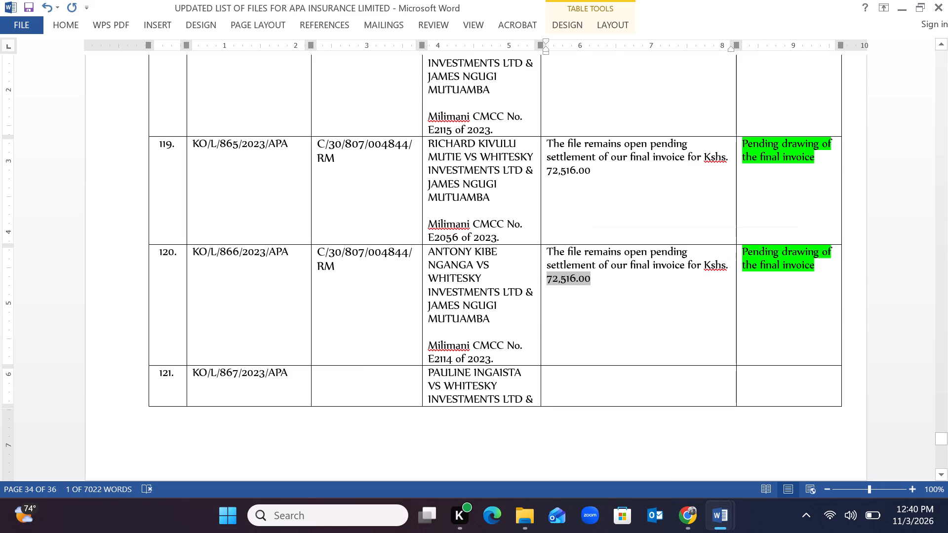
key(ctrl+v)
click(616, 292)
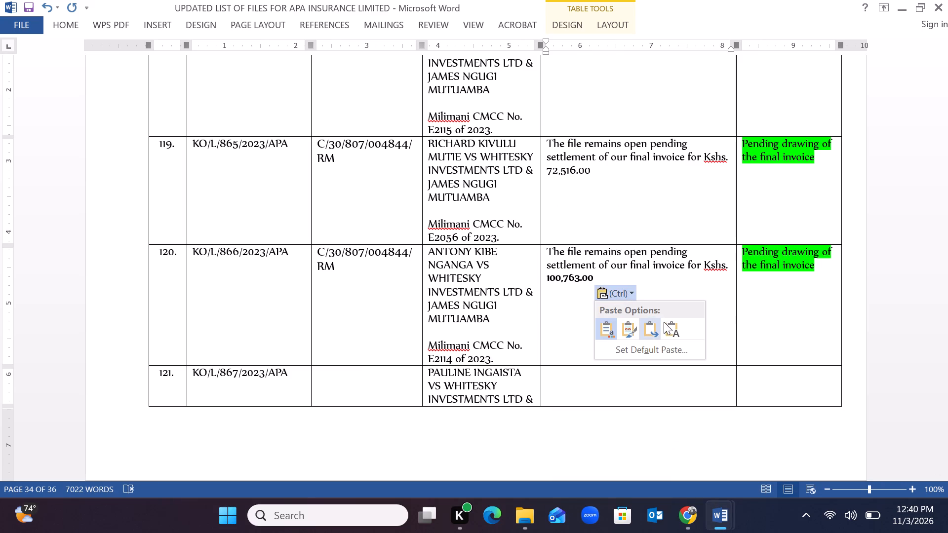
click(669, 326)
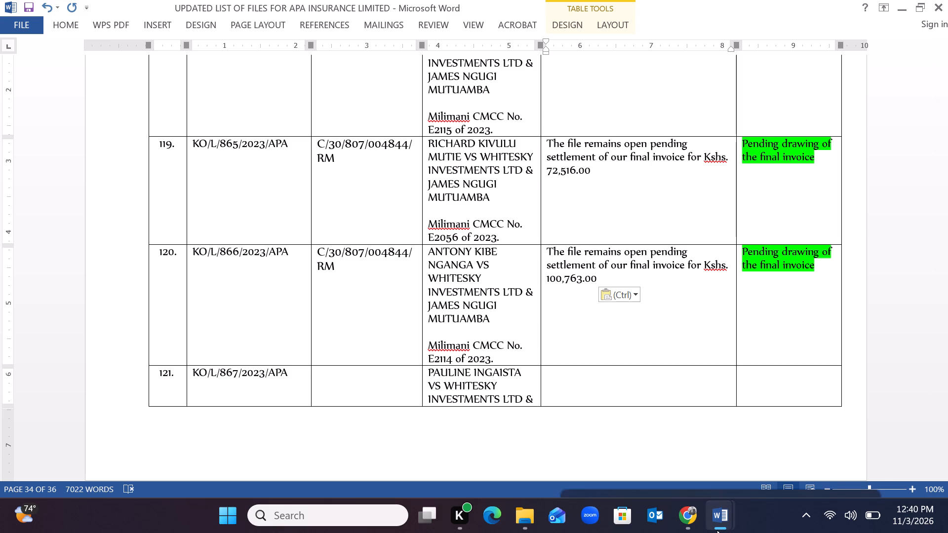
click(806, 459)
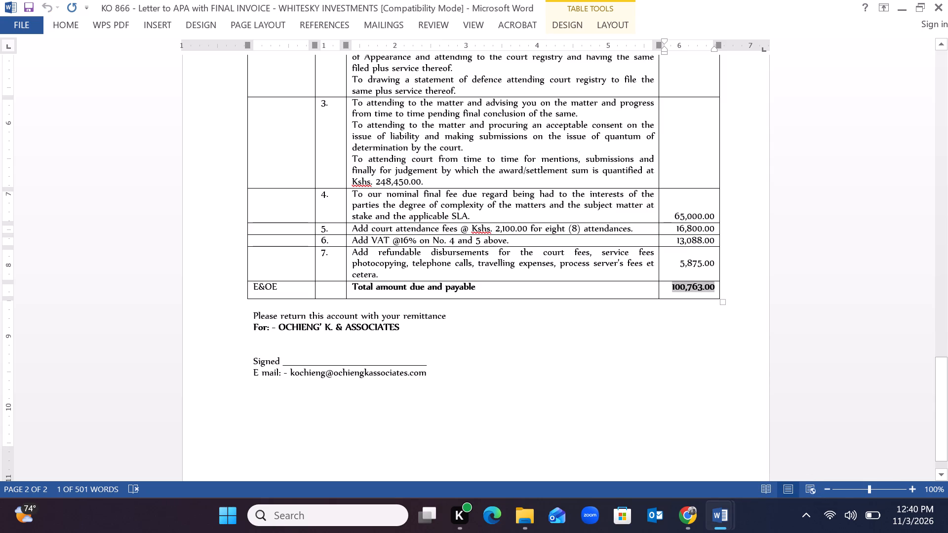
click(939, 3)
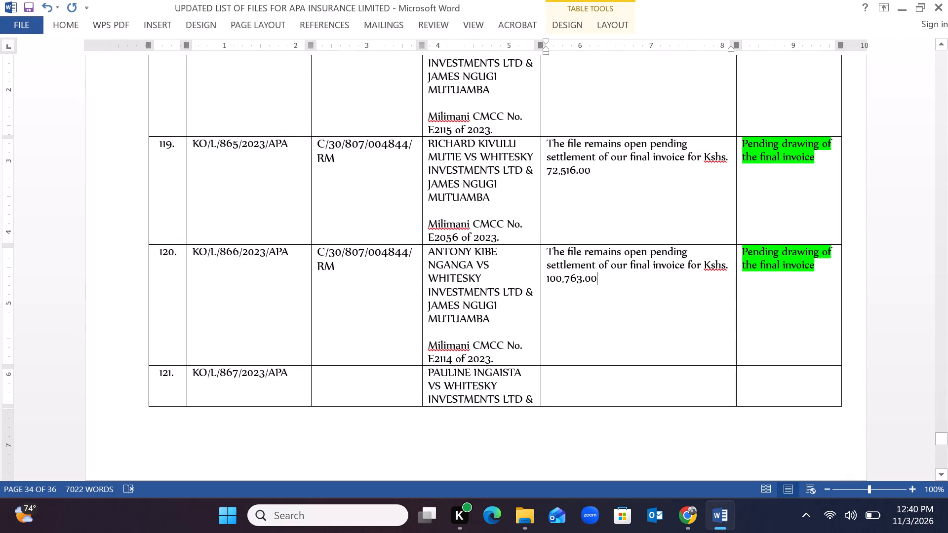
Switch to File Explorer and search the Y: drive for KO 868.
scroll(535, 259, down, 8)
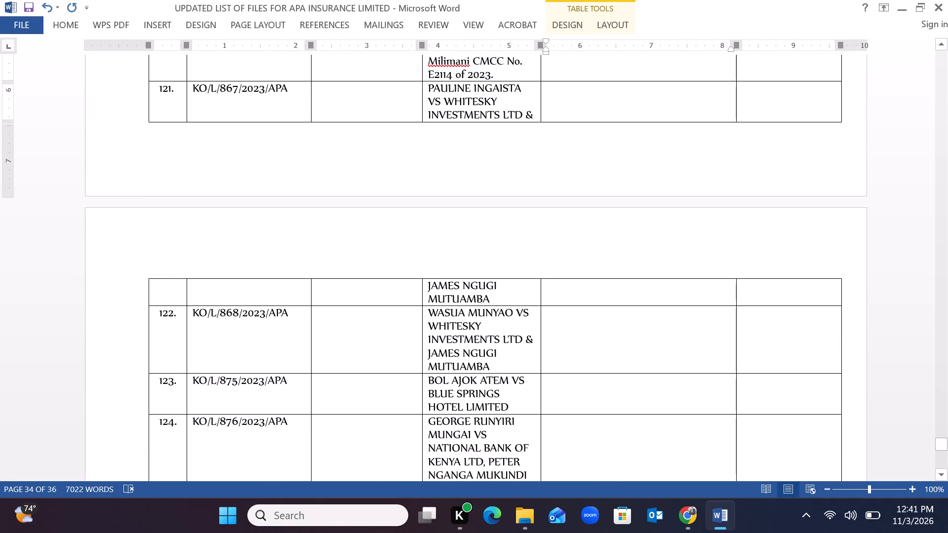
click(513, 524)
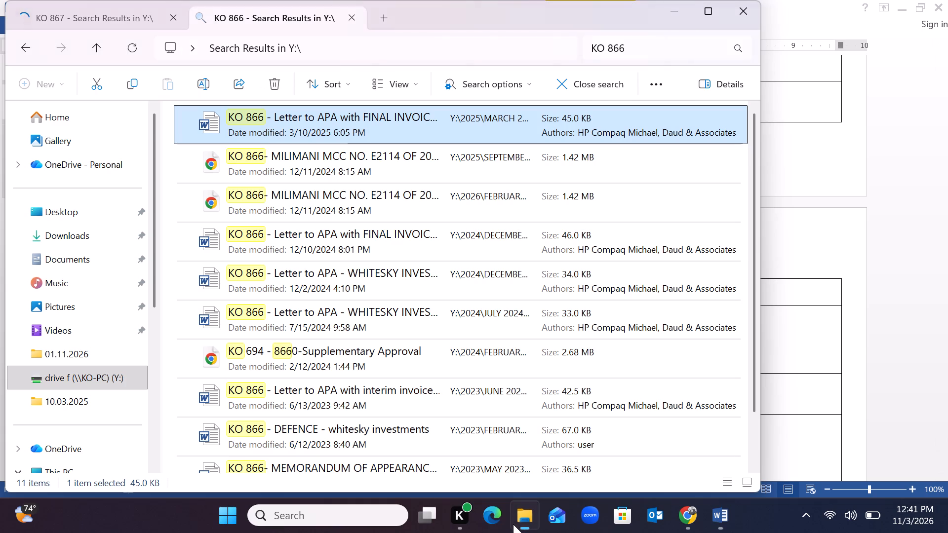
click(636, 48)
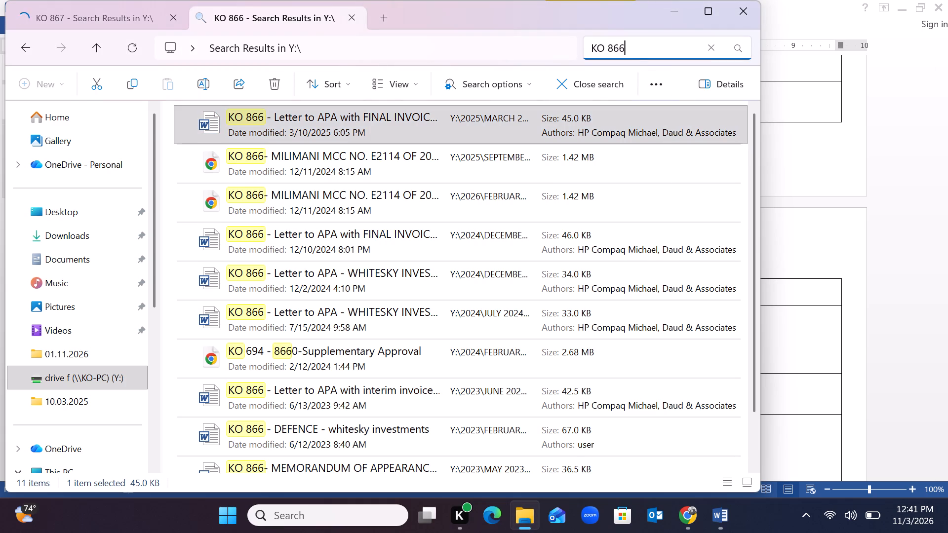
key(BackSpace)
key(8)
key(Return)
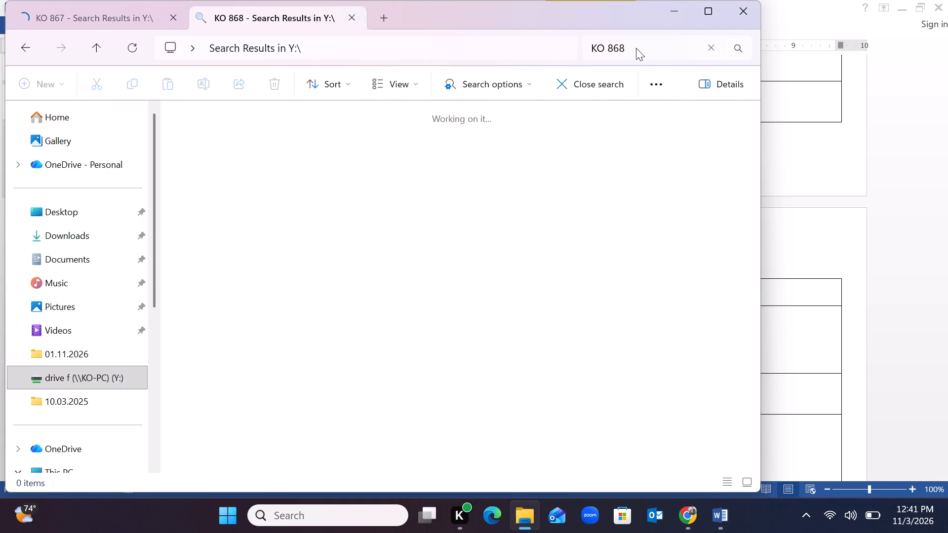
click(66, 0)
click(70, 22)
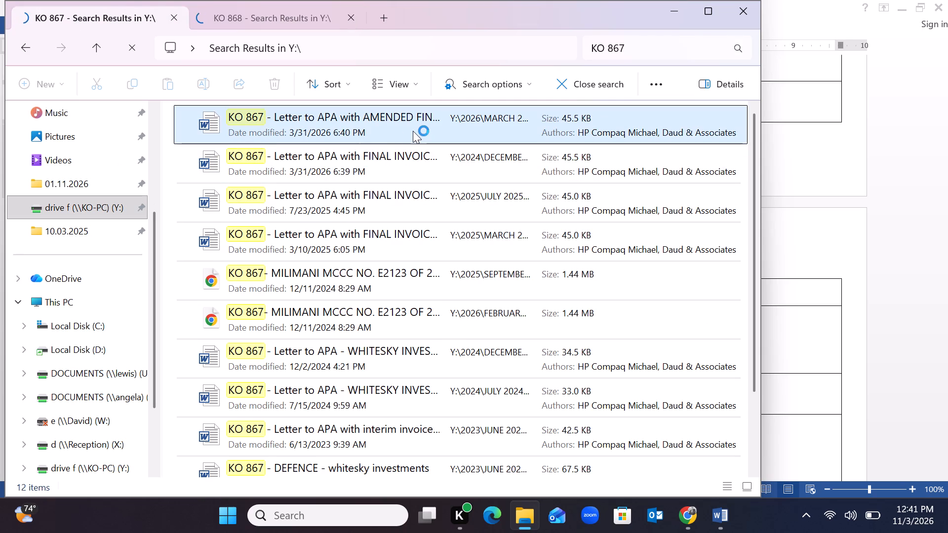
double_click(413, 131)
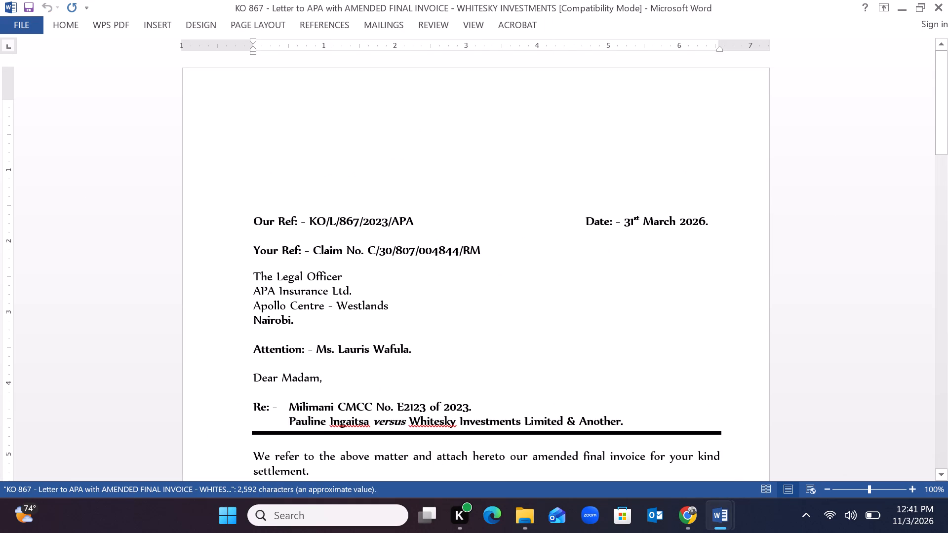
drag(367, 252, 473, 253)
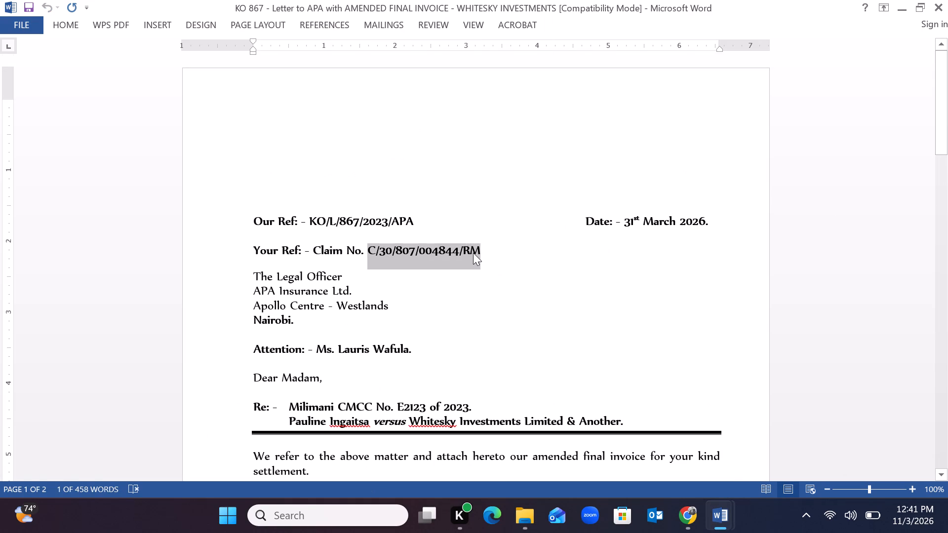
key(ctrl+c)
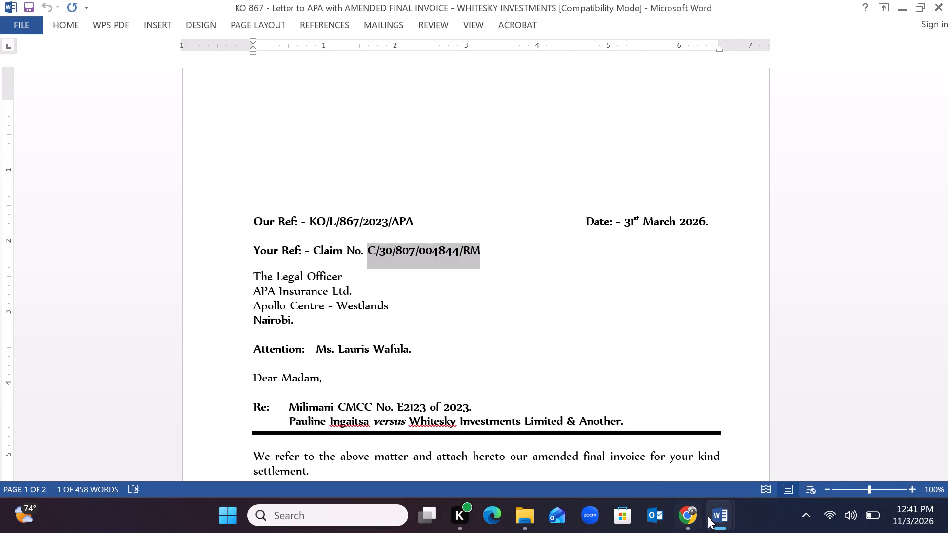
click(639, 449)
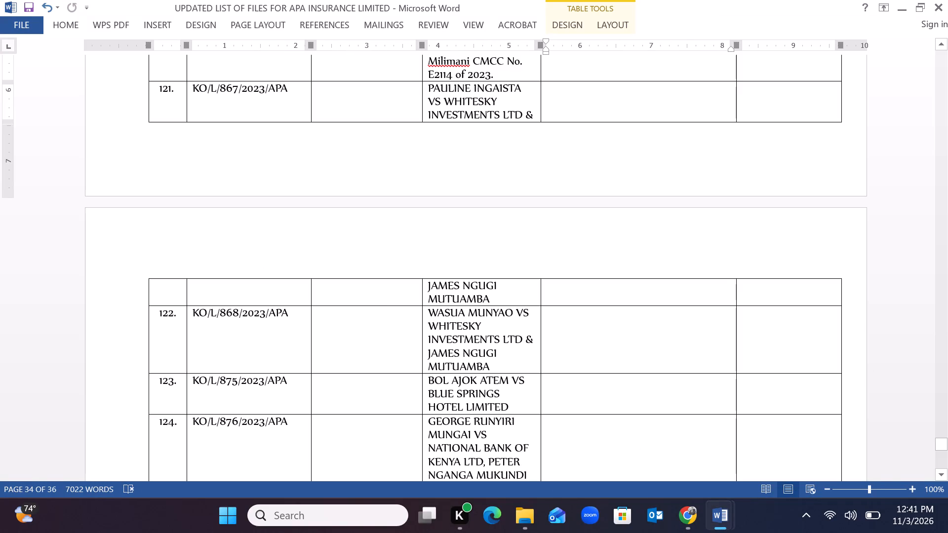
scroll(325, 276, up, 1)
click(330, 132)
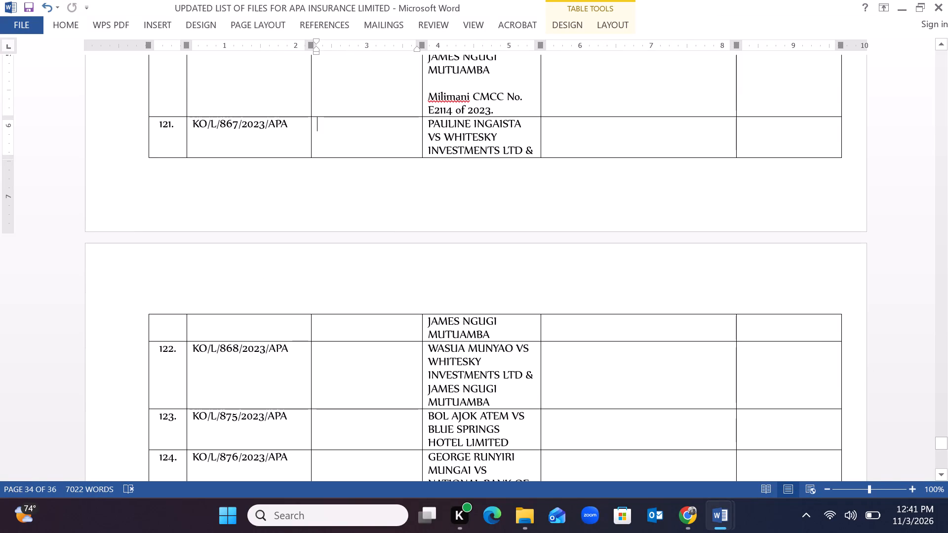
key(ctrl+v)
click(345, 160)
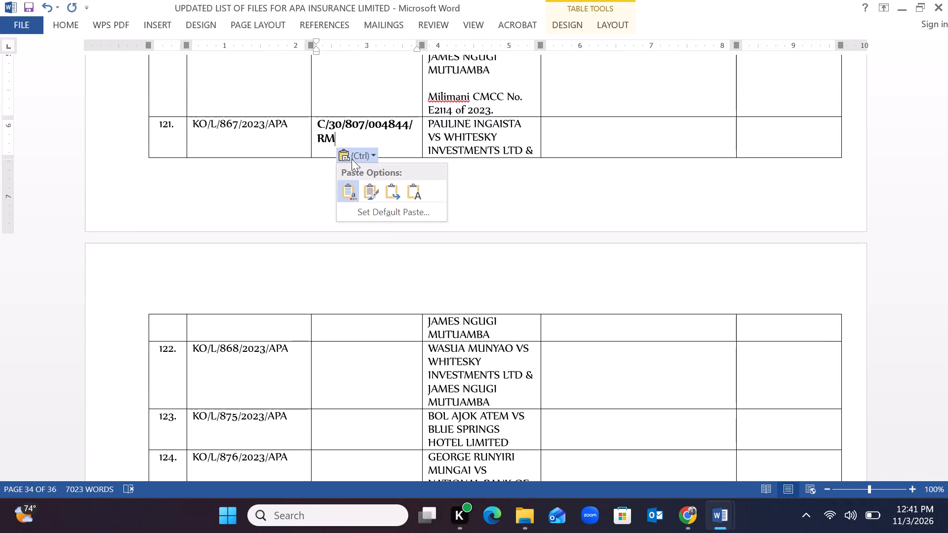
click(412, 188)
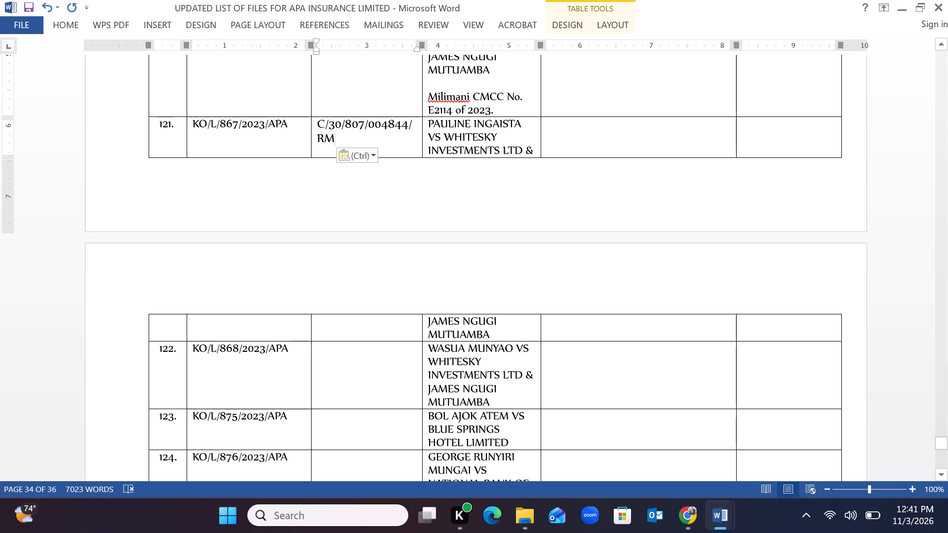
click(498, 330)
key(Return)
key(Return)
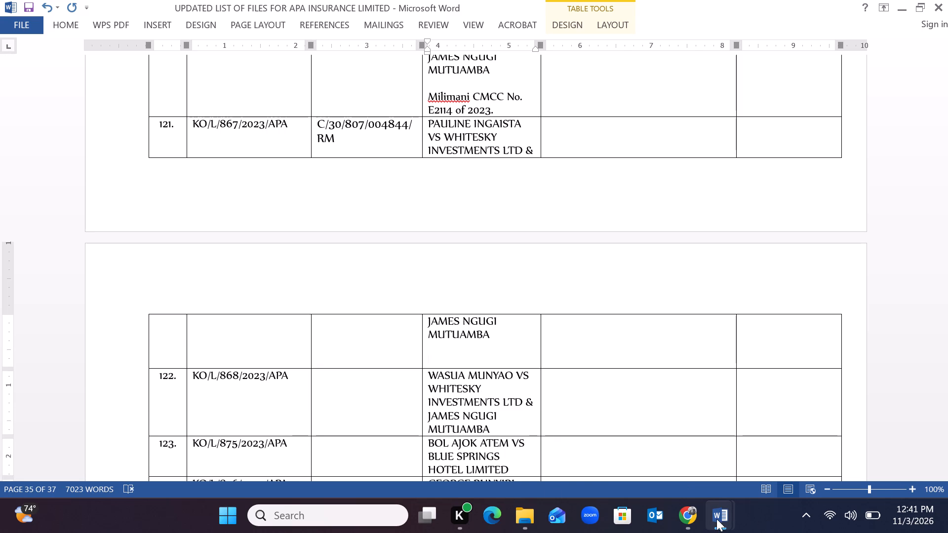
click(797, 459)
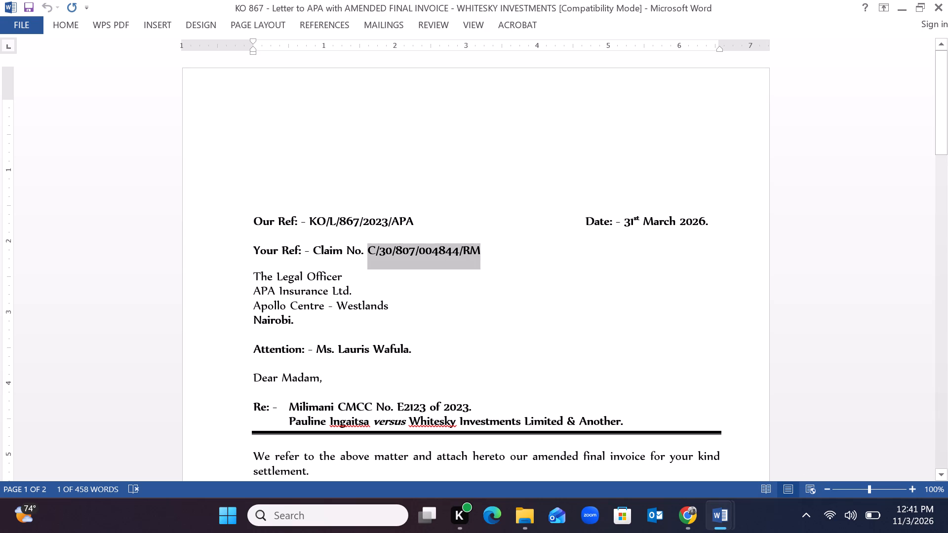
drag(288, 408, 474, 407)
key(ctrl+c)
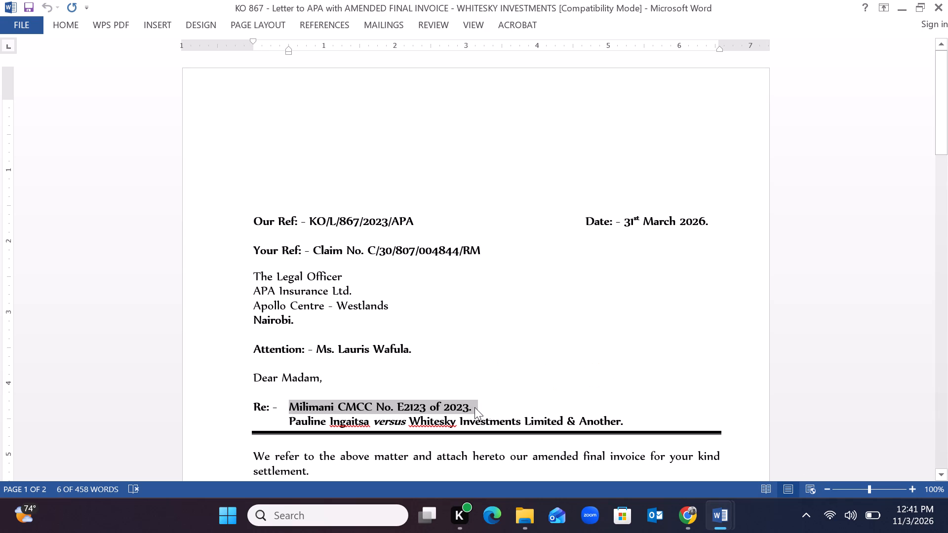
click(644, 449)
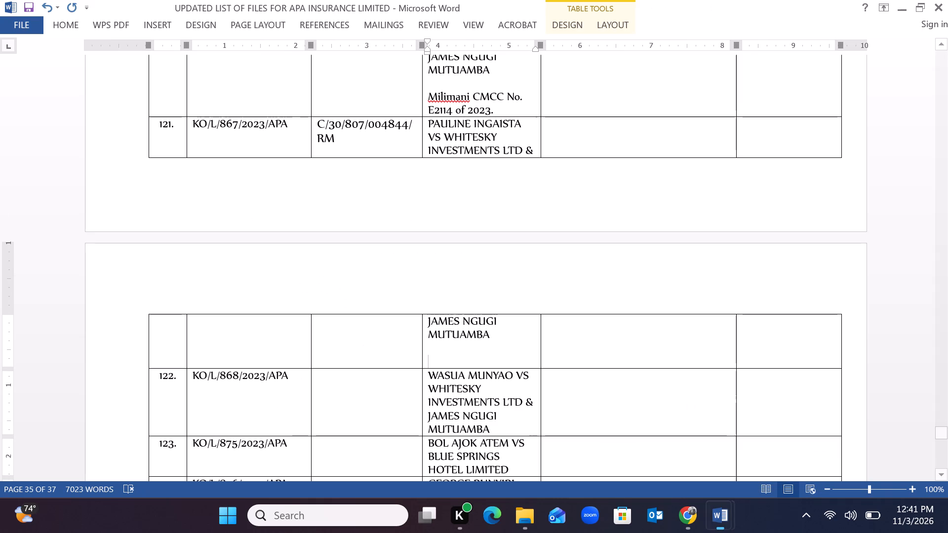
key(ctrl+v)
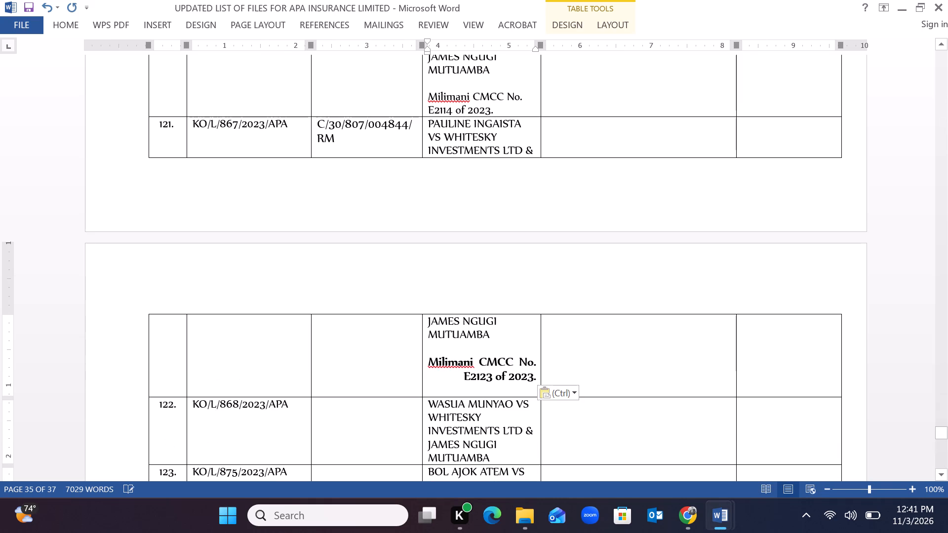
click(558, 396)
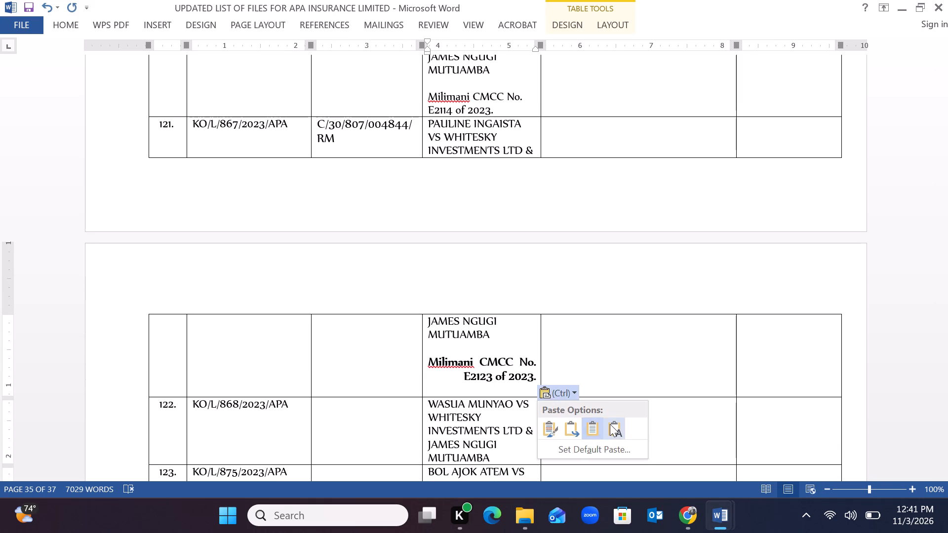
click(610, 424)
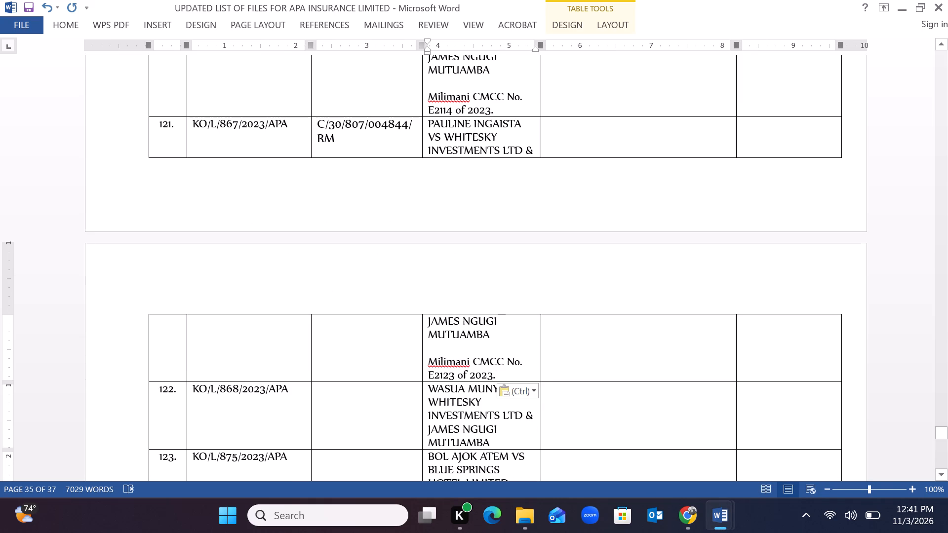
Copy entry 120's file status sentence and green-highlighted remark into the corresponding two cells of entry 121.
scroll(628, 221, up, 4)
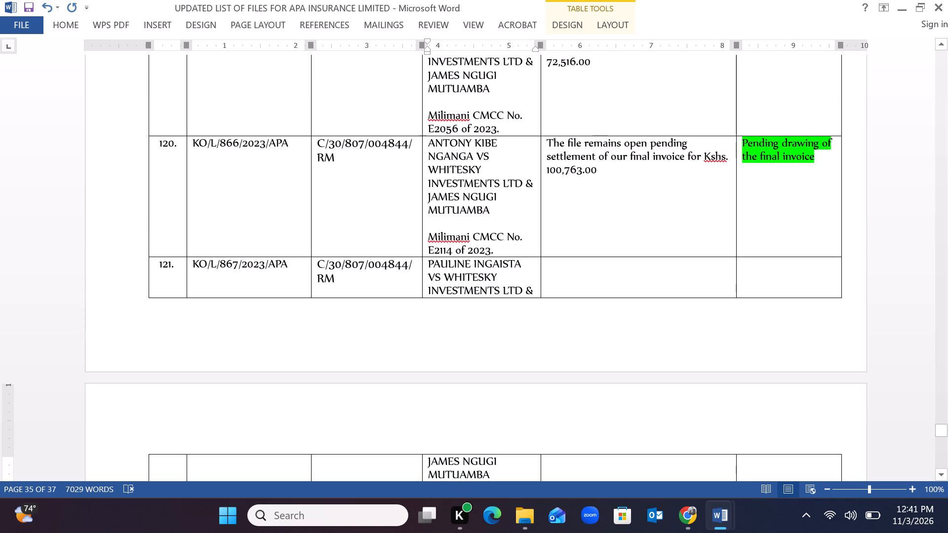
click(550, 146)
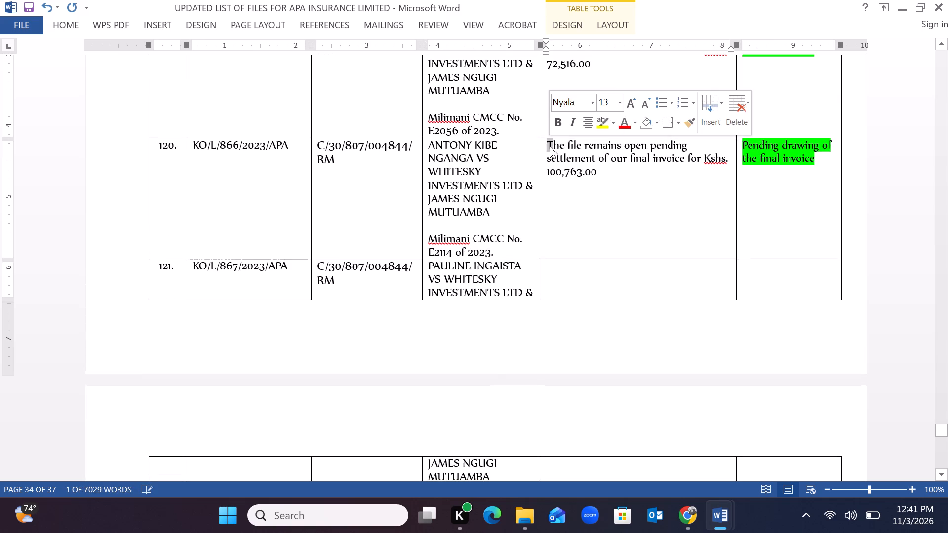
click(550, 146)
key(BackSpace)
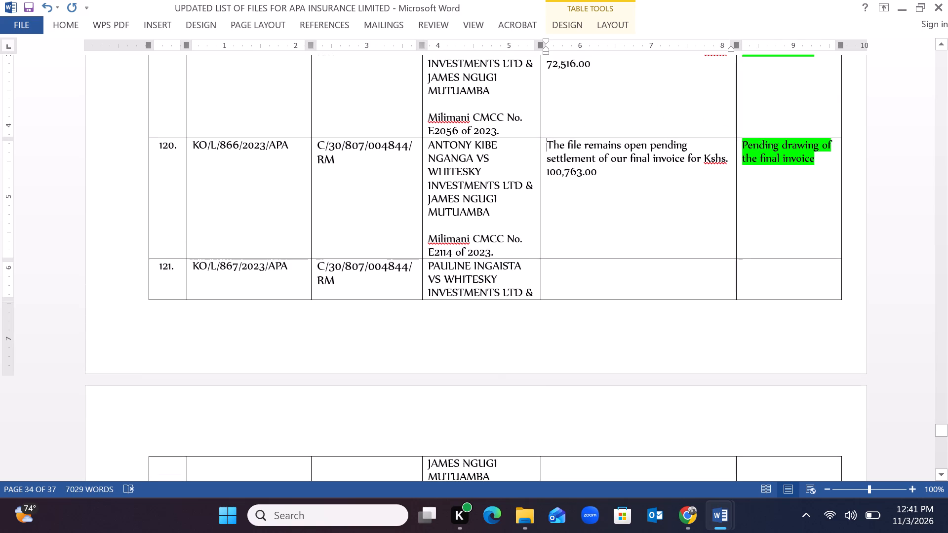
key(BackSpace)
drag(548, 146, 797, 242)
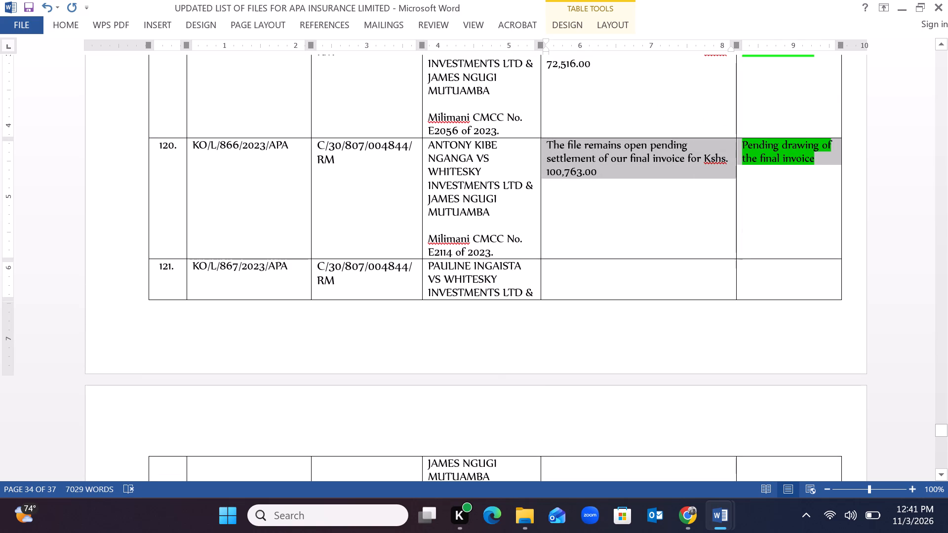
key(ctrl+c)
click(609, 287)
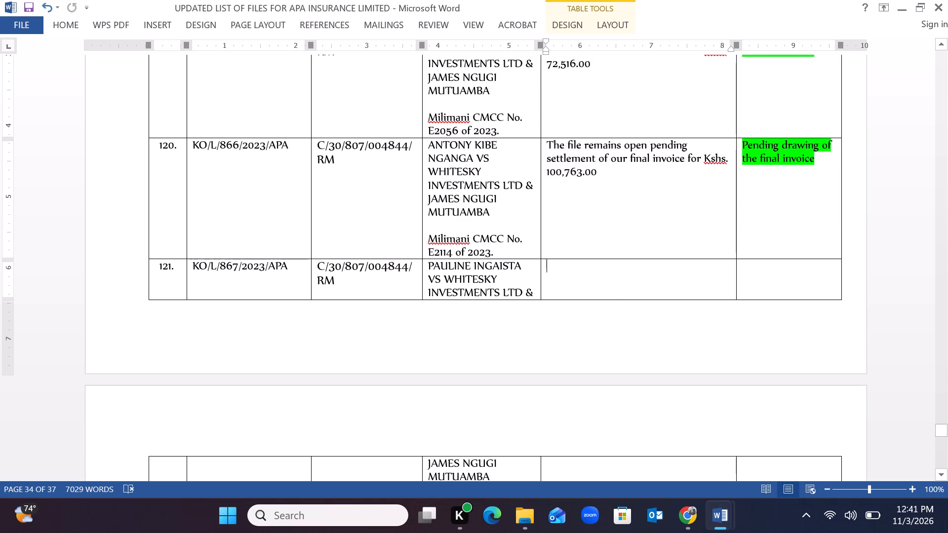
key(ctrl+v)
Replace the amount in entry 121's file status with the total due from the KO 867 amended final invoice, 75,763.00, as plain text.
scroll(624, 306, down, 4)
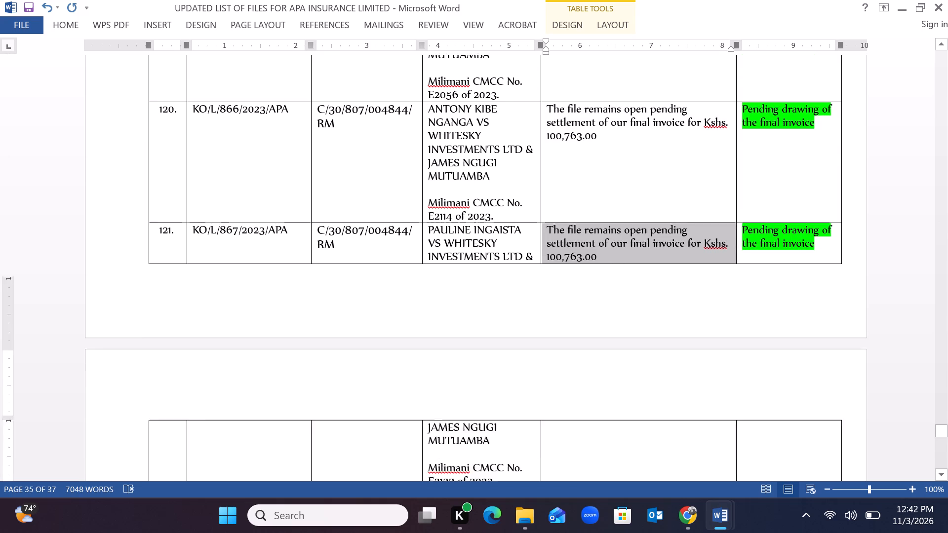
click(817, 434)
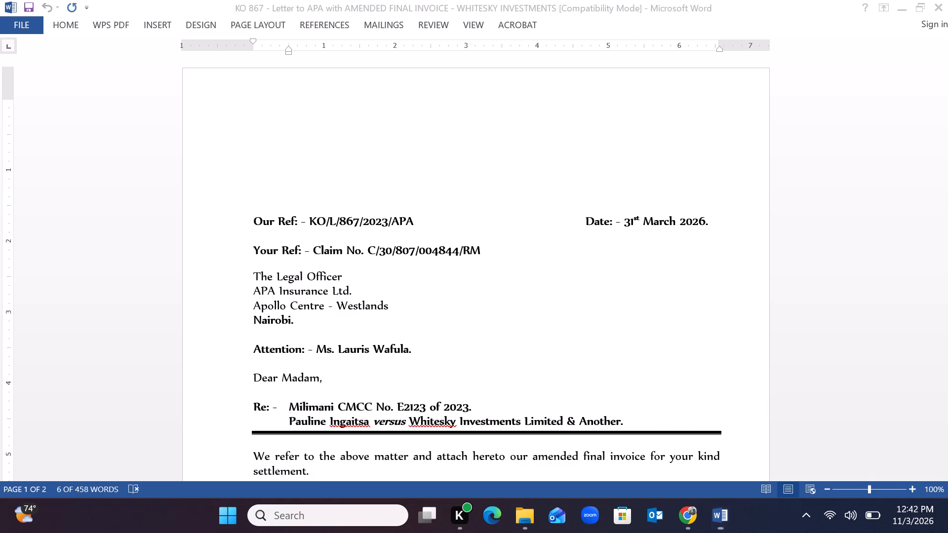
scroll(743, 392, down, 5)
scroll(679, 397, down, 5)
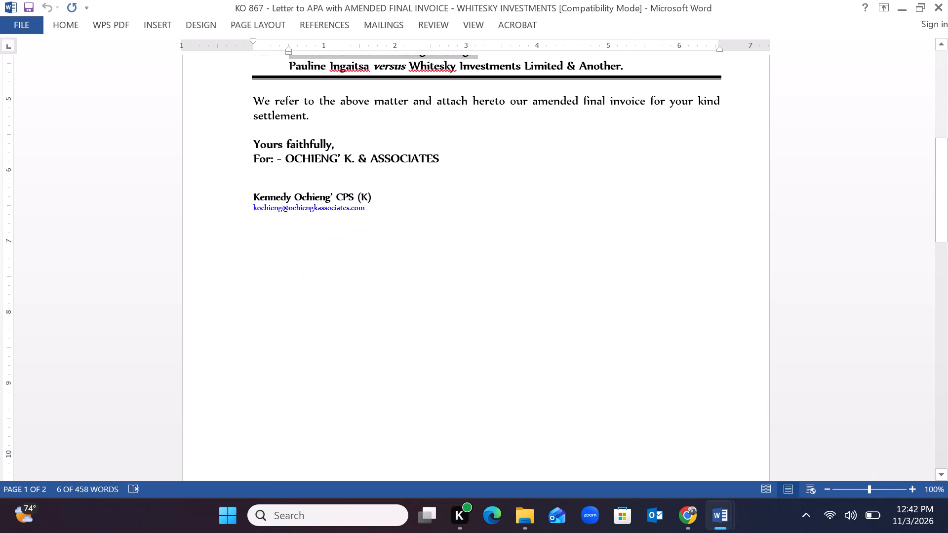
scroll(672, 402, down, 19)
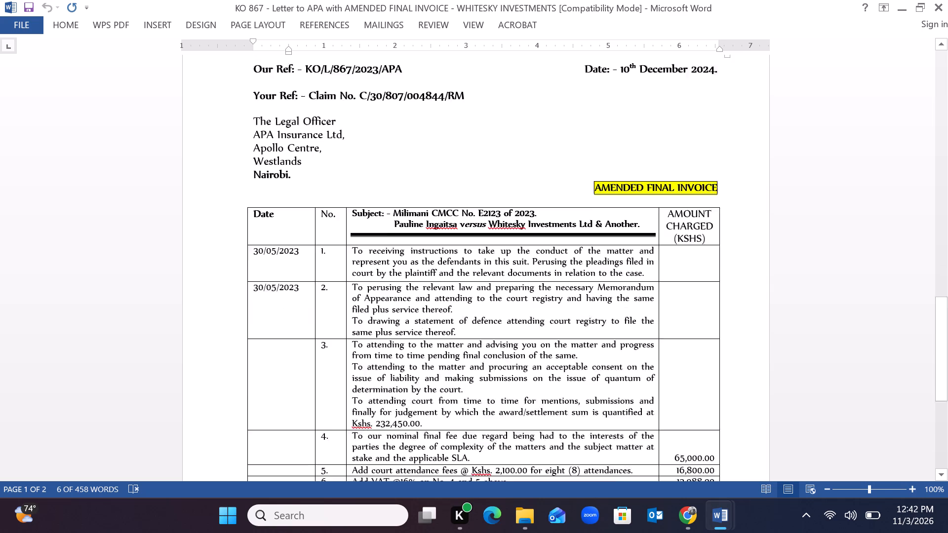
scroll(660, 412, down, 4)
drag(674, 381, 712, 382)
key(ctrl+c)
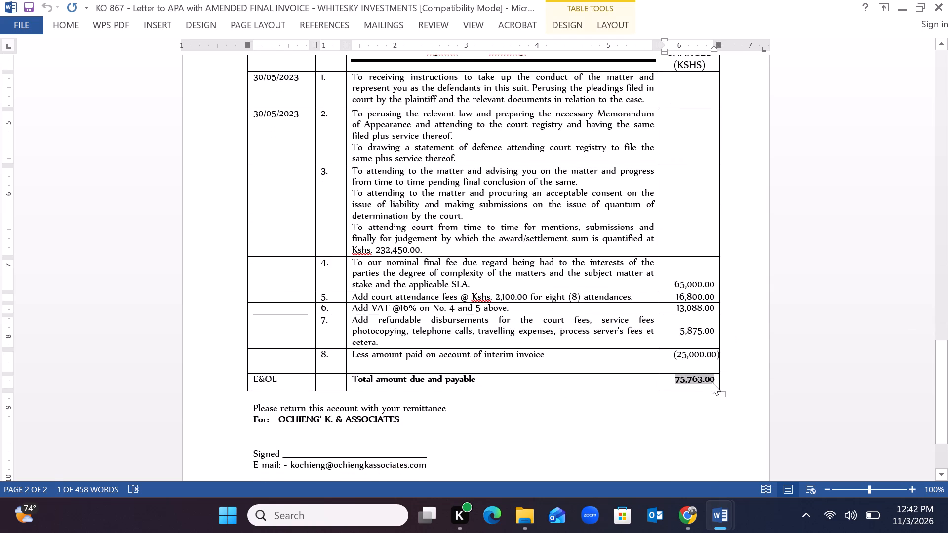
click(677, 452)
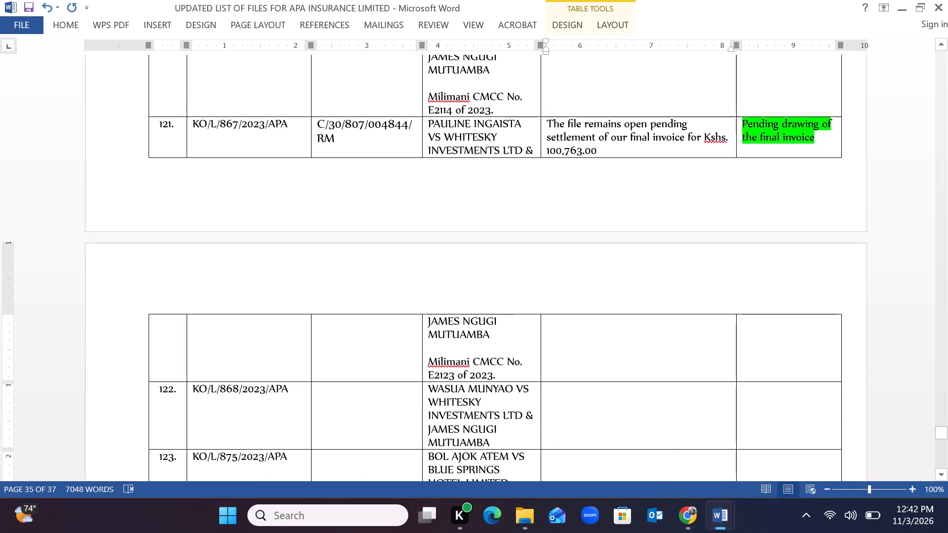
click(613, 133)
drag(604, 150, 559, 158)
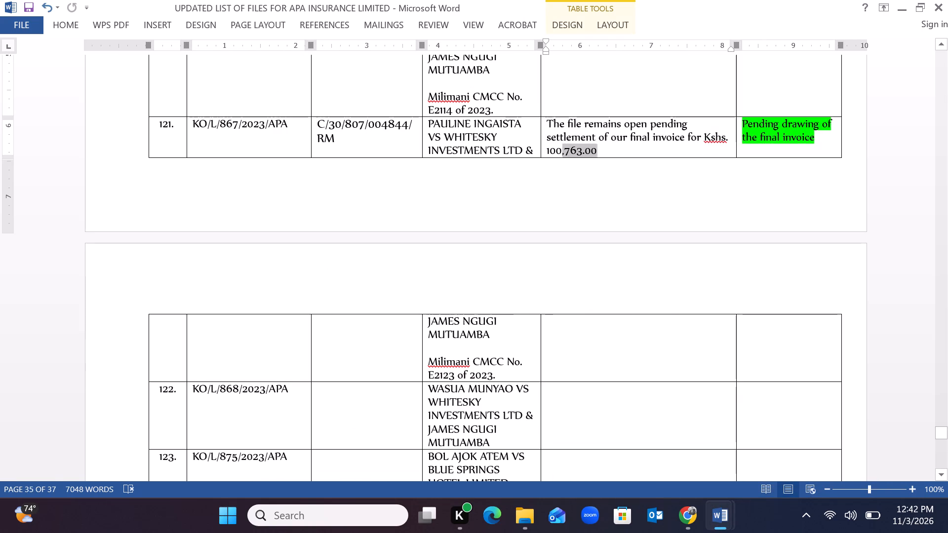
drag(559, 158, 542, 158)
click(542, 158)
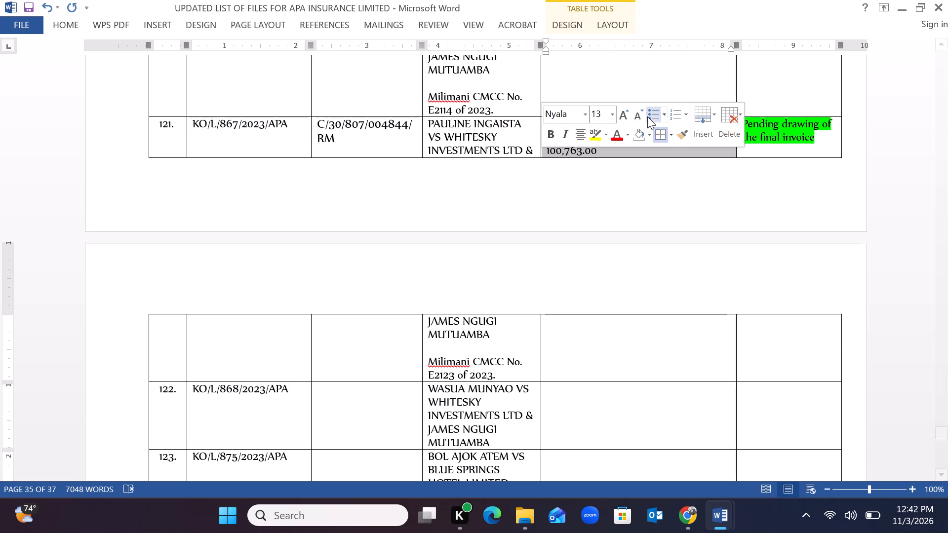
click(571, 175)
drag(598, 153, 552, 153)
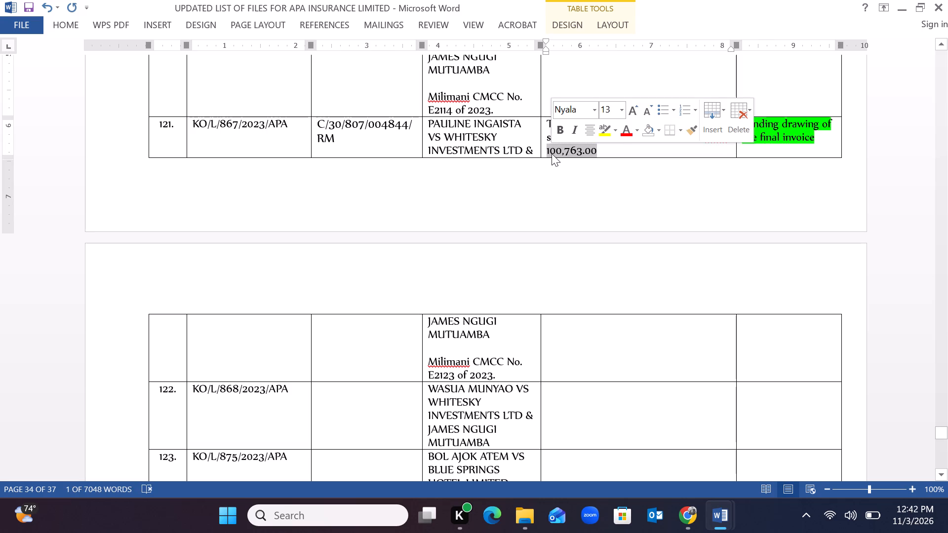
key(ctrl+v)
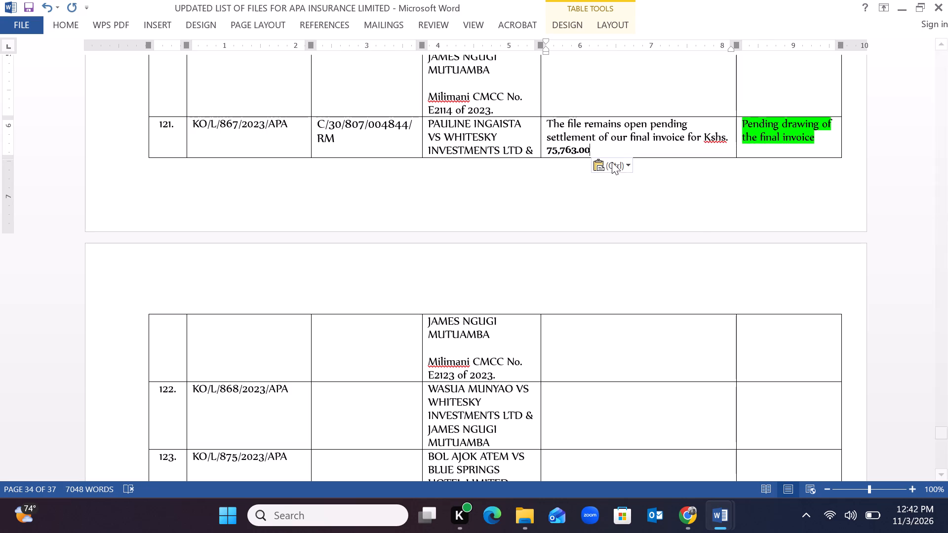
click(612, 162)
click(667, 201)
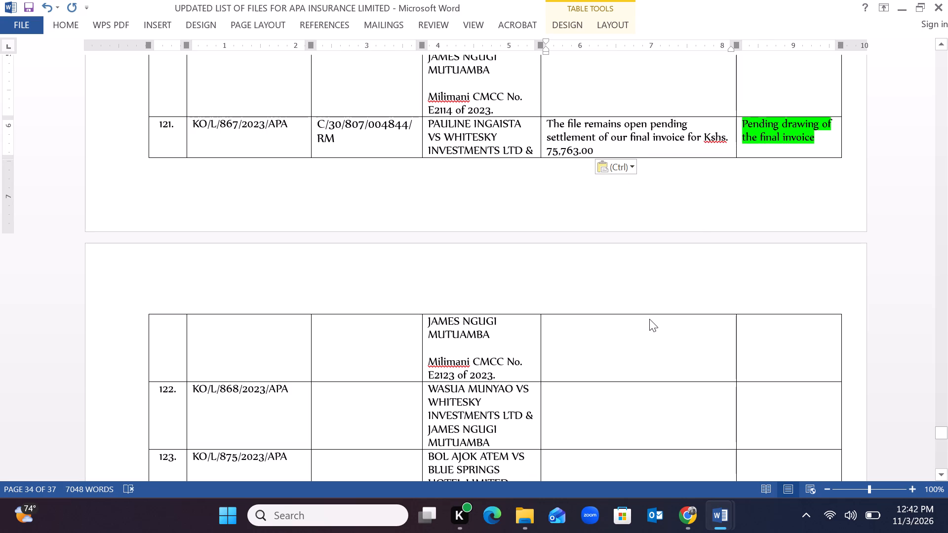
Close the KO 867 amended final invoice letter.
scroll(649, 319, down, 4)
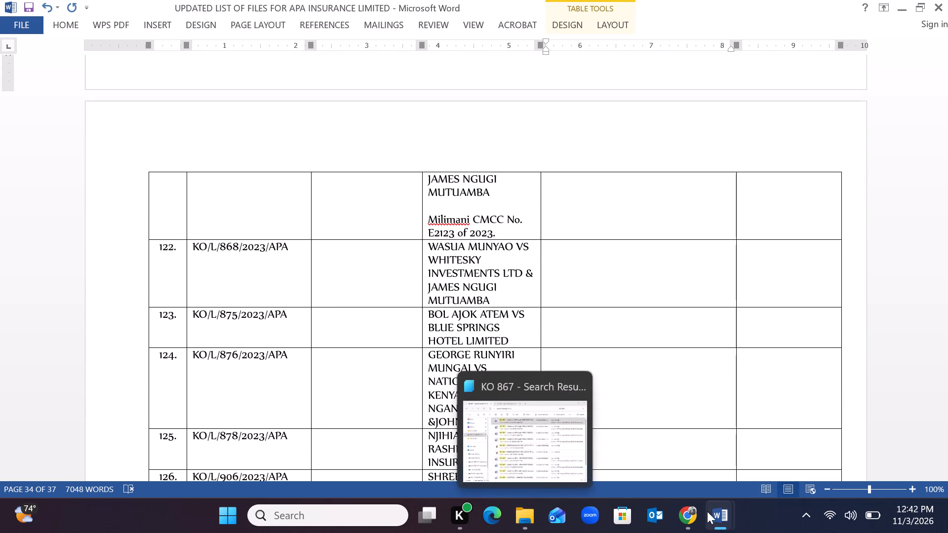
click(871, 389)
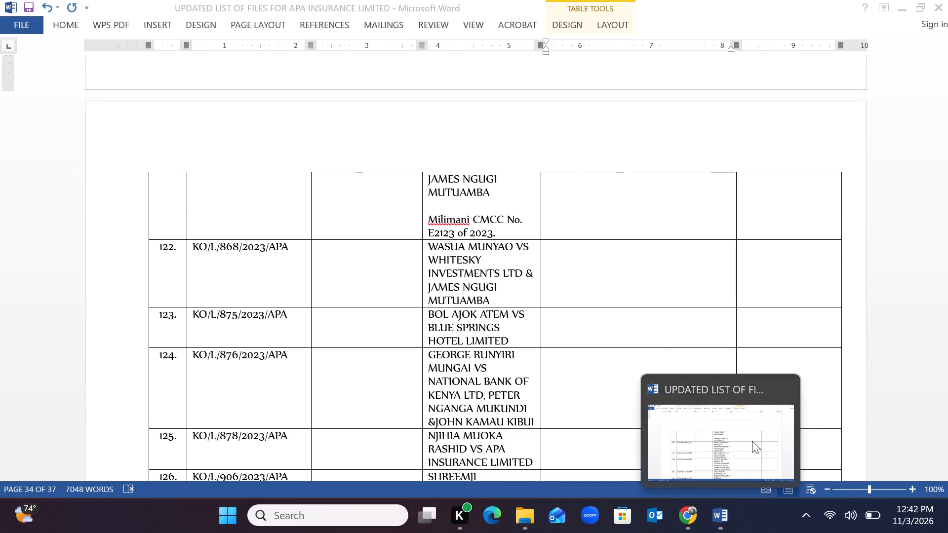
Switch to File Explorer and change the KO 867 search of the Y: drive to KO 875.
click(518, 519)
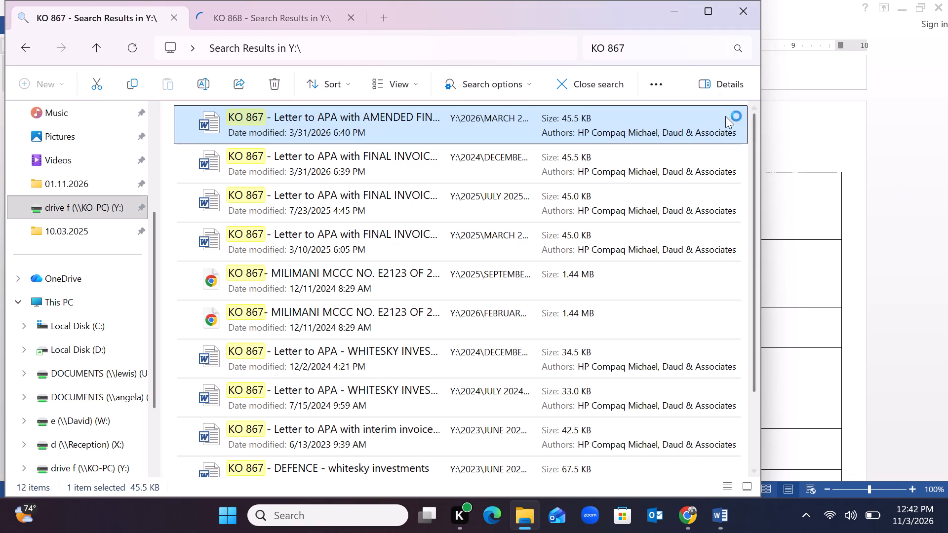
click(640, 46)
key(BackSpace)
key(BackSpace)
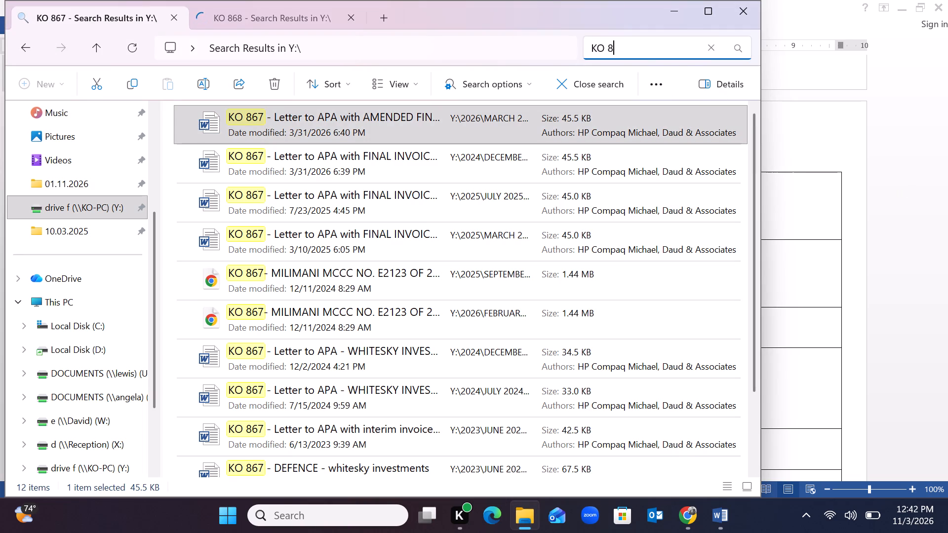
text(75)
key(Return)
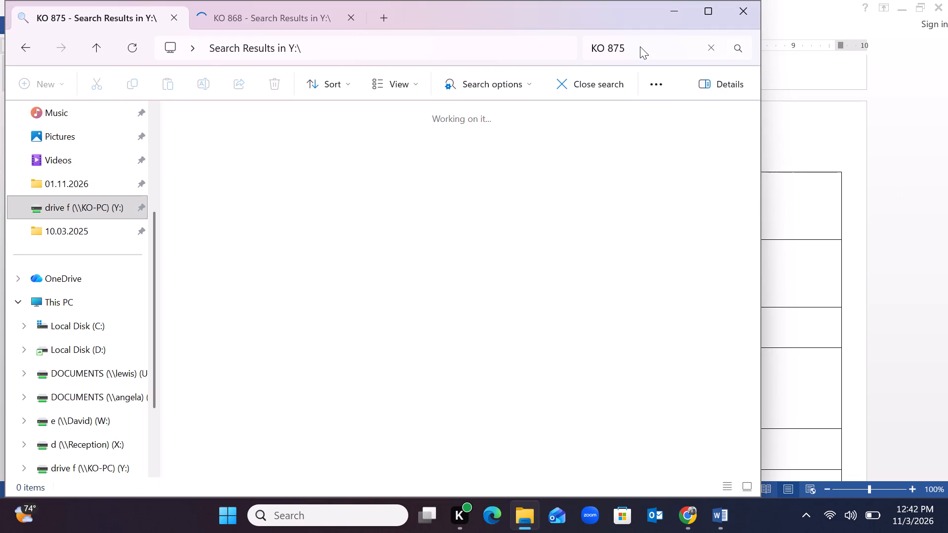
click(227, 14)
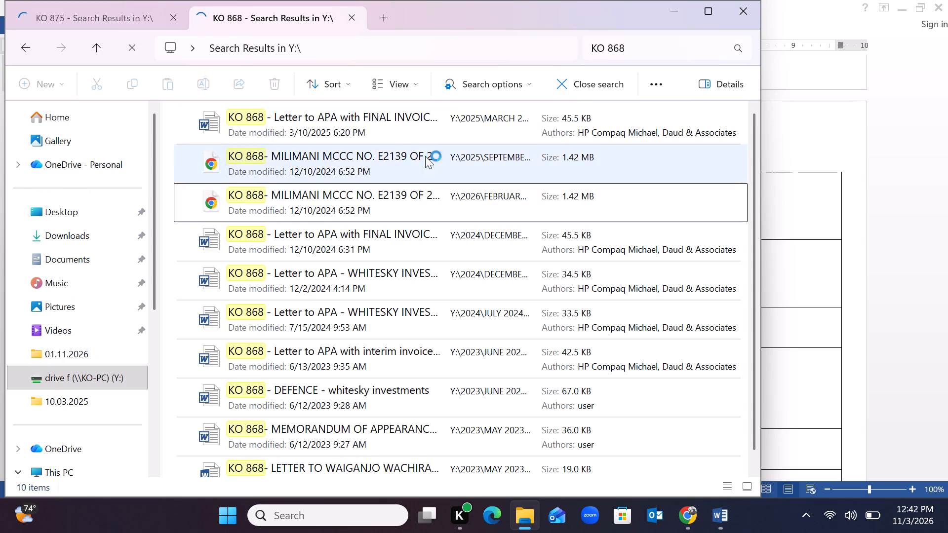
double_click(378, 124)
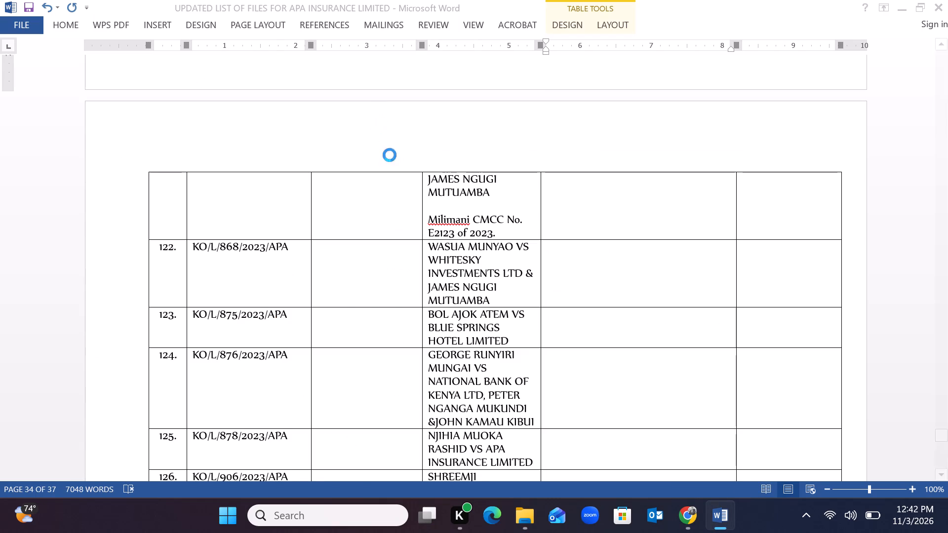
drag(365, 249, 481, 251)
key(ctrl+c)
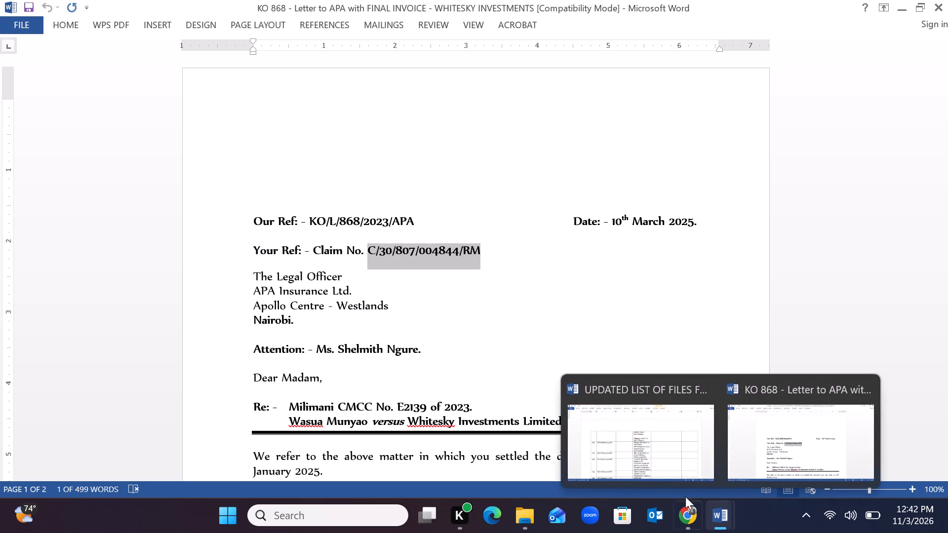
click(660, 475)
scroll(449, 327, up, 4)
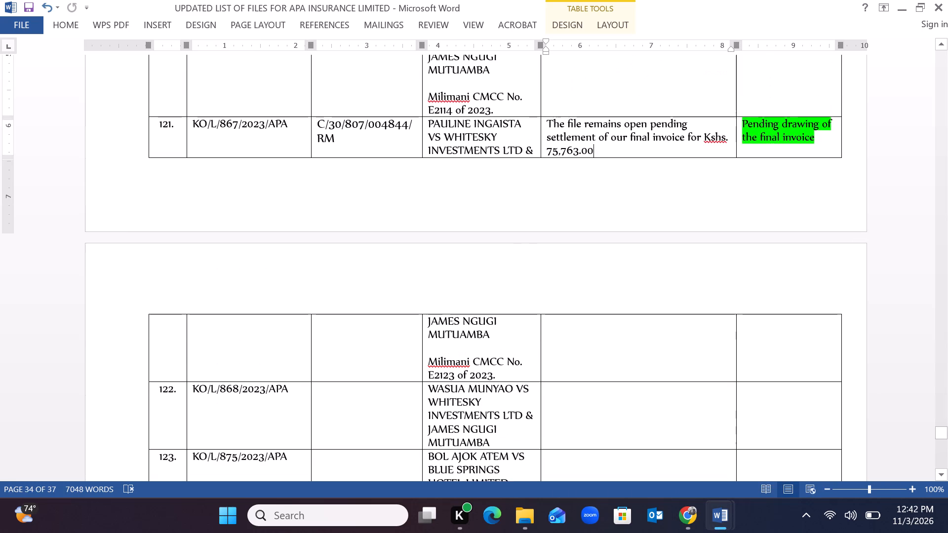
scroll(449, 327, down, 3)
scroll(449, 327, up, 3)
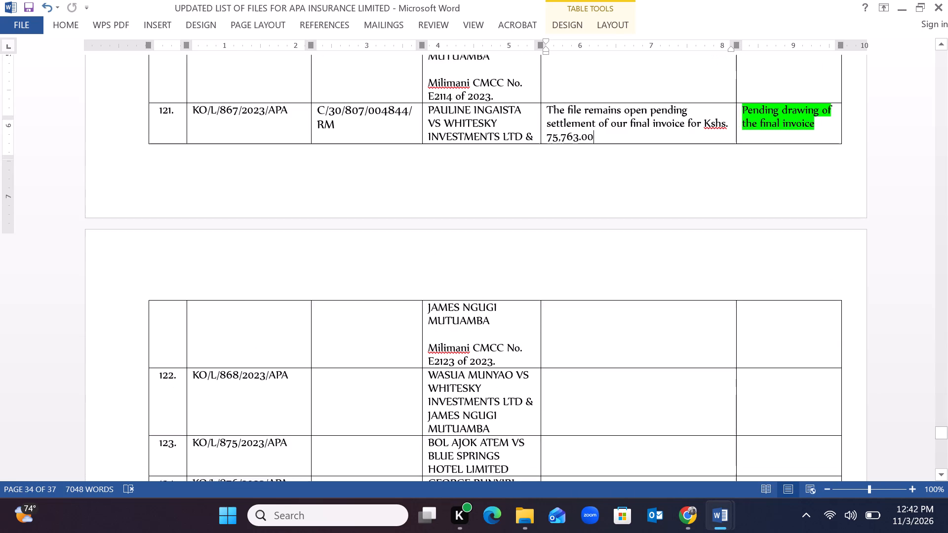
scroll(449, 327, down, 3)
click(366, 299)
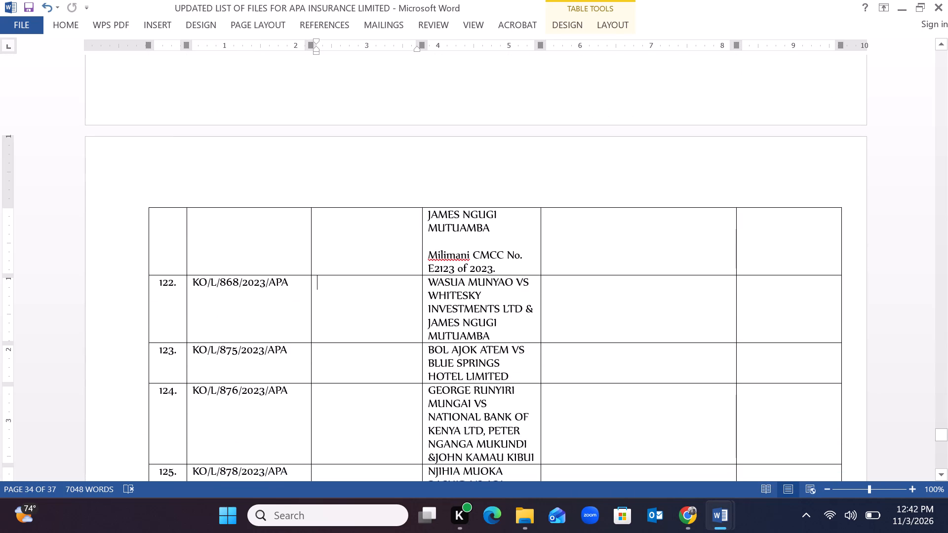
key(ctrl+v)
click(358, 316)
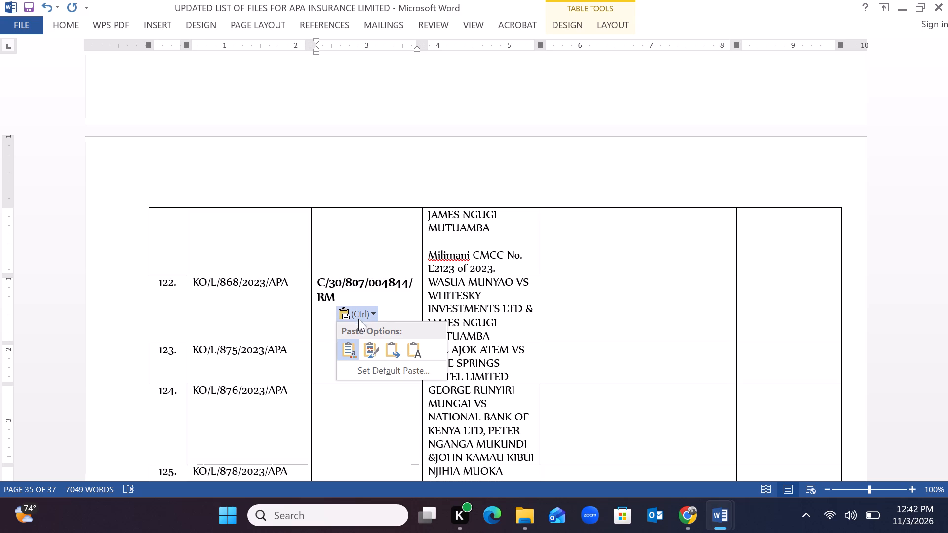
click(412, 344)
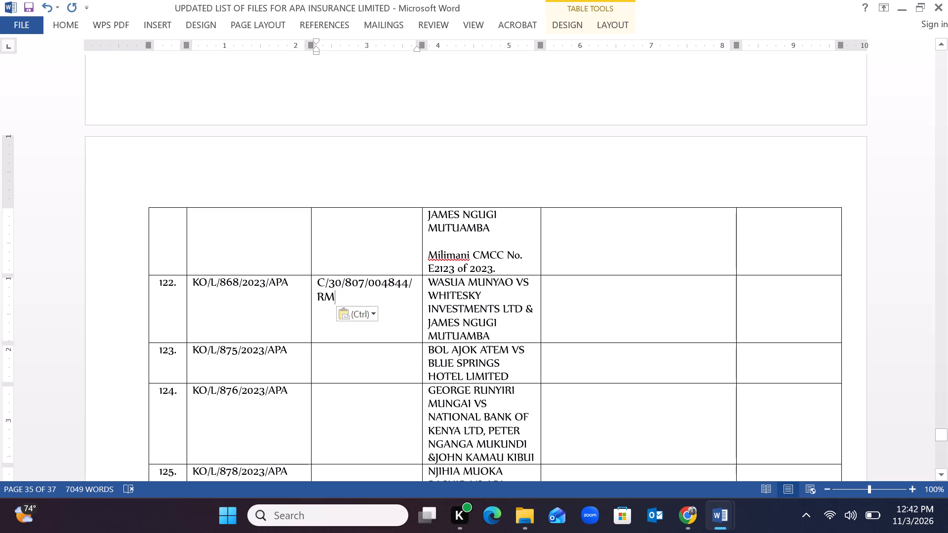
click(495, 341)
key(Return)
key(Return)
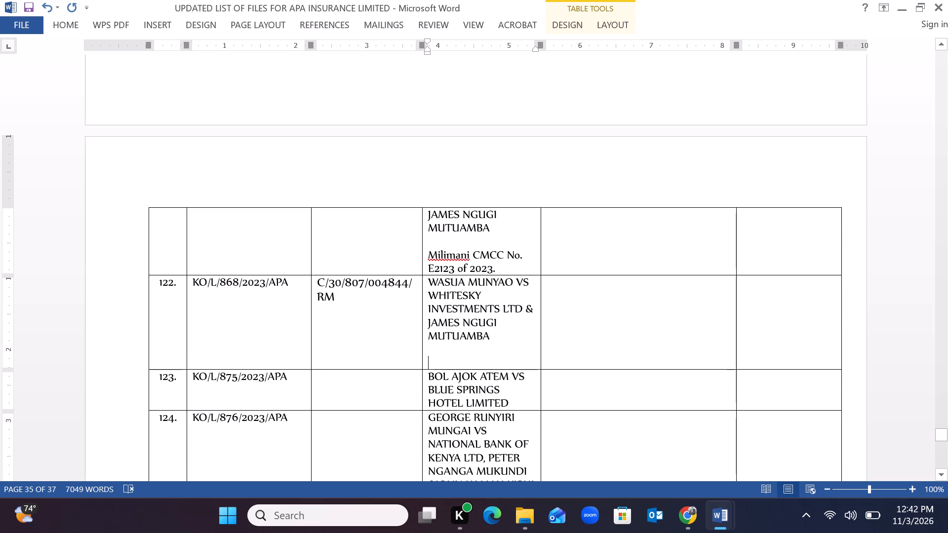
click(755, 463)
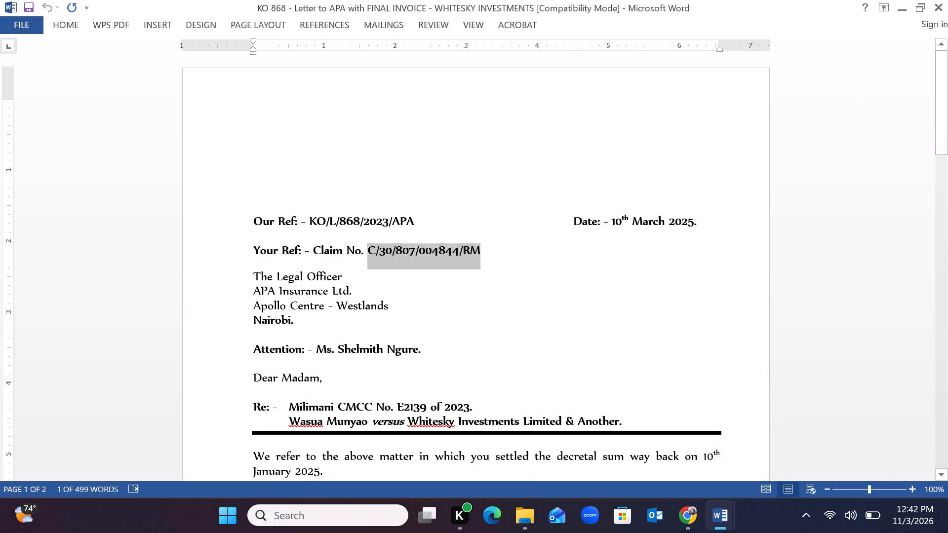
scroll(437, 353, down, 1)
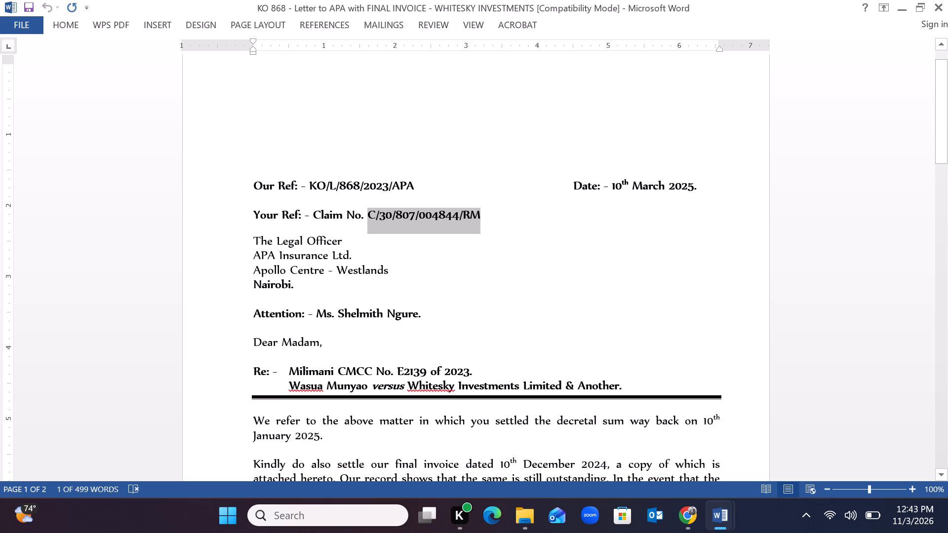
drag(285, 373, 462, 369)
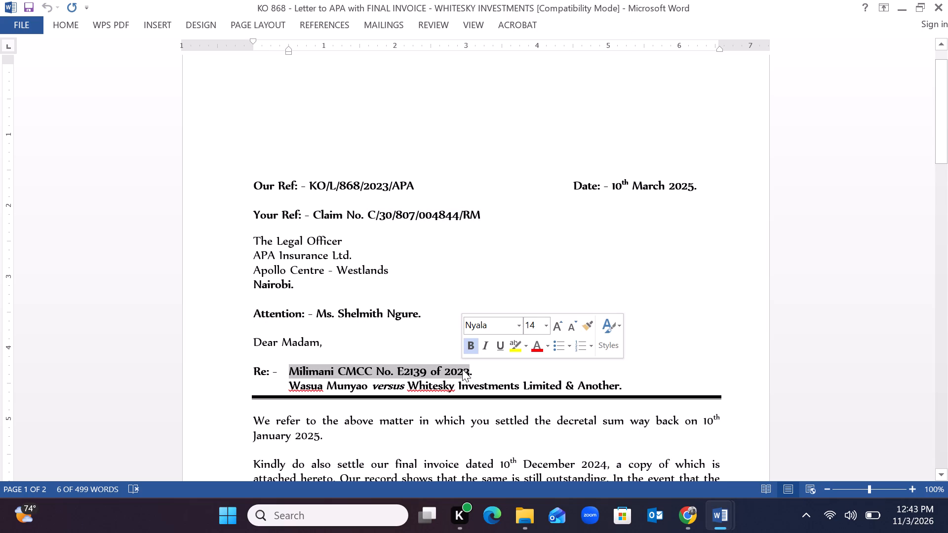
key(ctrl+c)
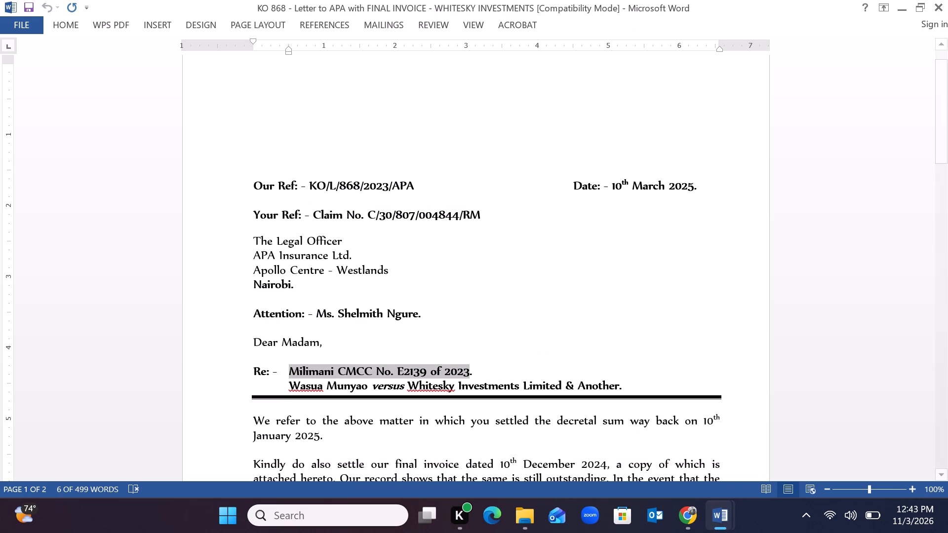
click(628, 467)
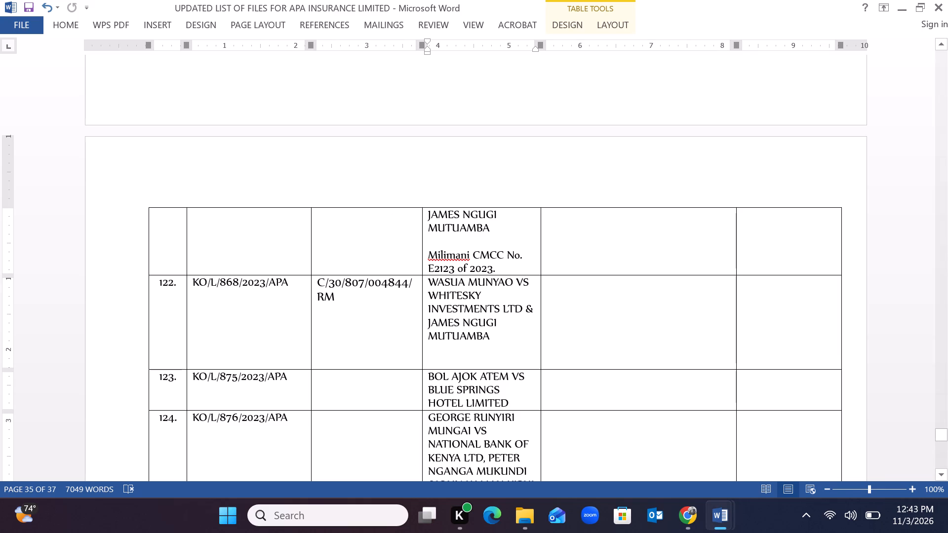
key(ctrl+v)
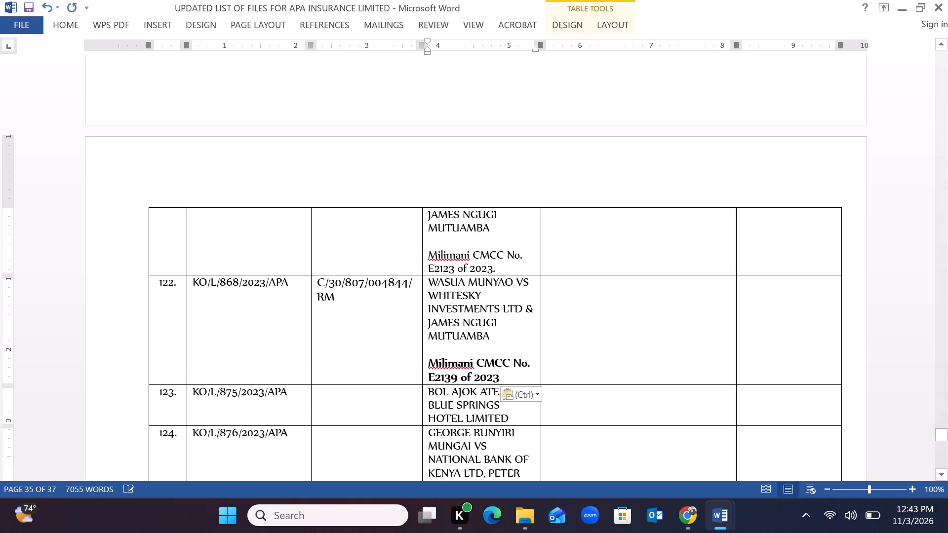
click(509, 393)
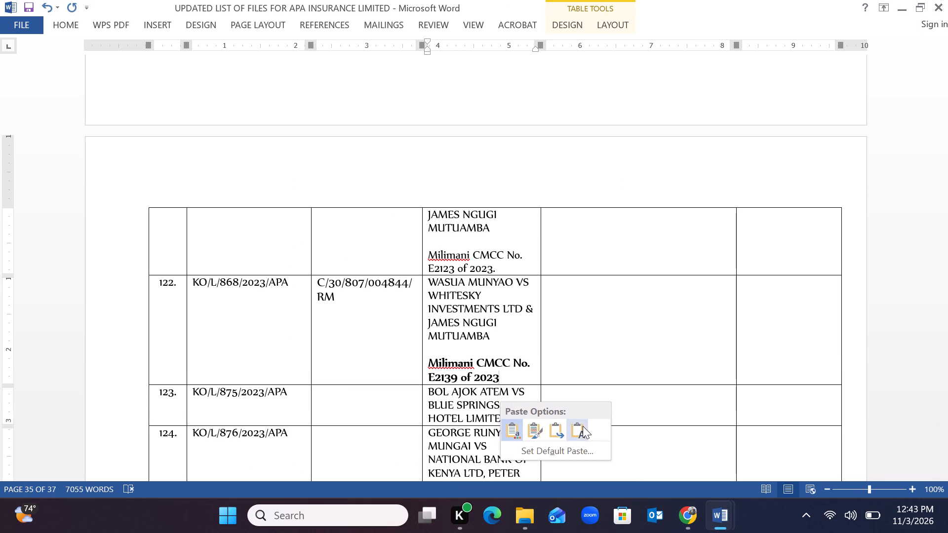
click(583, 426)
Copy entry 121's file status and green "Pending drawing of the final invoice" remark into the matching cells of entry 122.
scroll(579, 361, up, 8)
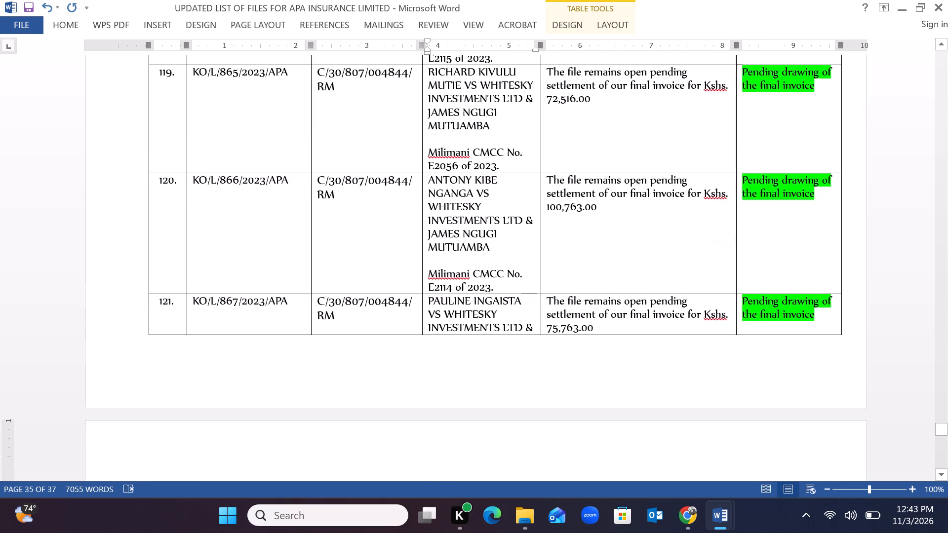
drag(548, 303, 568, 311)
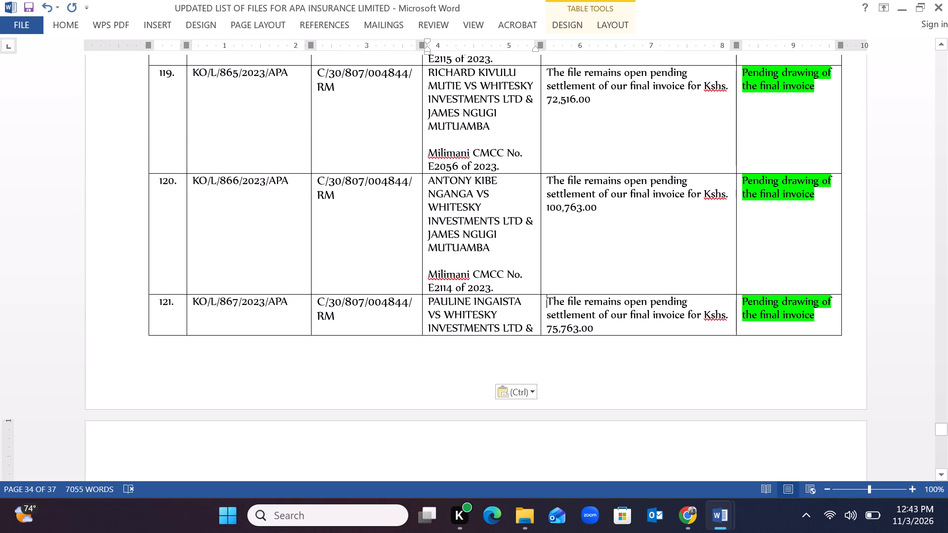
drag(568, 311, 771, 442)
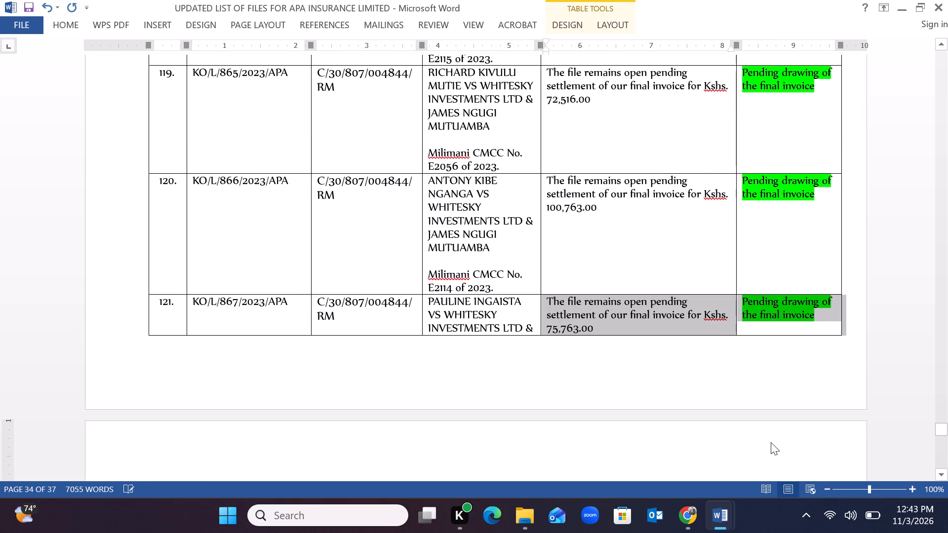
key(ctrl+c)
scroll(617, 379, down, 7)
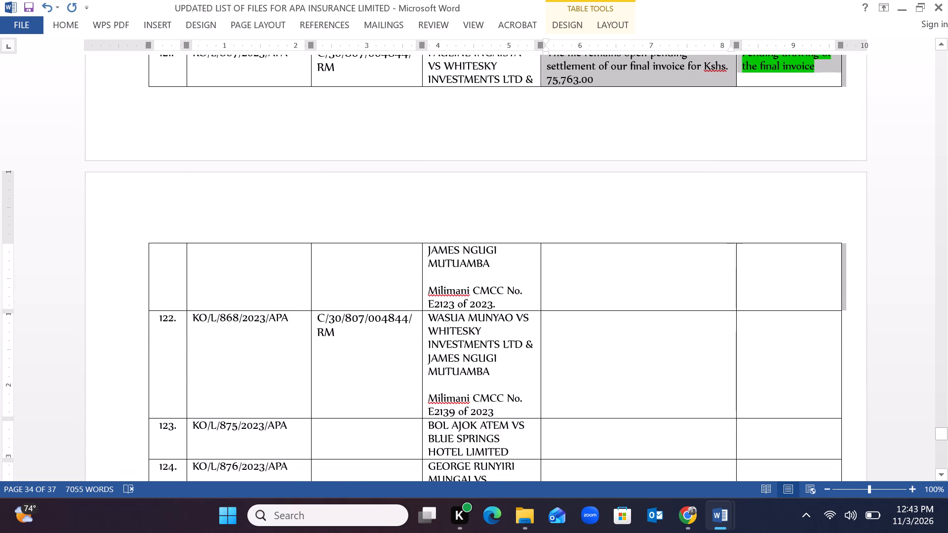
click(573, 338)
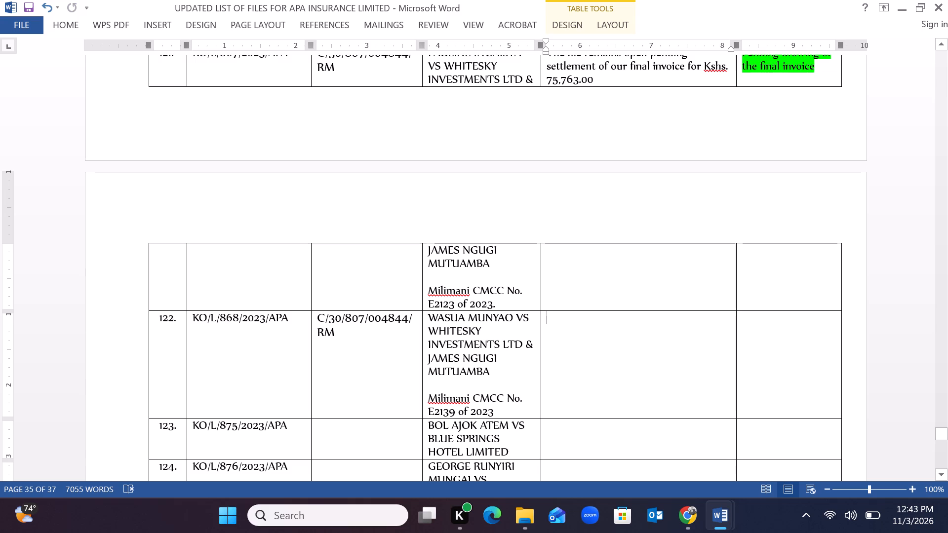
key(ctrl+v)
click(619, 352)
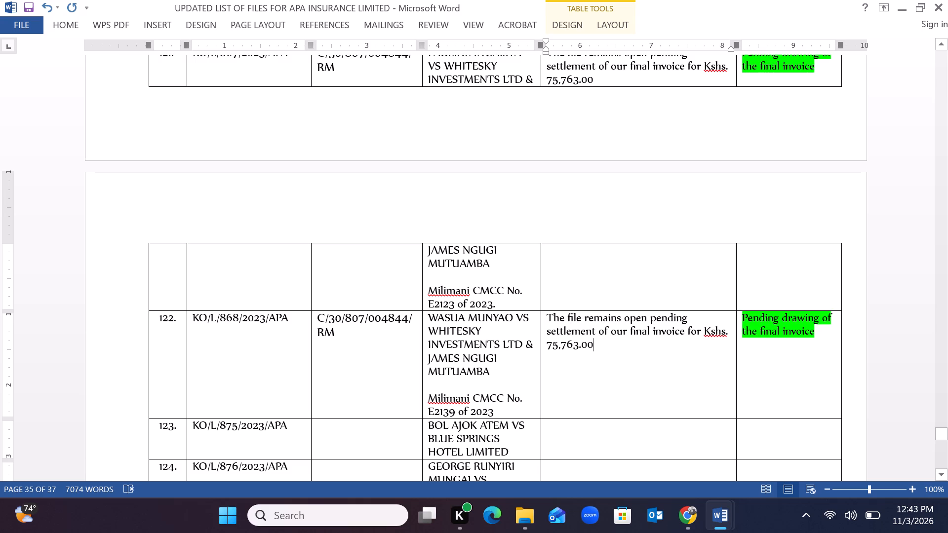
Copy the total amount due, 100,763.00, from the final invoice in the KO 868 letter.
click(773, 471)
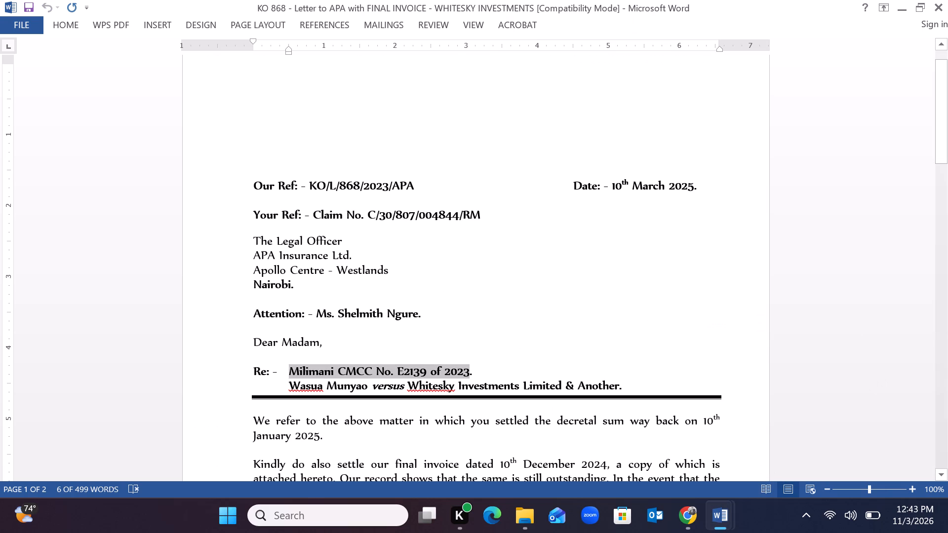
scroll(535, 406, down, 19)
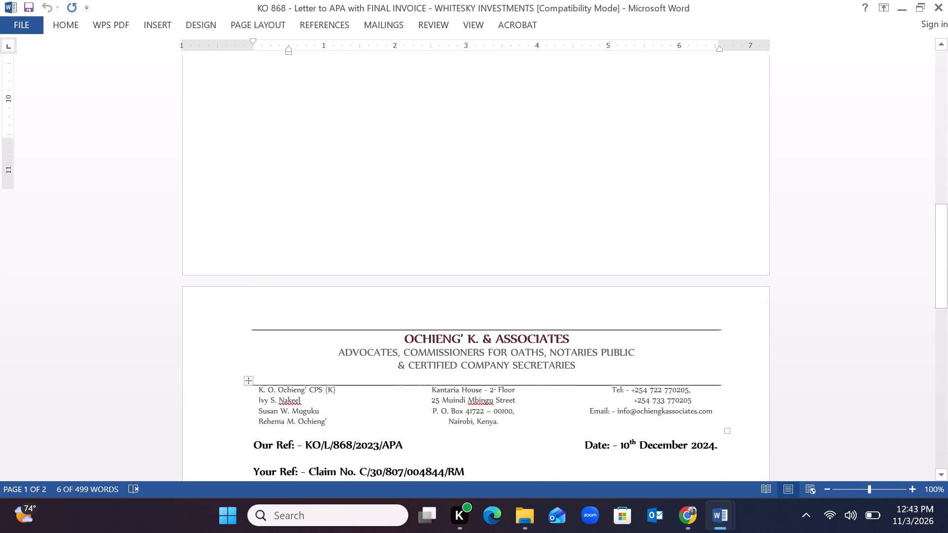
scroll(535, 424, down, 14)
scroll(531, 429, up, 7)
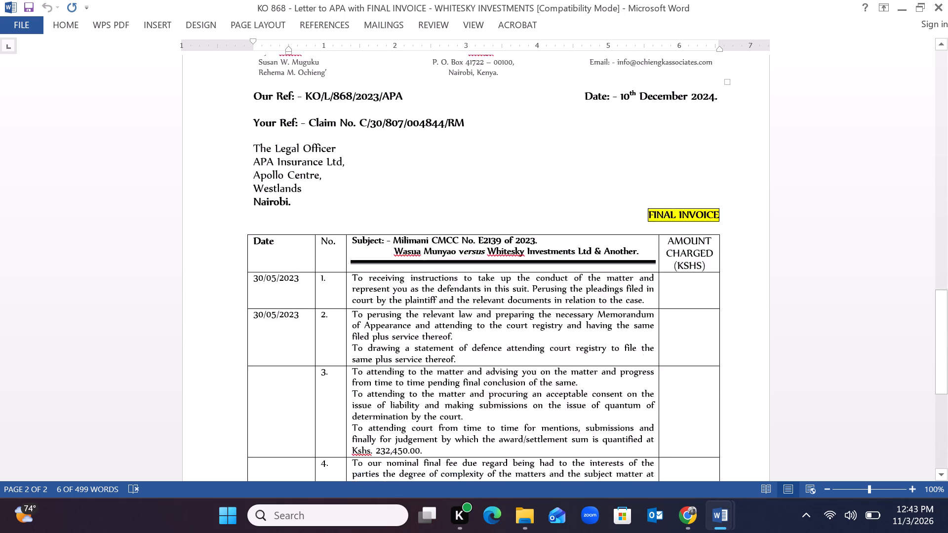
scroll(528, 406, up, 5)
scroll(532, 409, down, 12)
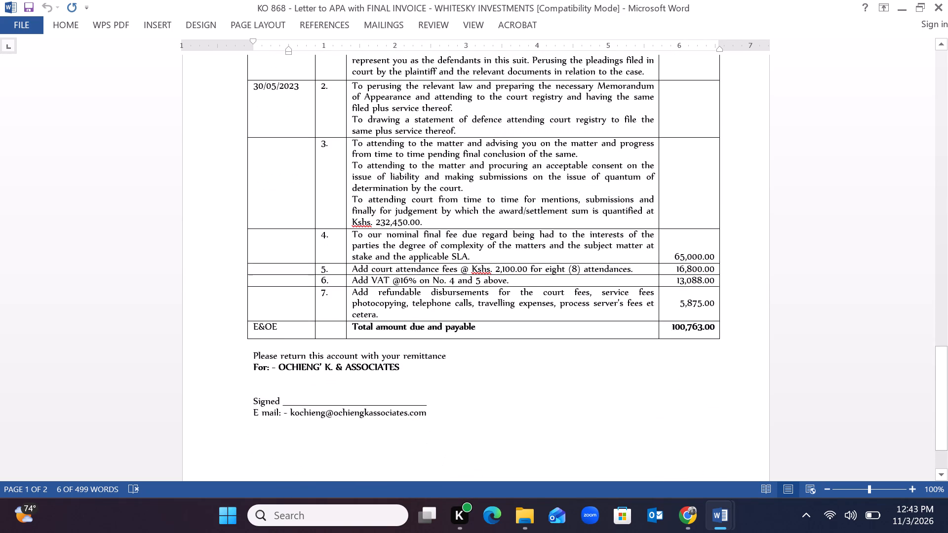
drag(672, 322, 717, 320)
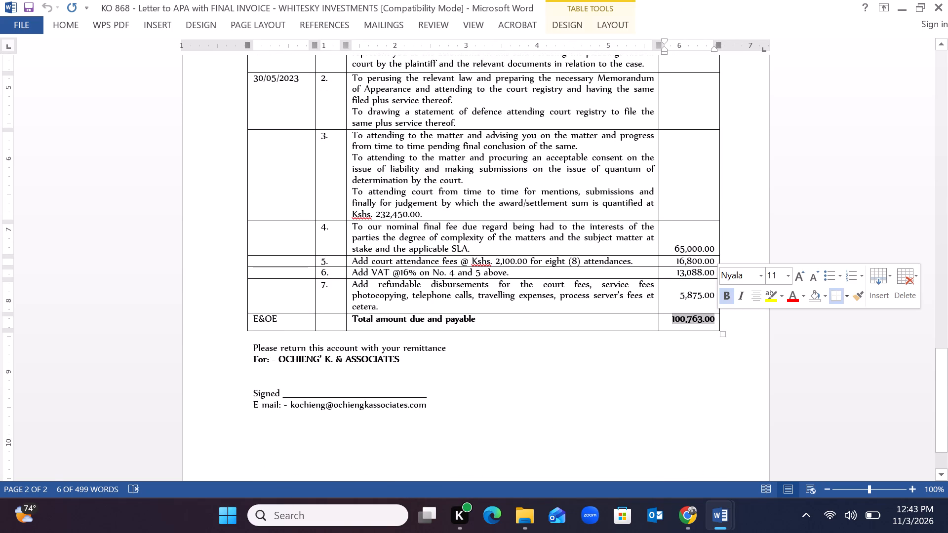
key(ctrl+c)
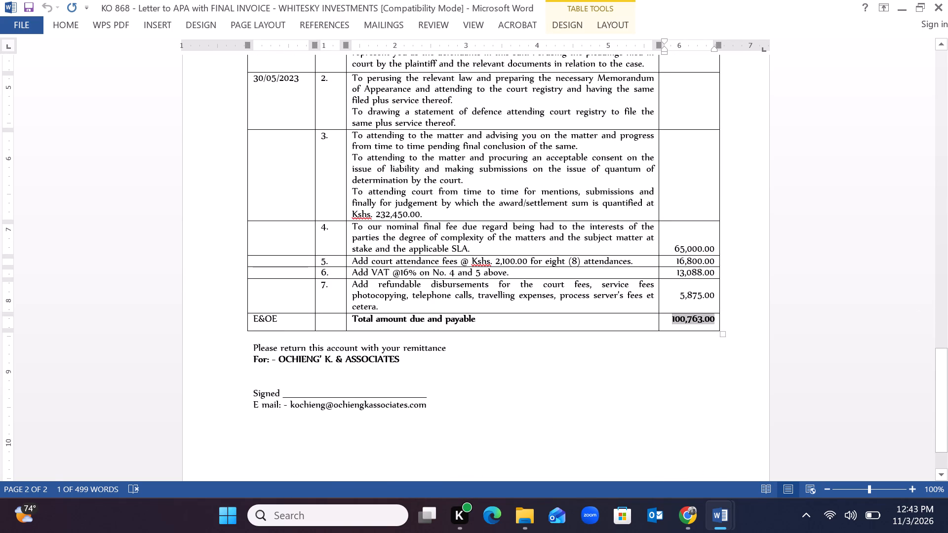
Set the invoice amount in entry 122's status to 100,763.00 as plain text, and close the KO 868 letter.
click(687, 451)
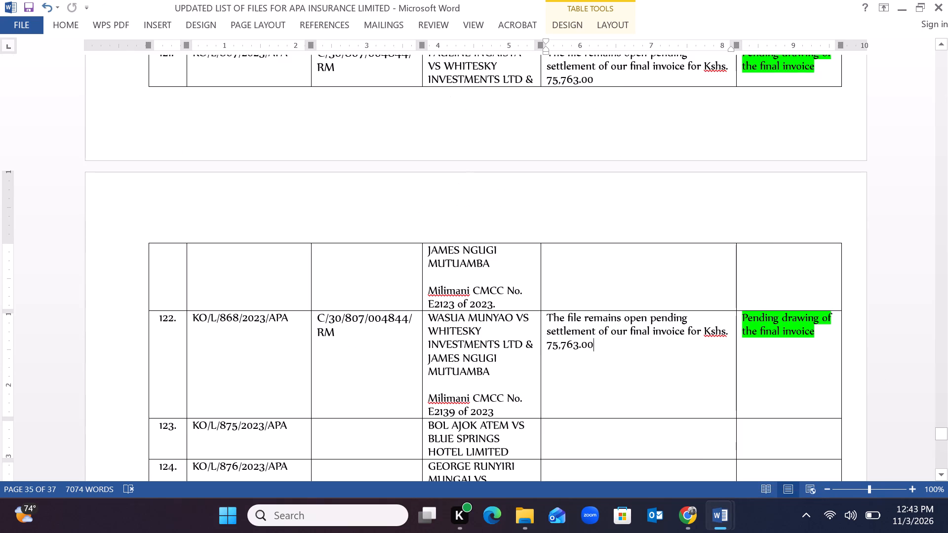
scroll(623, 400, down, 3)
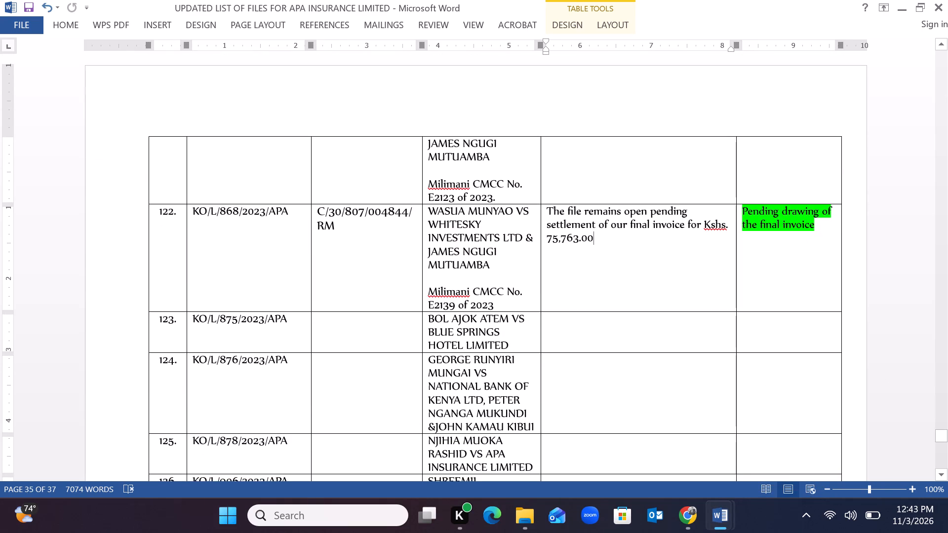
drag(549, 241, 597, 243)
key(ctrl+v)
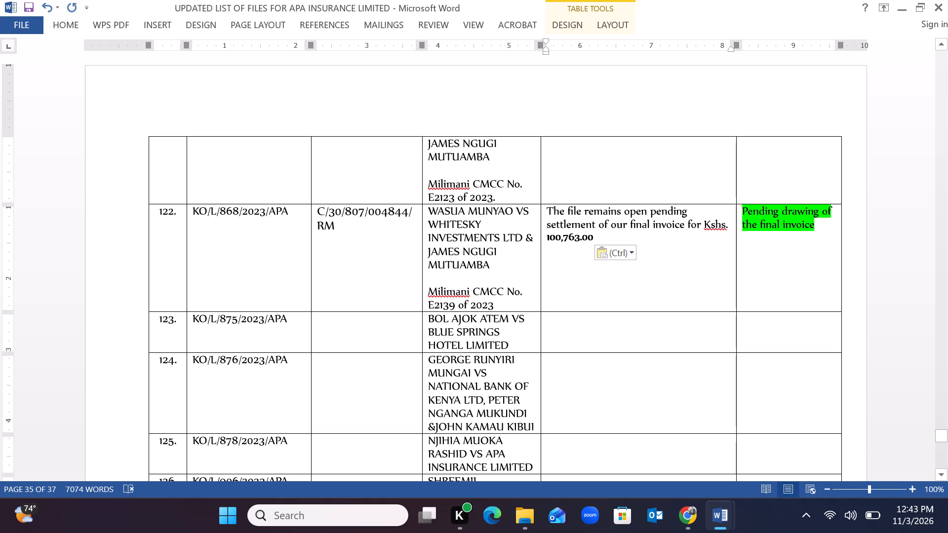
click(620, 248)
click(672, 292)
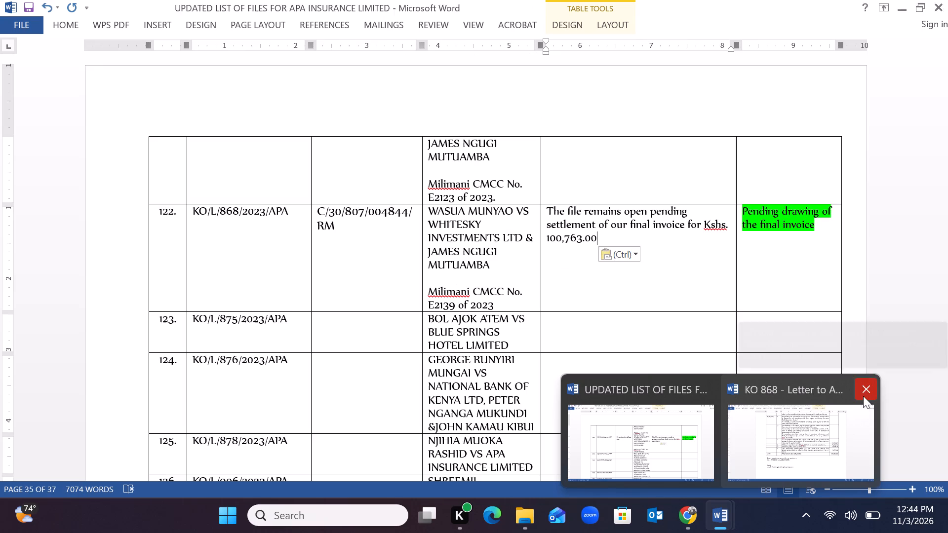
click(863, 396)
Switch to File Explorer and change the KO 868 search of the Y: drive to KO 876.
click(521, 521)
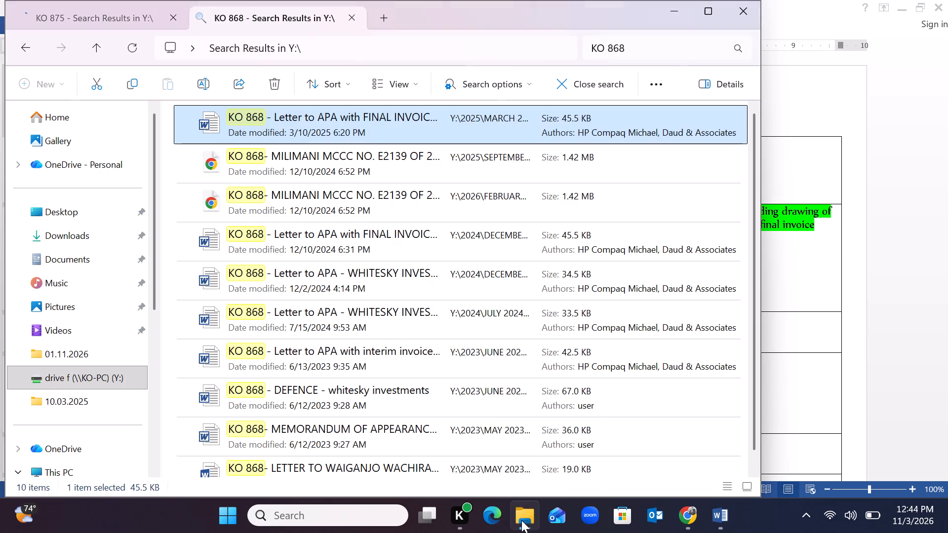
click(632, 53)
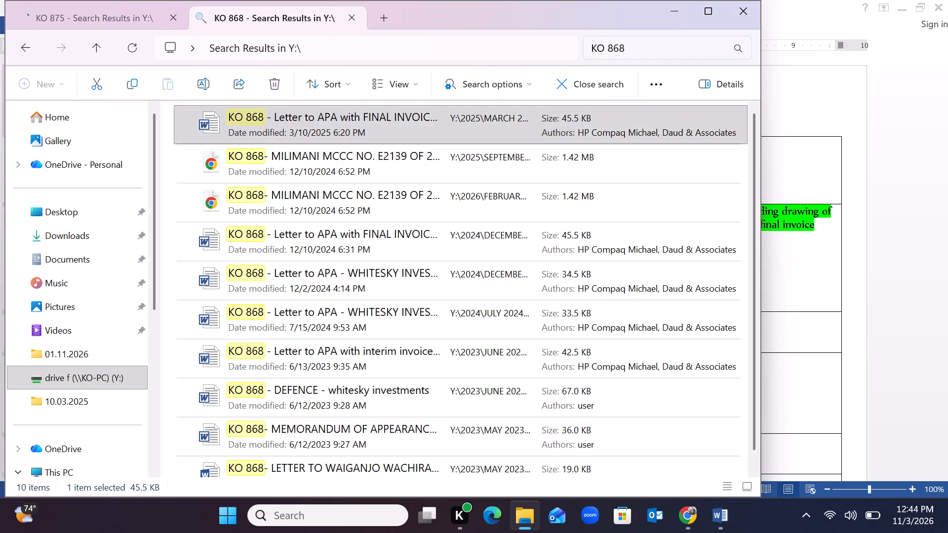
key(BackSpace)
key(BackSpace)
text(76)
key(Return)
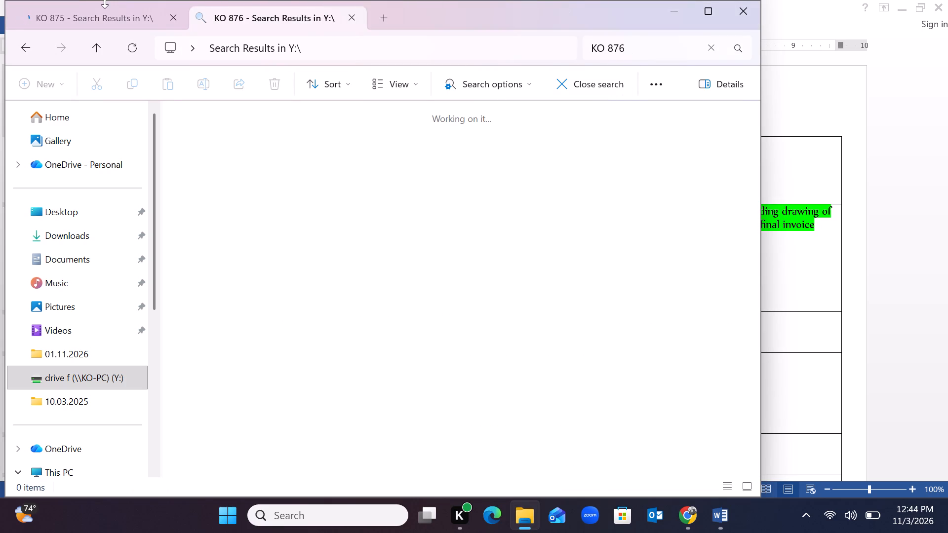
click(104, 0)
click(107, 13)
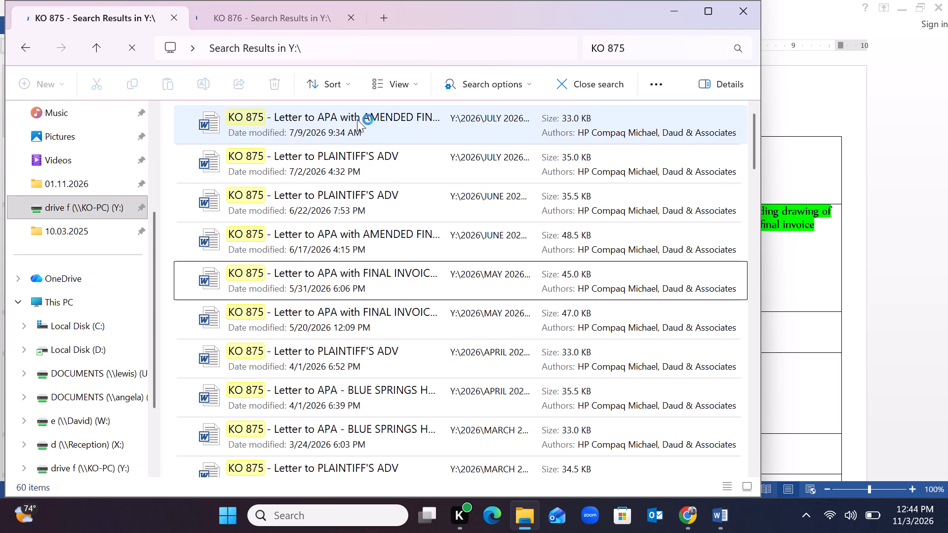
double_click(377, 127)
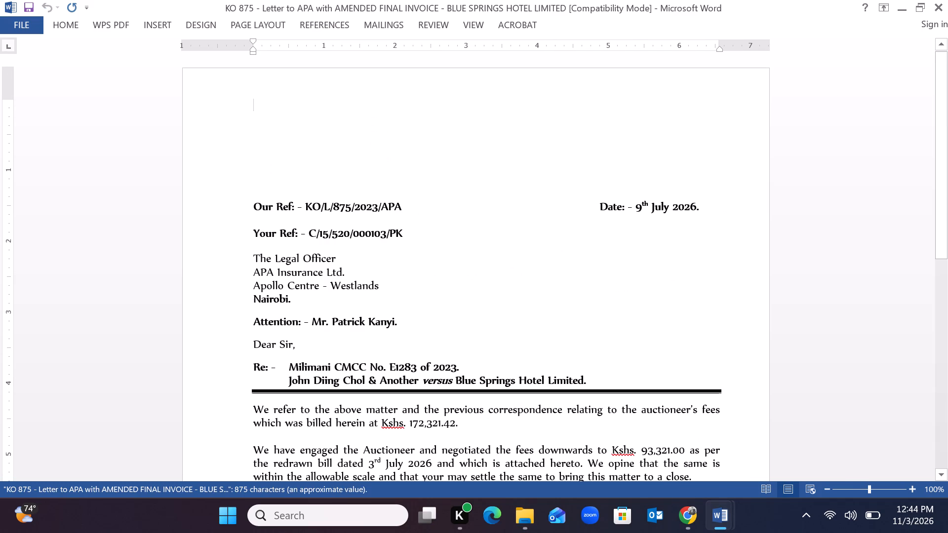
drag(309, 233, 403, 237)
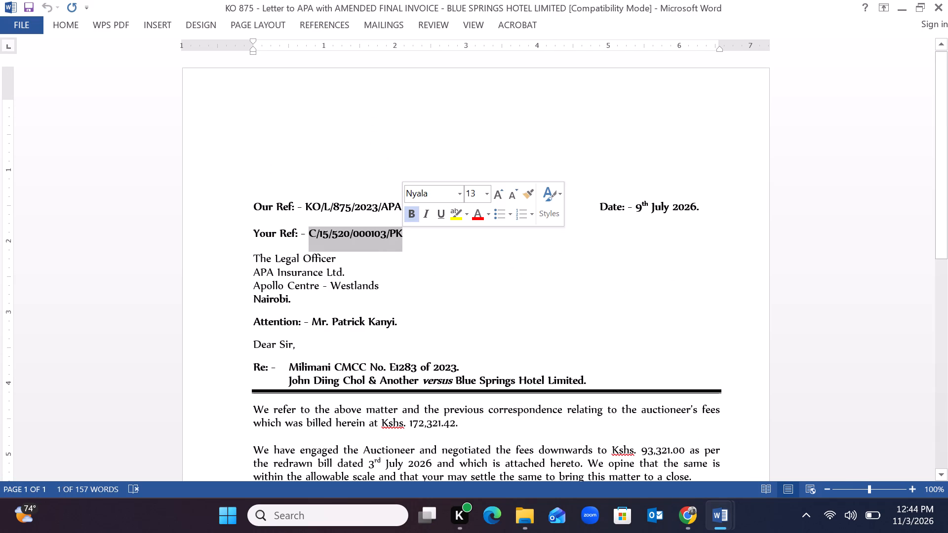
key(ctrl+c)
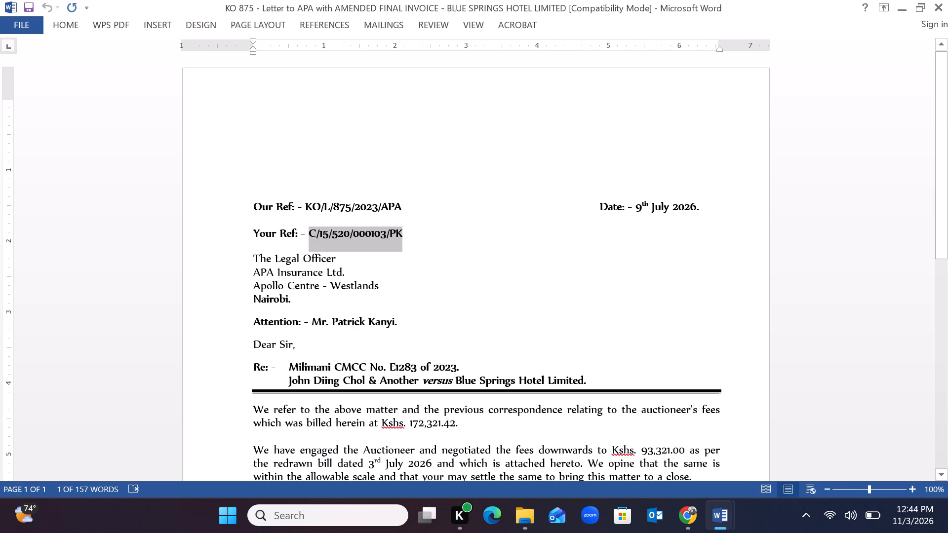
Return to the updated list of files and look through the entries around 123, KO/L/875/2023/APA.
click(652, 457)
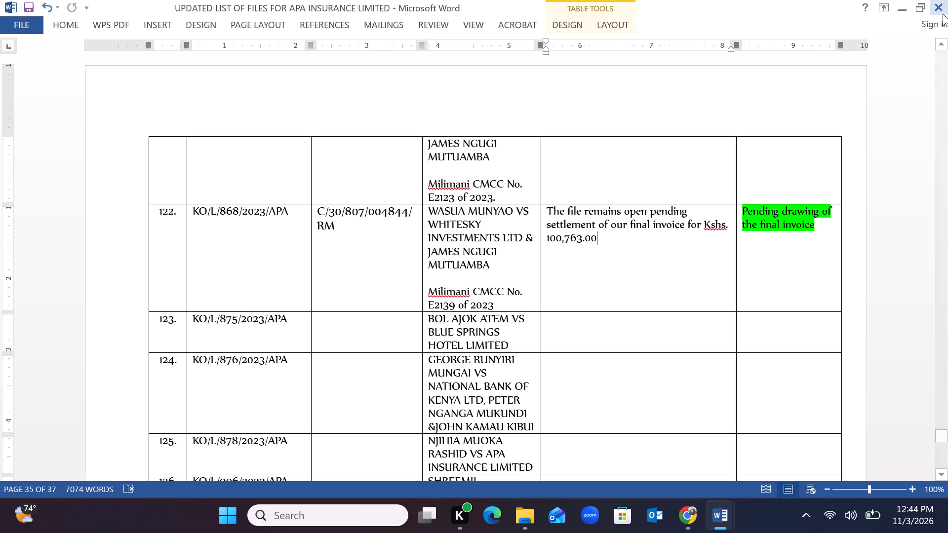
click(947, 60)
click(947, 68)
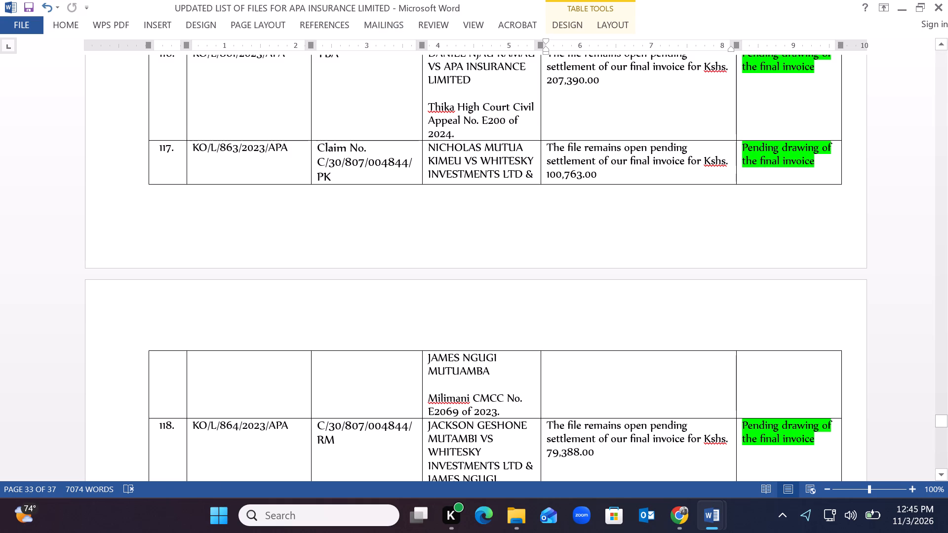
scroll(577, 315, down, 12)
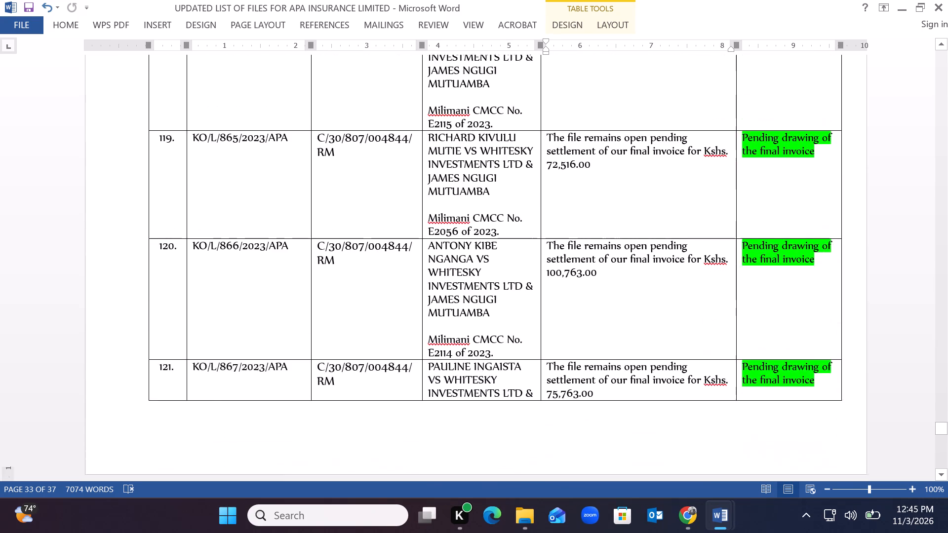
scroll(574, 315, down, 20)
scroll(574, 315, down, 2)
scroll(564, 317, up, 5)
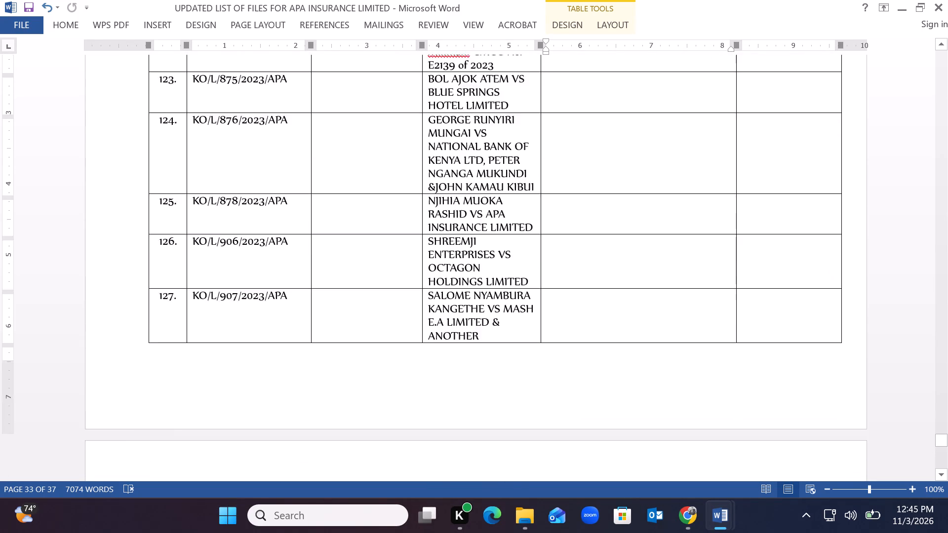
scroll(564, 317, up, 5)
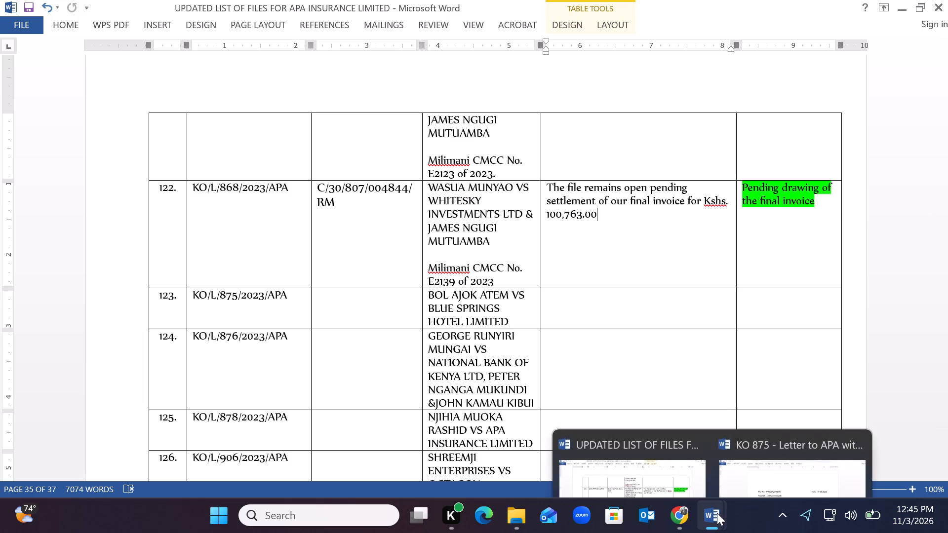
click(782, 457)
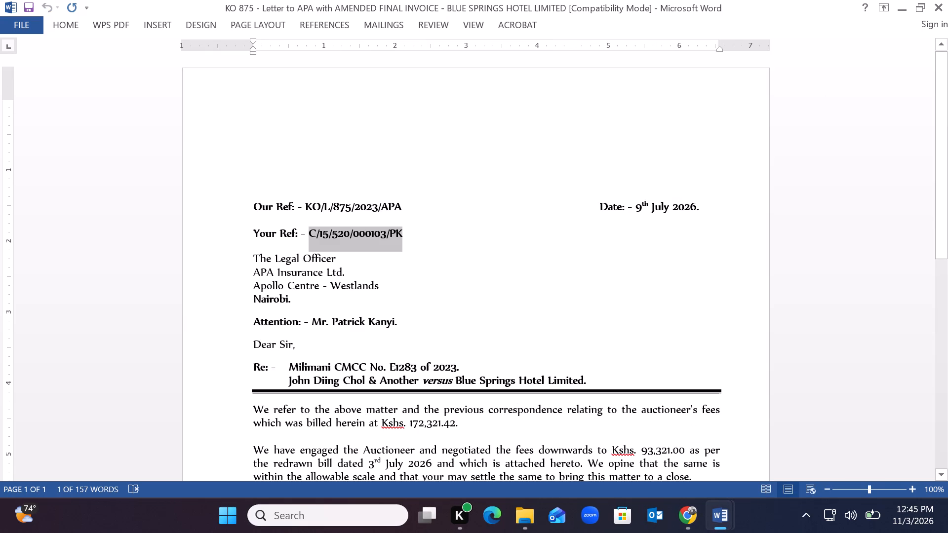
scroll(629, 413, down, 3)
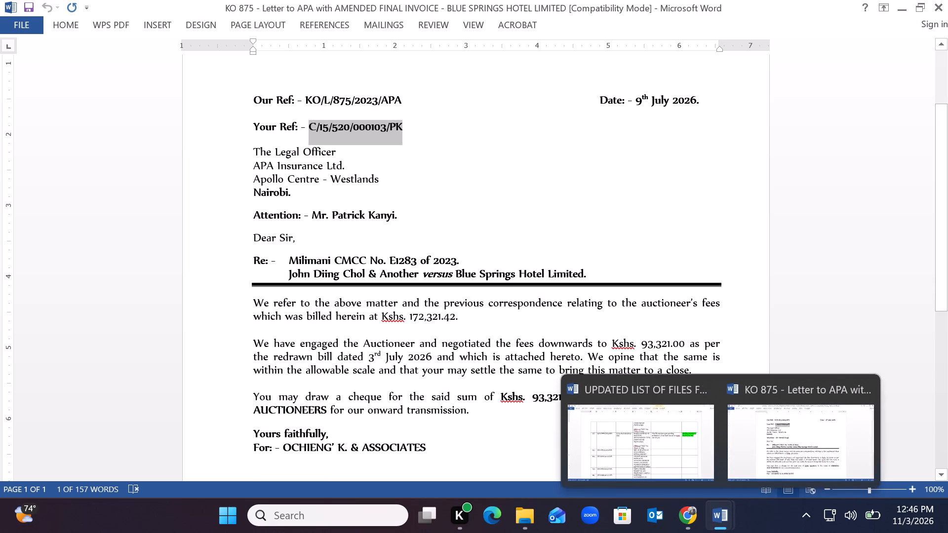
drag(395, 262, 421, 262)
key(ctrl+c)
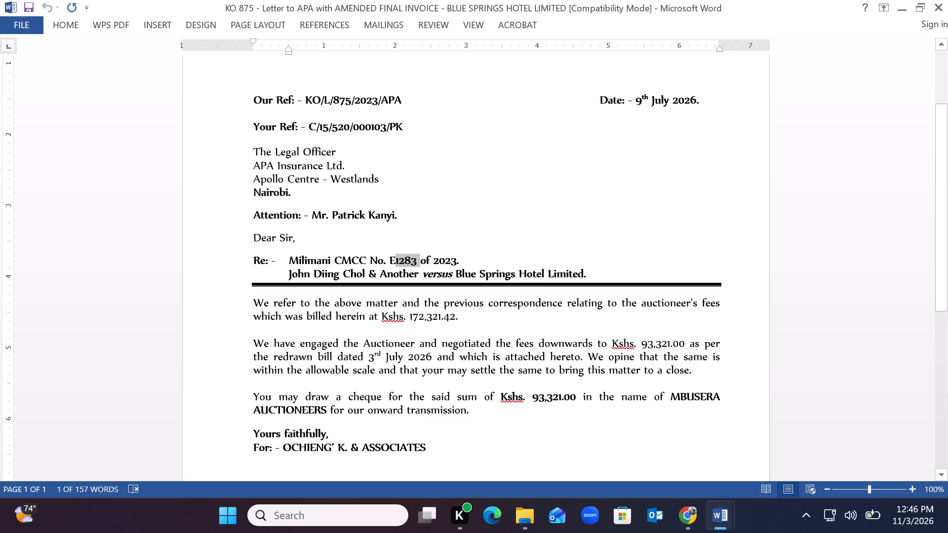
Switch to Chrome and close the Assess Appeal Award chat and the mpdf (5)_merged.pdf tab.
click(689, 512)
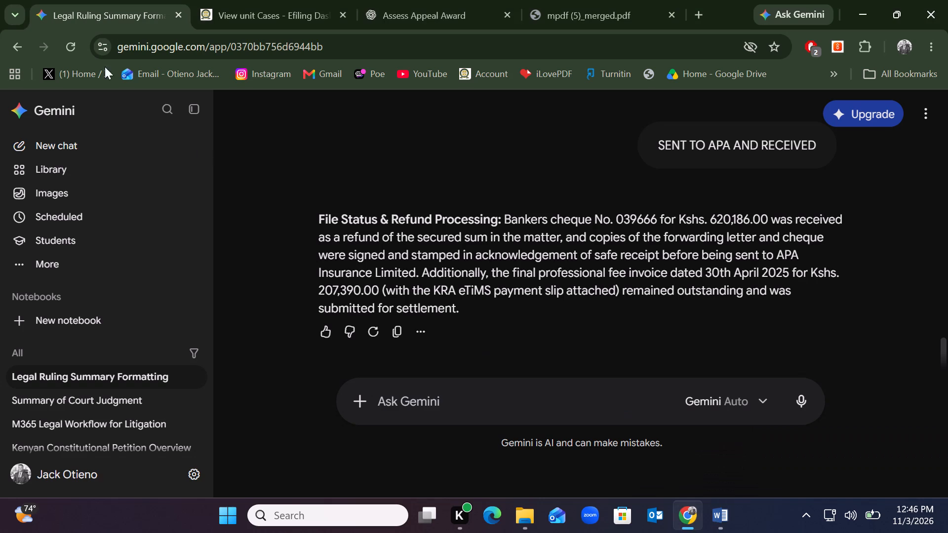
click(434, 8)
click(506, 17)
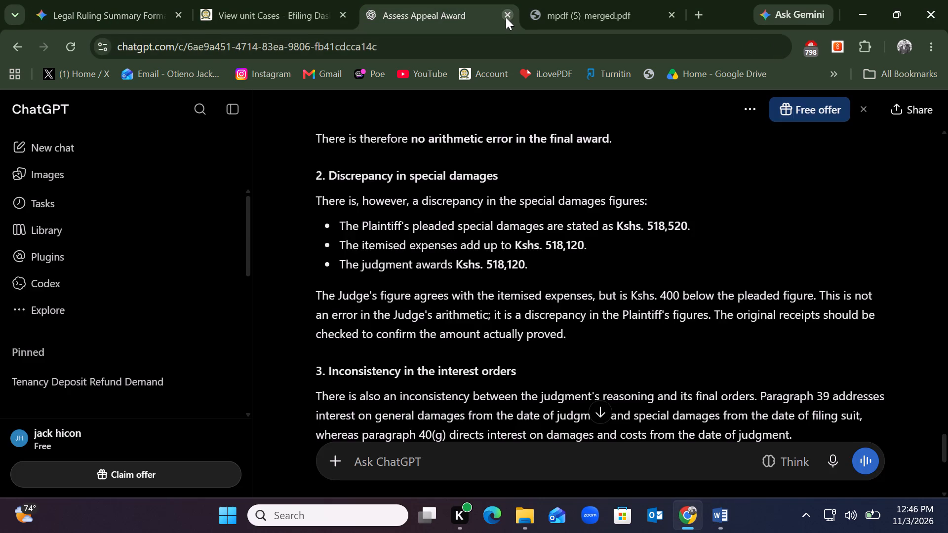
click(507, 14)
Open the closed cases of Milimani Commercial Magistrate Court in the e-filing system and search them for case number 1283.
click(57, 174)
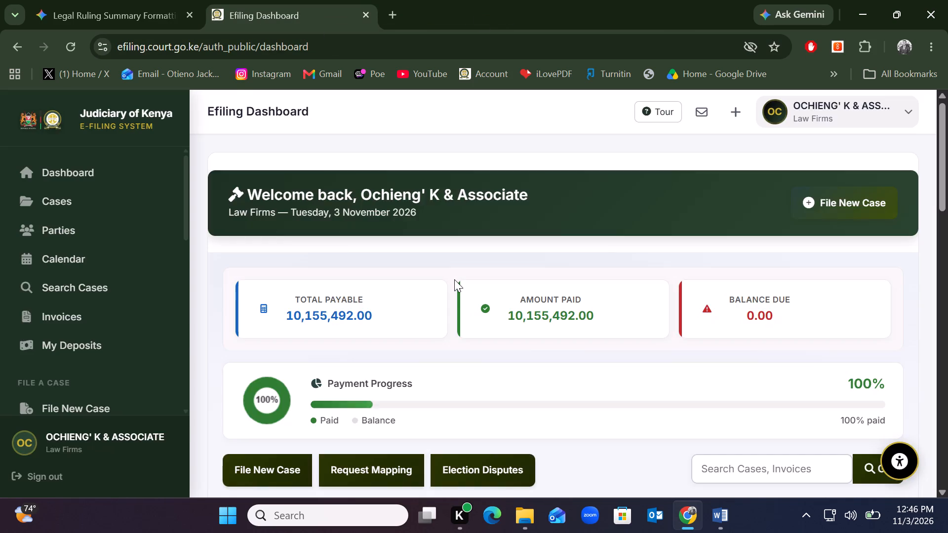
scroll(420, 317, down, 6)
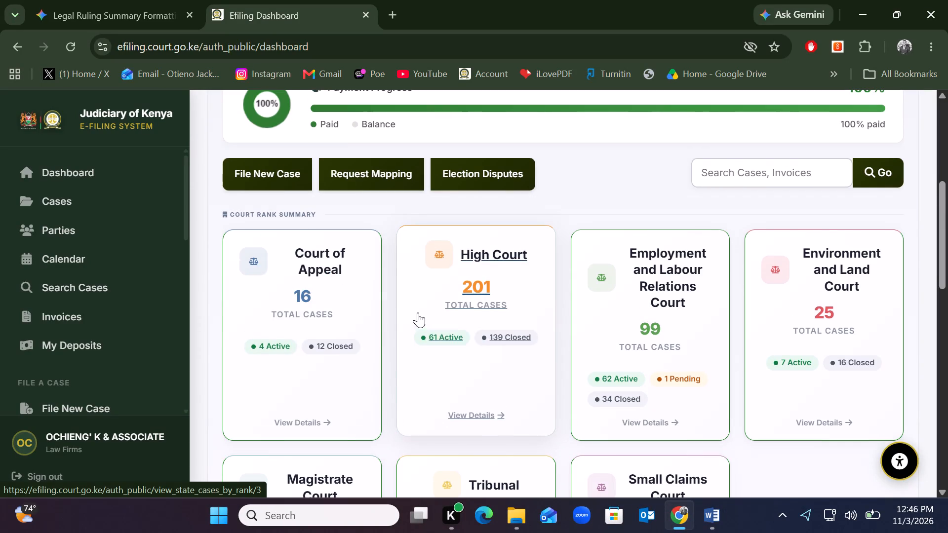
scroll(418, 312, down, 2)
click(270, 273)
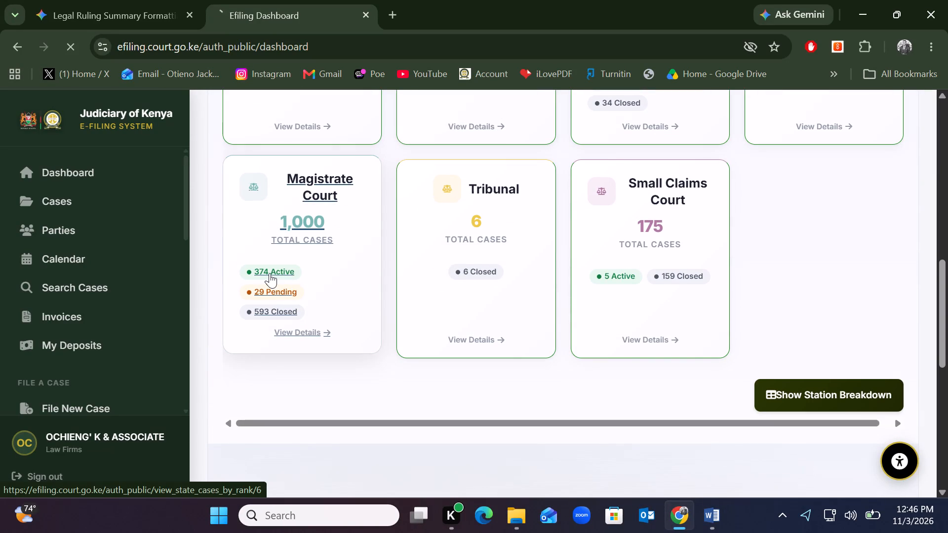
scroll(365, 343, down, 4)
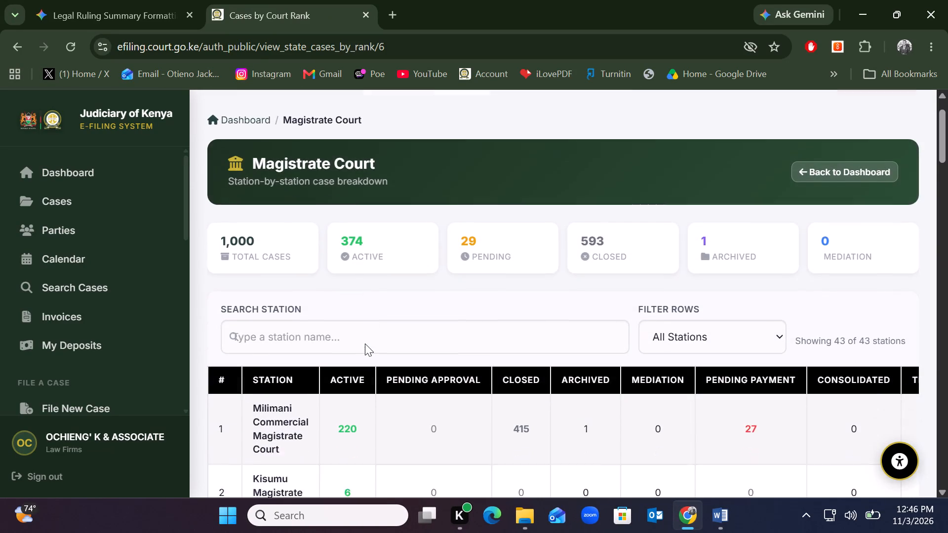
click(523, 182)
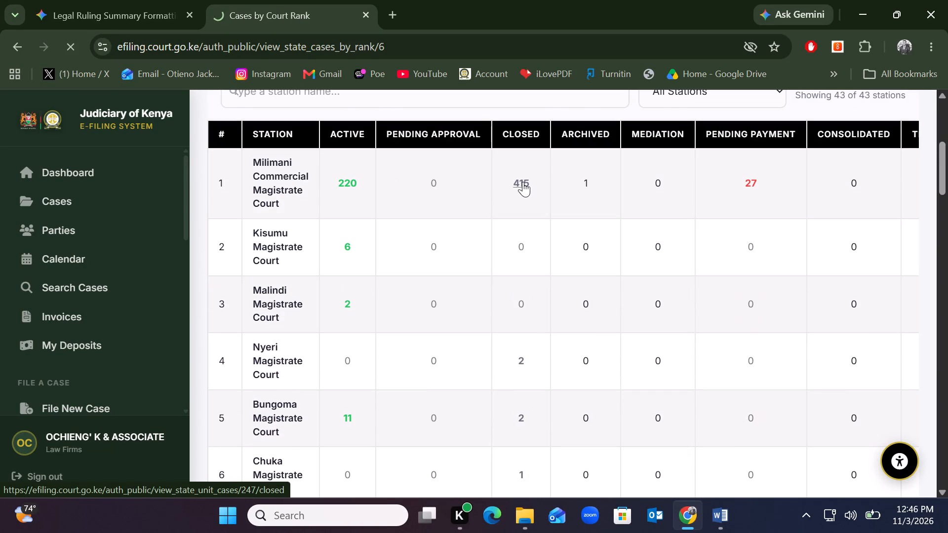
click(825, 249)
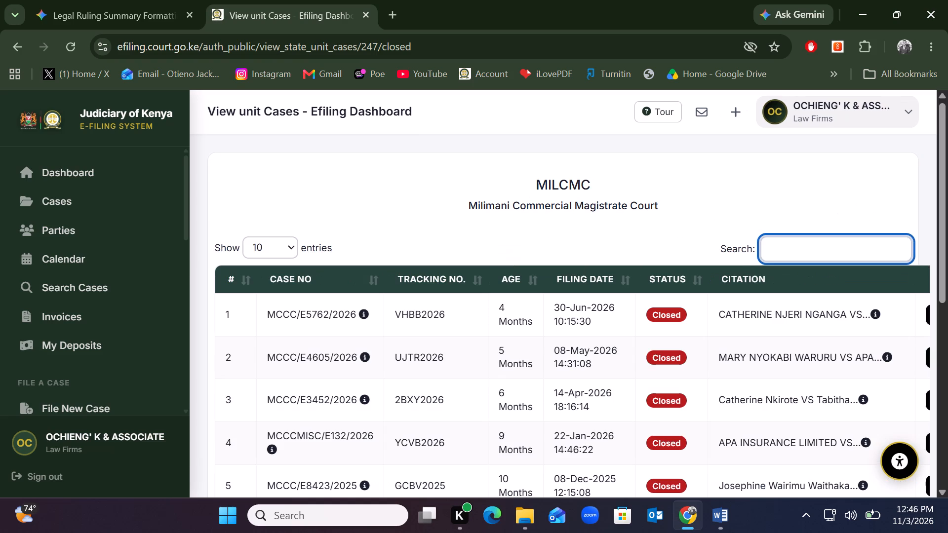
key(ctrl+v)
key(Return)
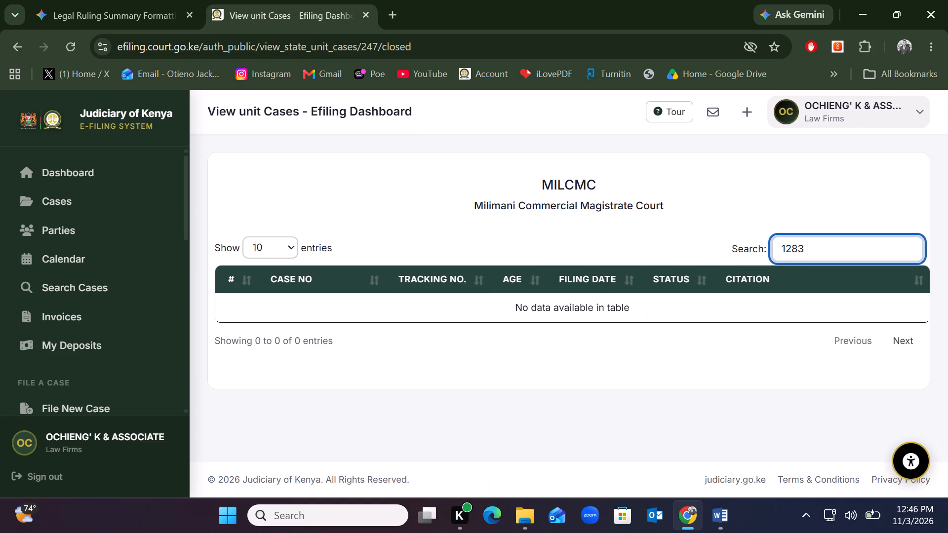
key(BackSpace)
key(Return)
Check the party names in the KO 875 amended invoice letter and search the court's closed cases for Blue.
click(759, 469)
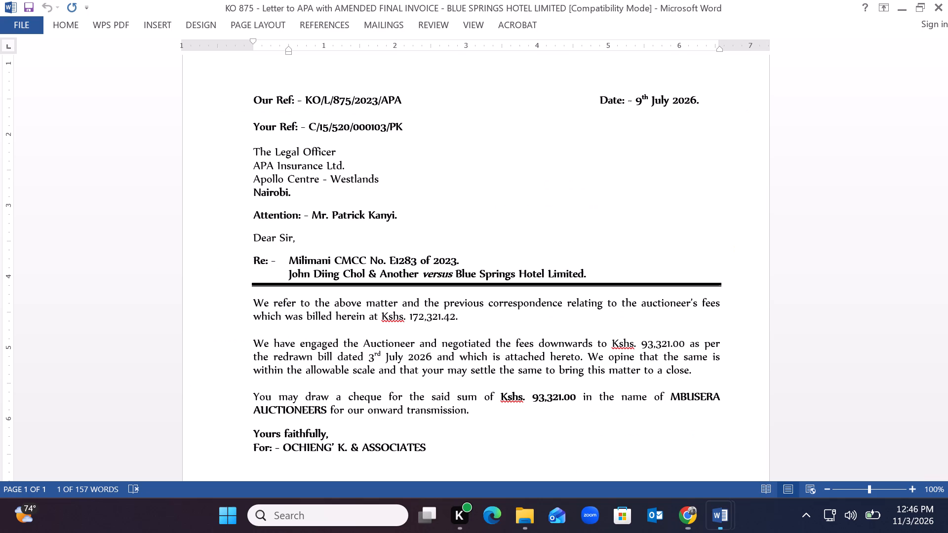
click(308, 273)
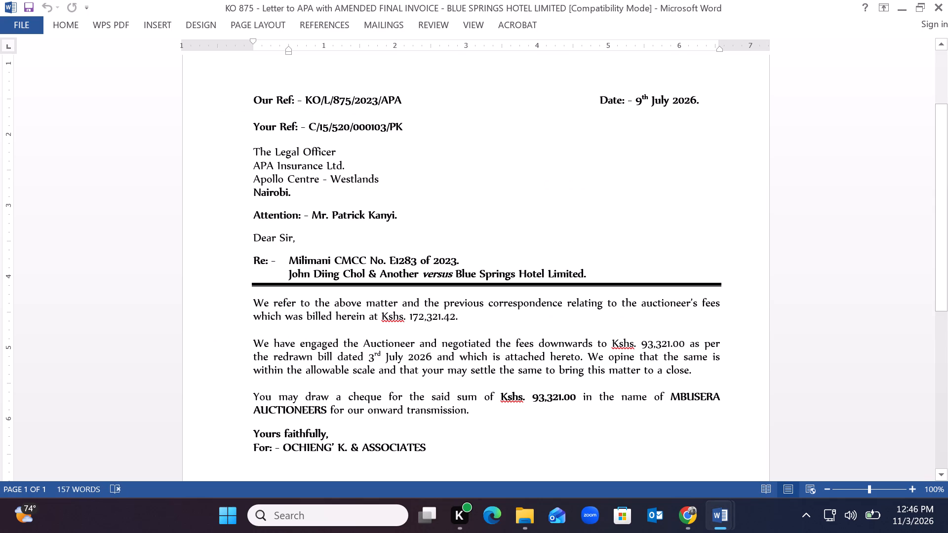
drag(288, 275, 309, 275)
click(449, 271)
drag(453, 273, 463, 274)
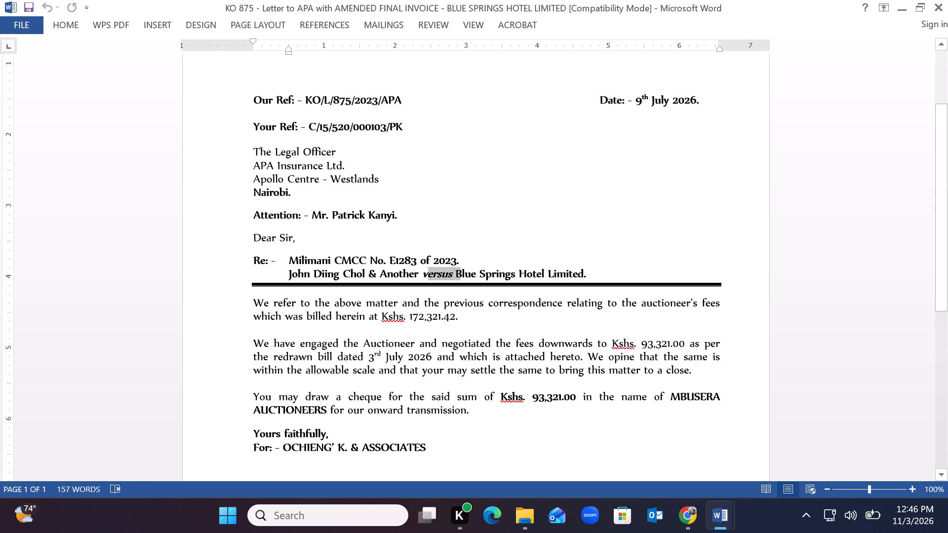
drag(463, 274, 469, 276)
click(469, 276)
click(692, 511)
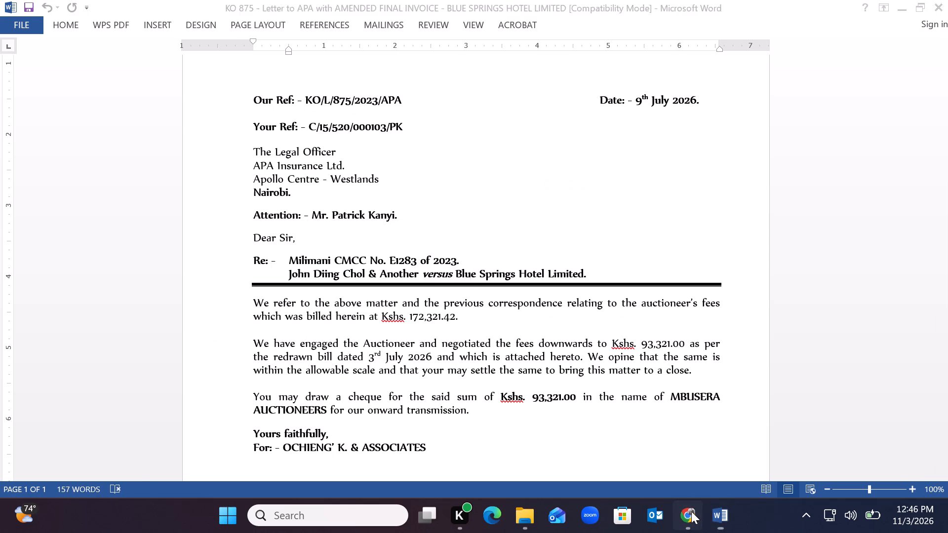
key(BackSpace)
key(BackSpace)
key(BackSpace)
key(BackSpace)
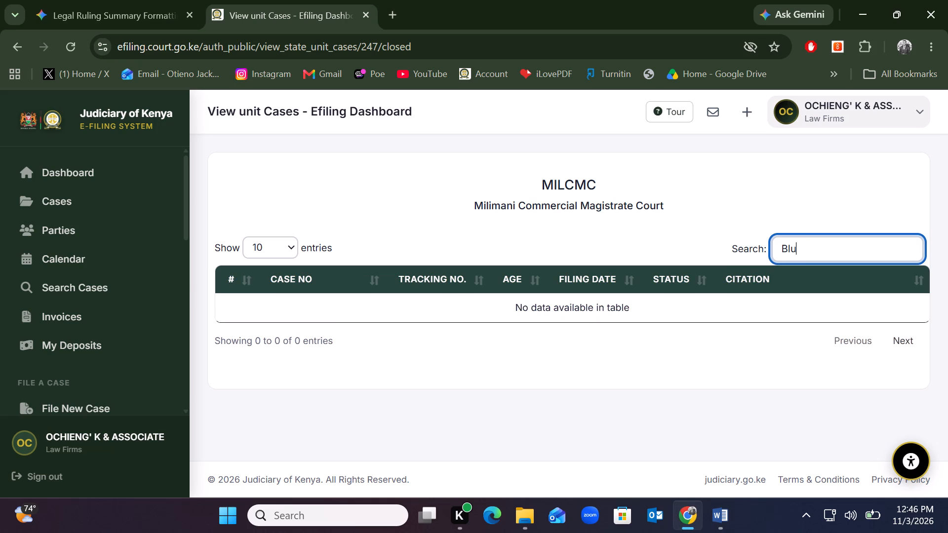
key(Return)
Open the active cases of Milimani Commercial Magistrate Court from the e-filing dashboard and search them for case number 1283.
click(52, 170)
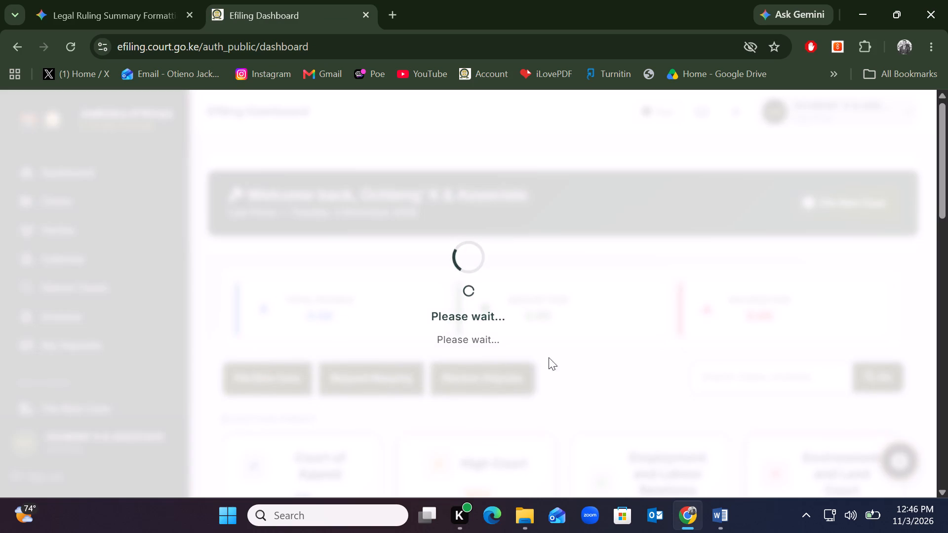
scroll(602, 343, down, 7)
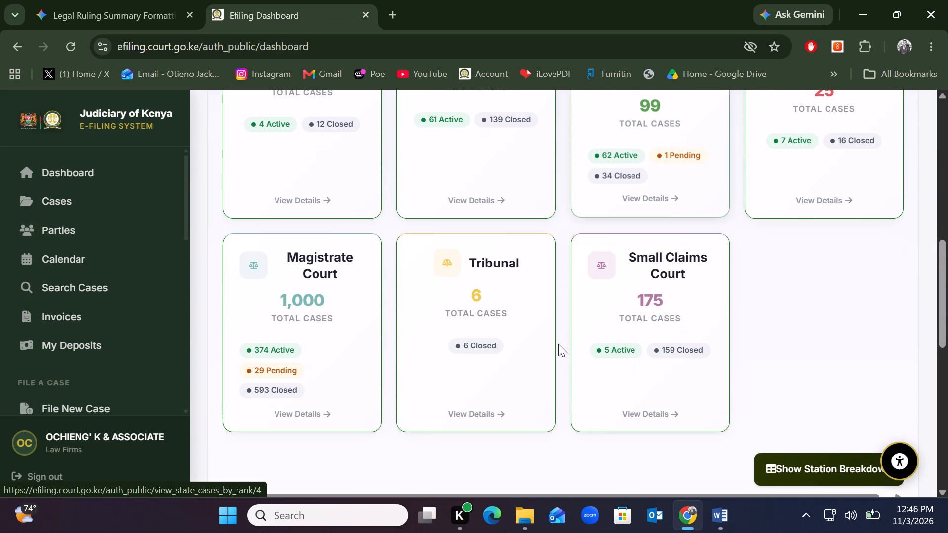
click(276, 342)
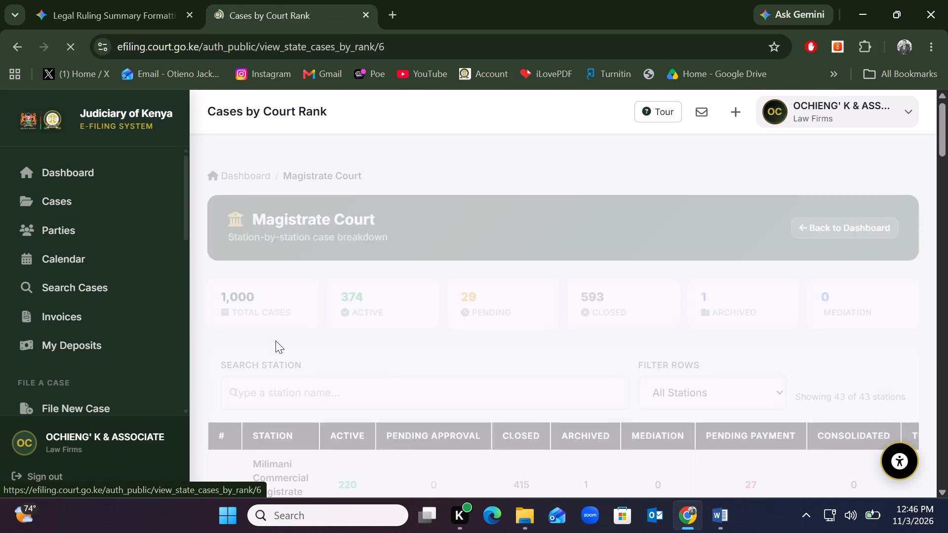
scroll(577, 336, down, 4)
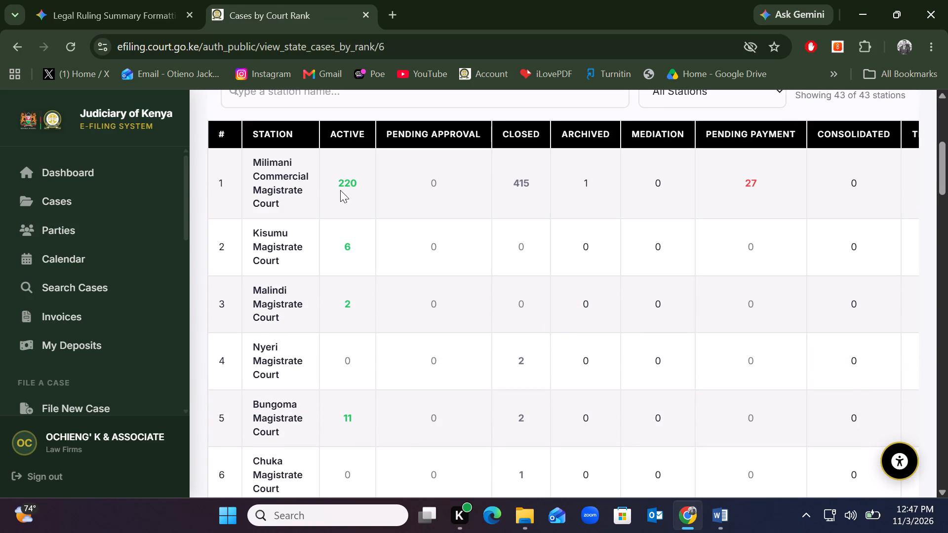
click(341, 185)
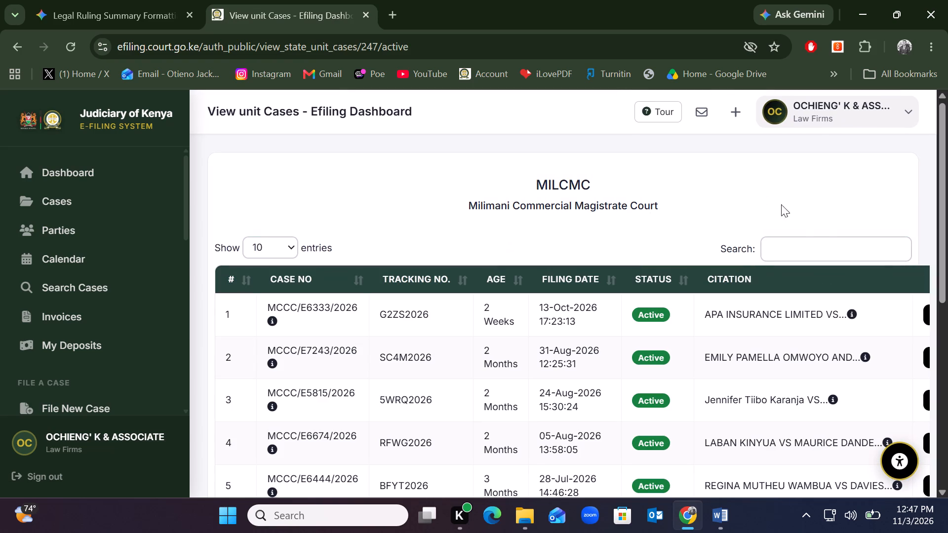
click(816, 249)
key(ctrl+v)
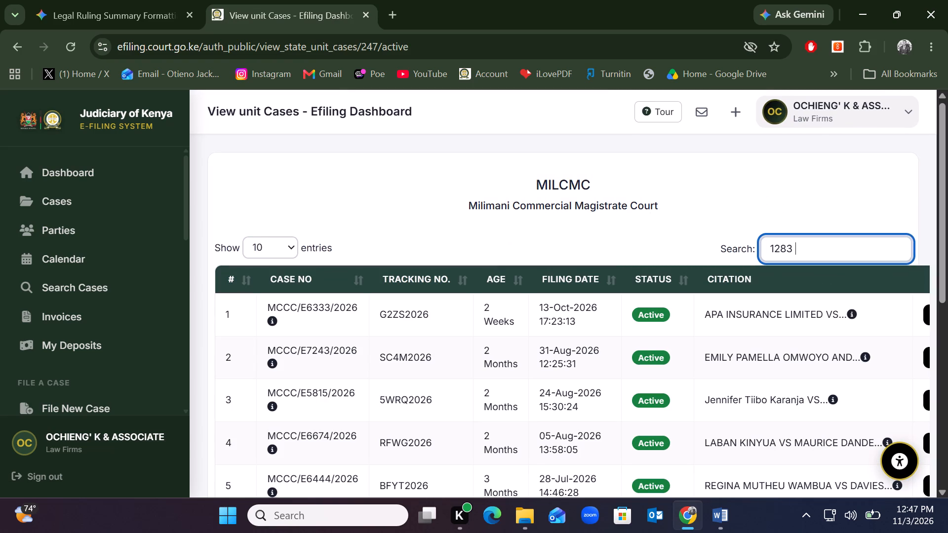
key(Return)
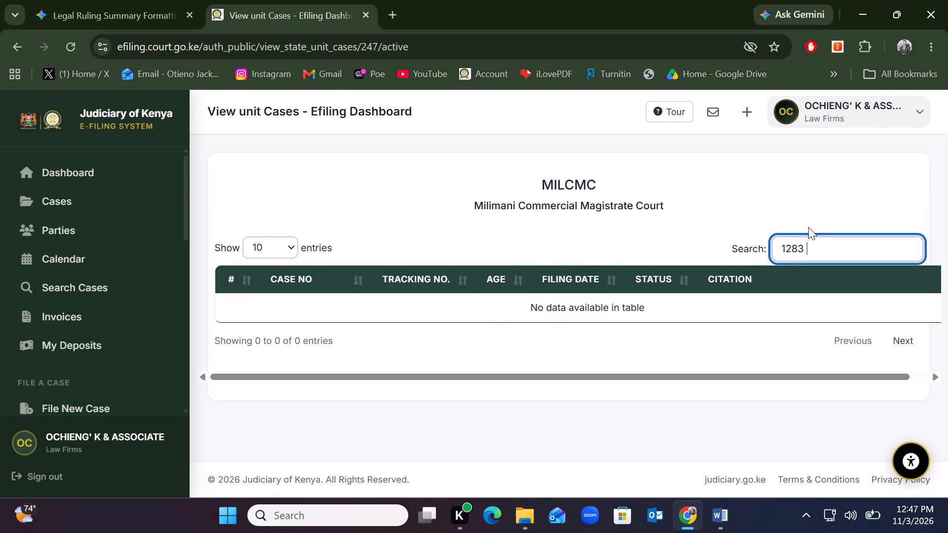
key(BackSpace)
key(Return)
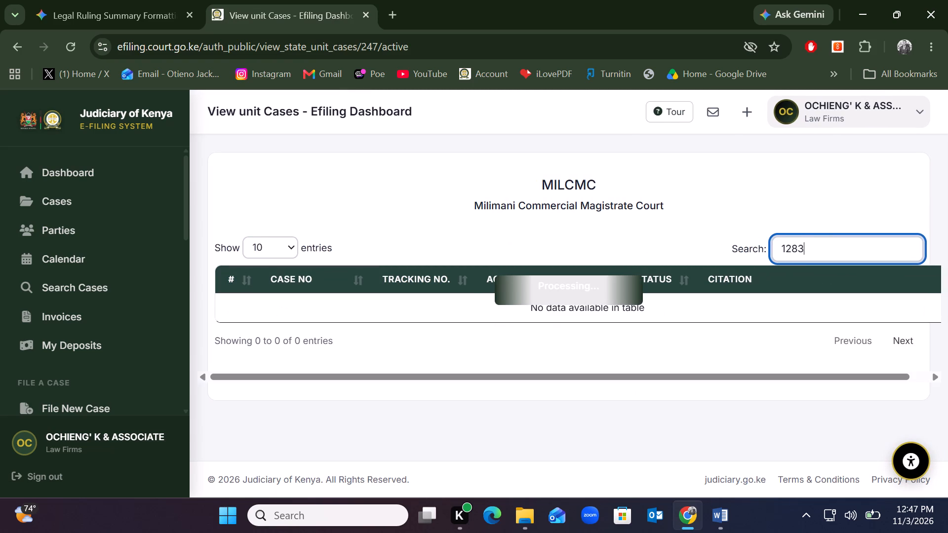
Search the Milimani court's active cases for Blue.
click(829, 248)
key(BackSpace)
key(BackSpace)
key(BackSpace)
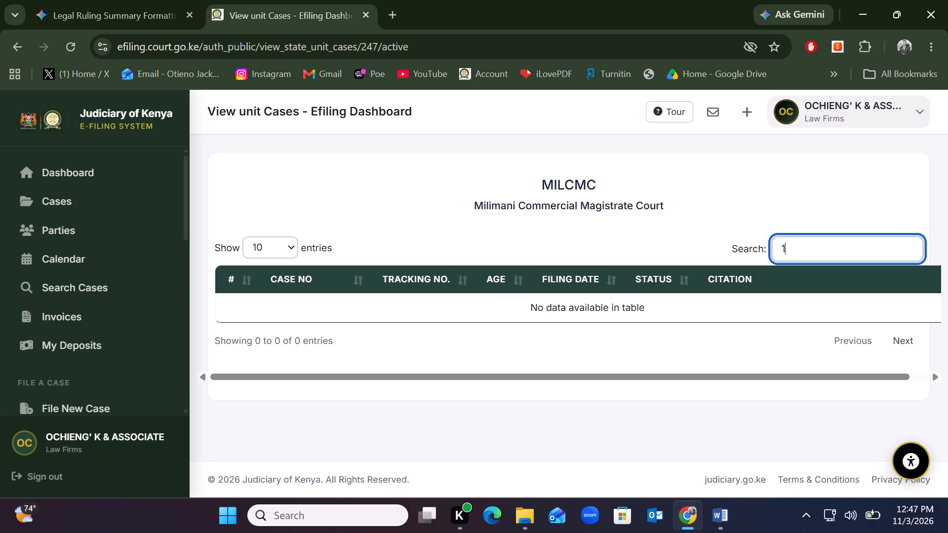
key(BackSpace)
key(Return)
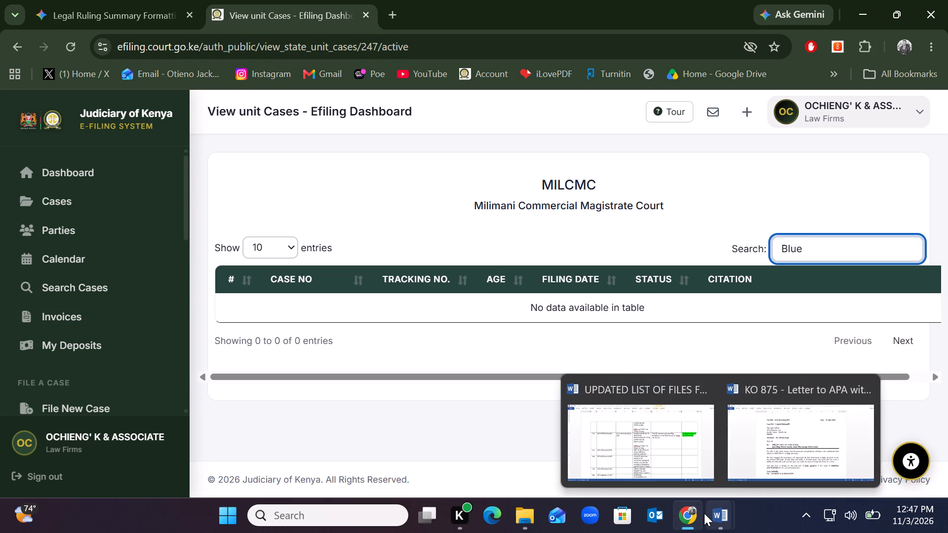
Copy the first plaintiff's name from the 2nd July 2026 KO 875 letter to the plaintiff's advocates, closing that letter when done.
click(770, 463)
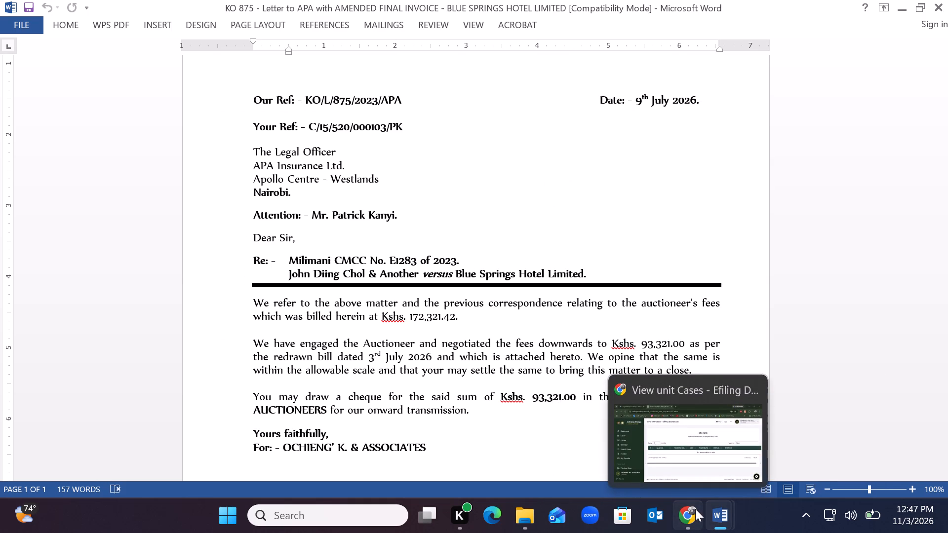
click(531, 520)
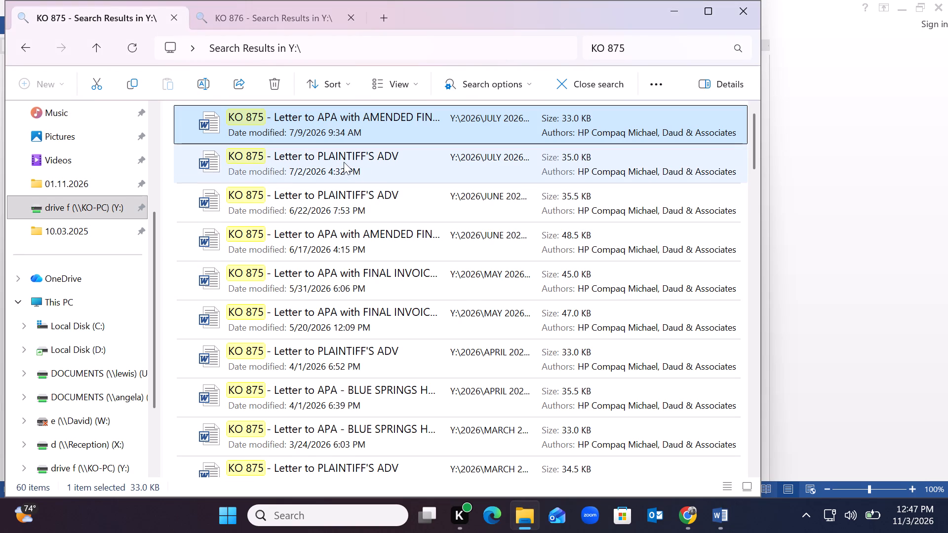
double_click(344, 162)
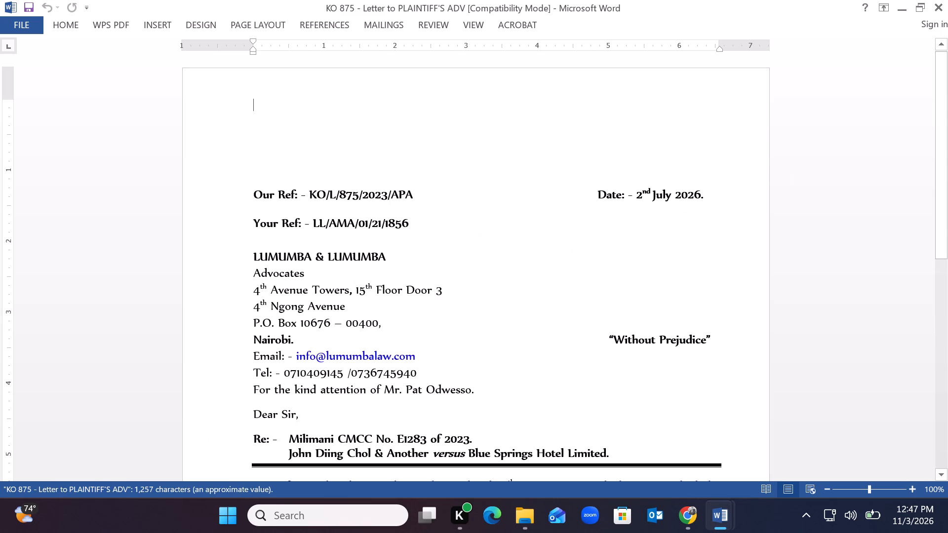
drag(288, 454, 358, 454)
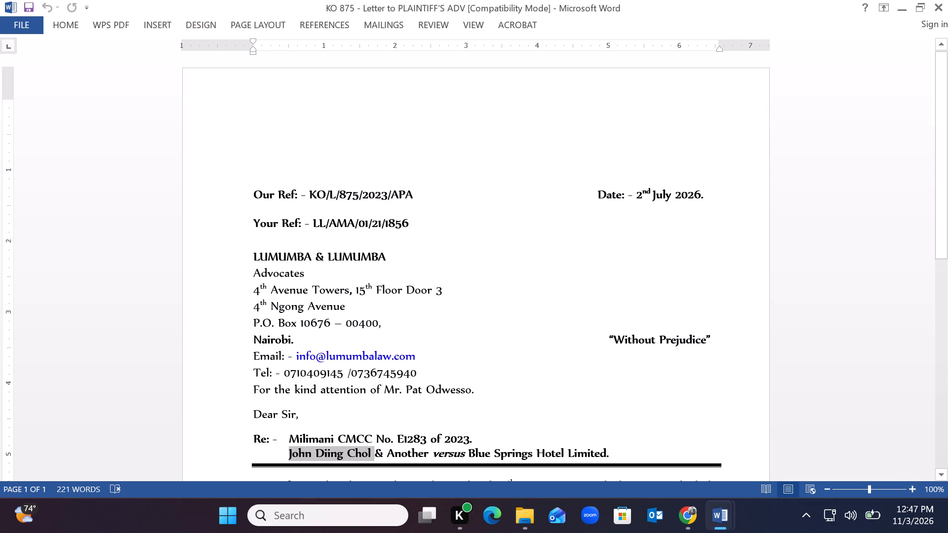
drag(358, 454, 361, 455)
key(ctrl+c)
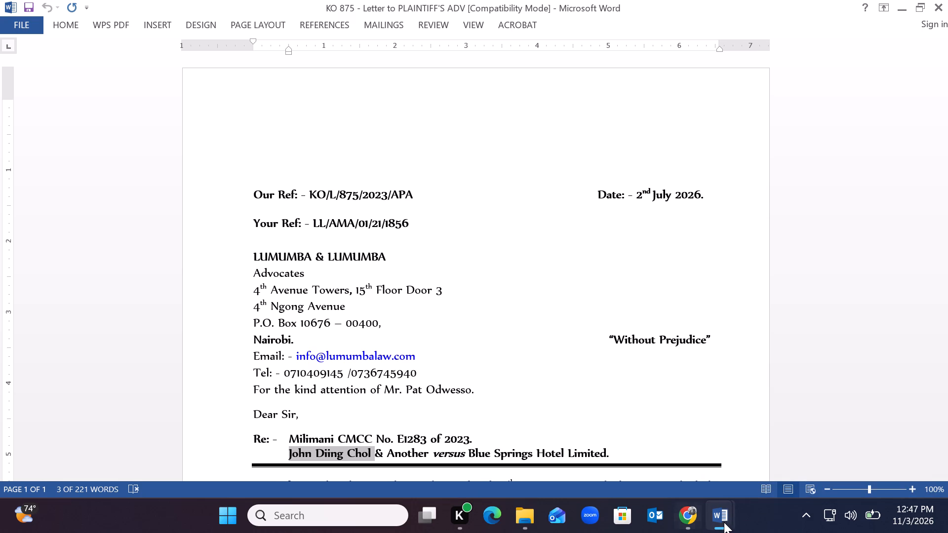
click(926, 389)
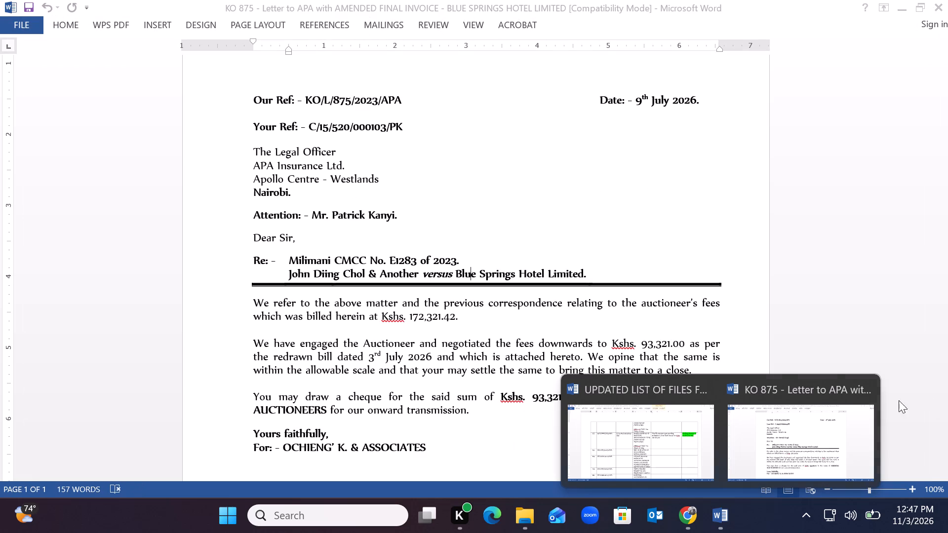
click(628, 455)
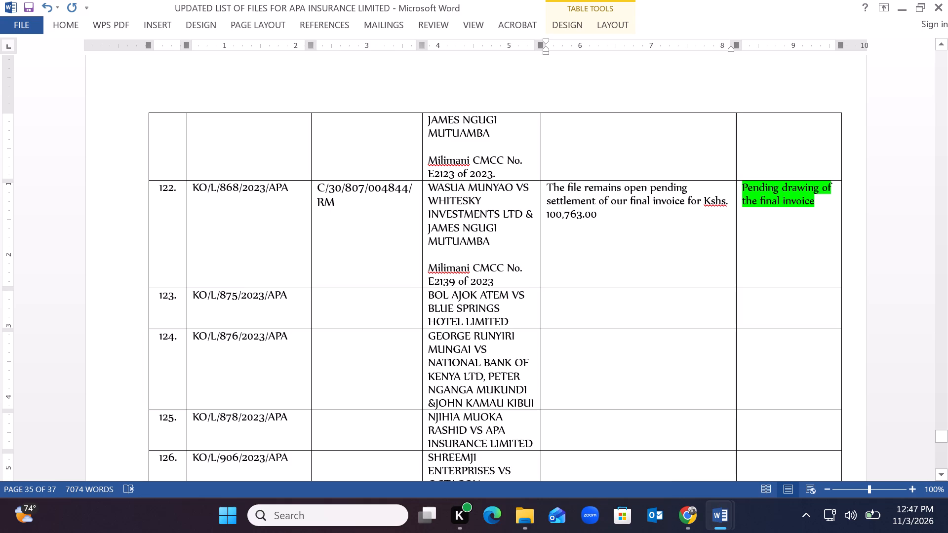
drag(507, 297, 428, 301)
key(ctrl+v)
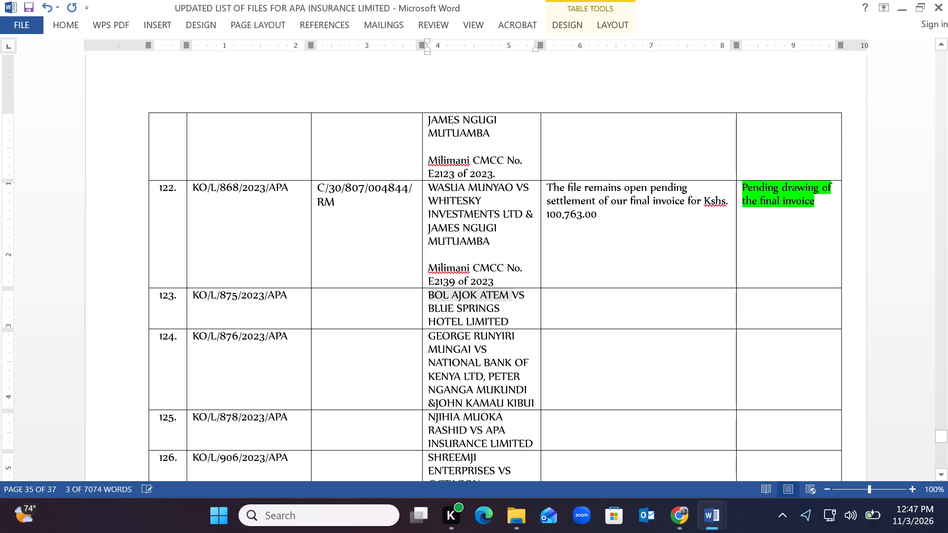
click(527, 311)
click(586, 343)
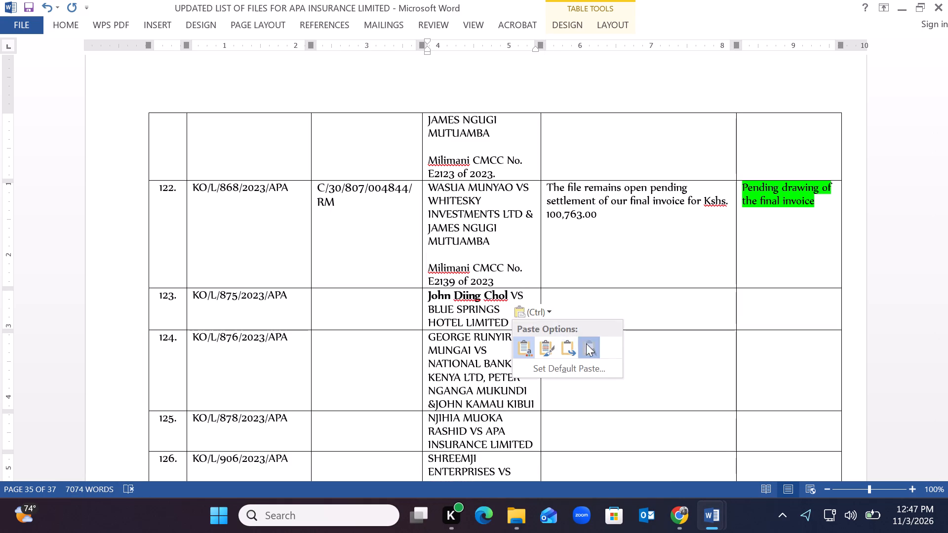
drag(501, 298, 423, 306)
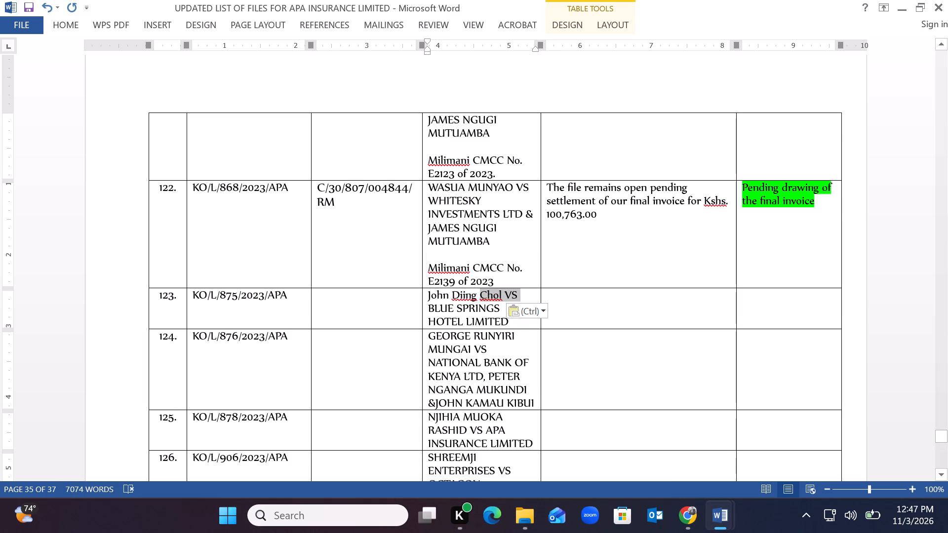
drag(423, 306, 423, 301)
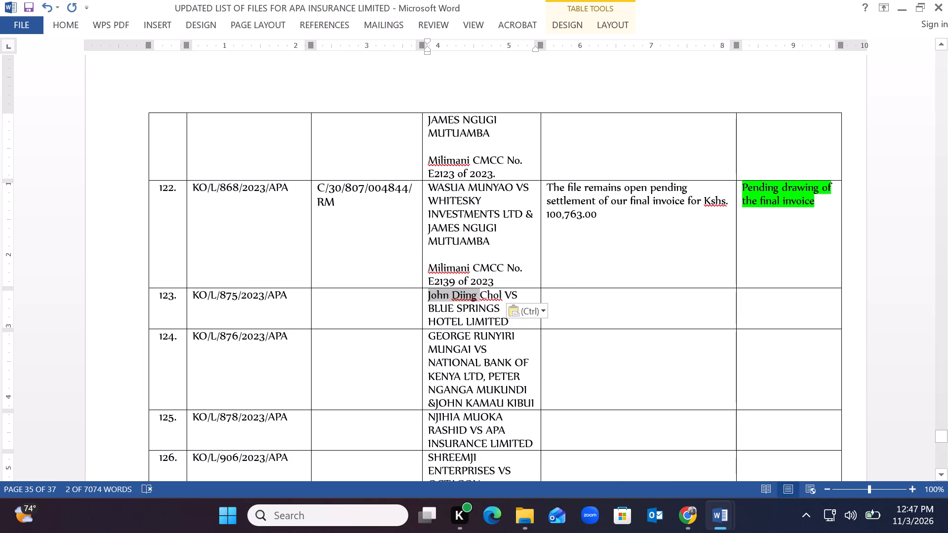
click(481, 321)
drag(505, 294, 437, 293)
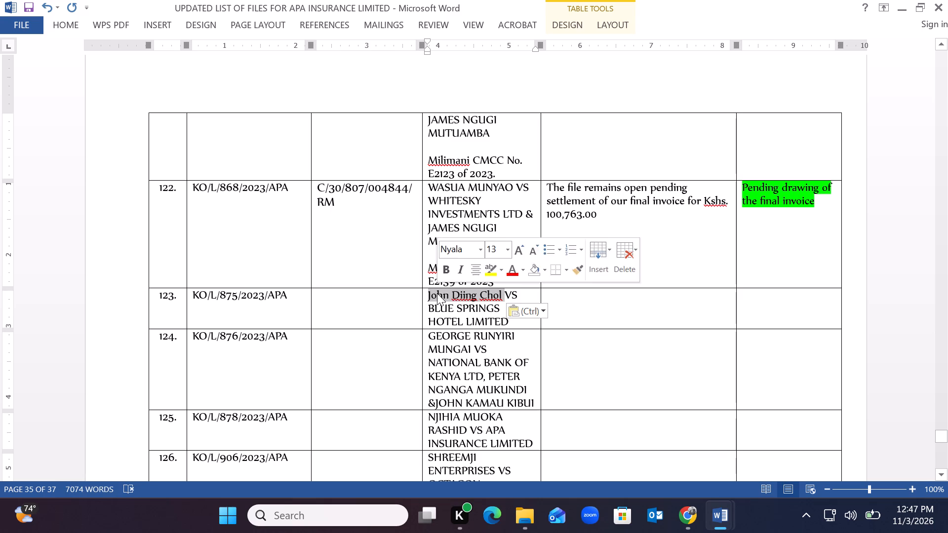
click(74, 25)
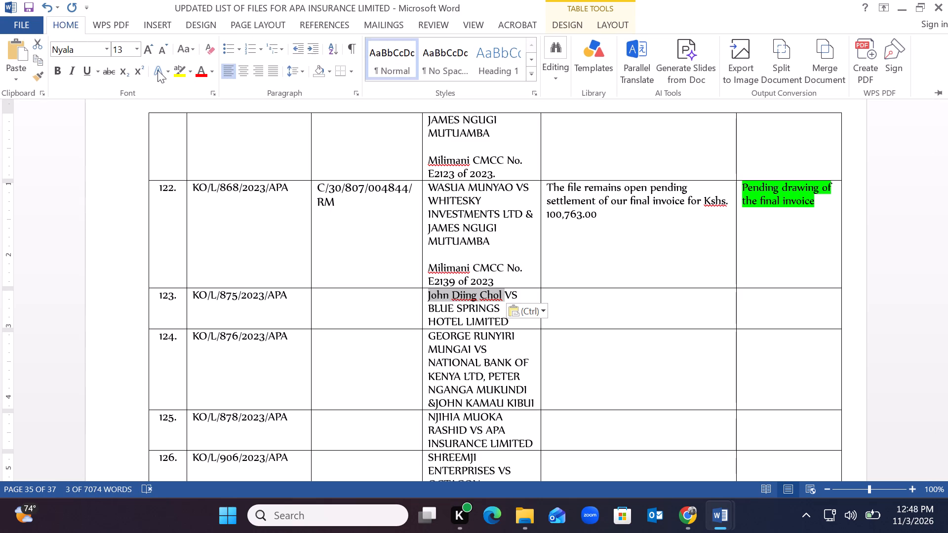
click(192, 49)
click(213, 95)
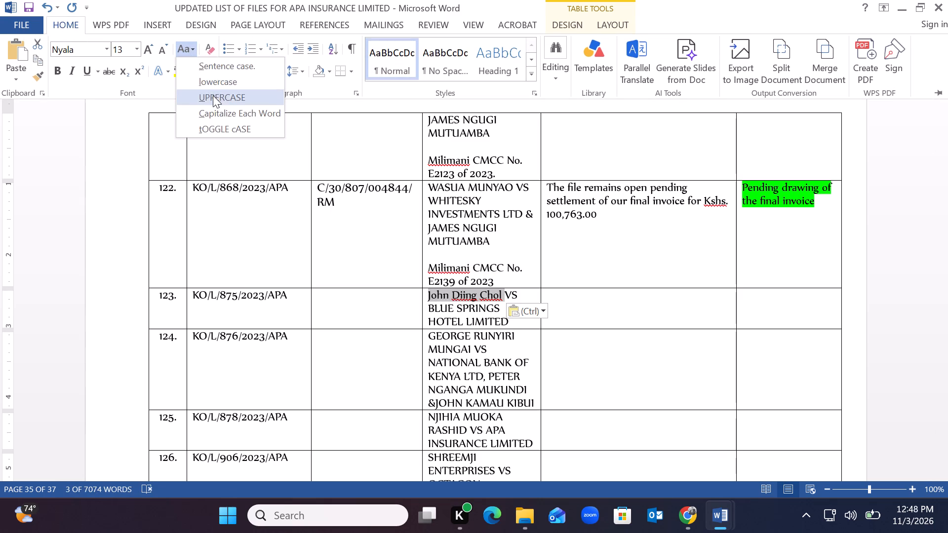
click(451, 320)
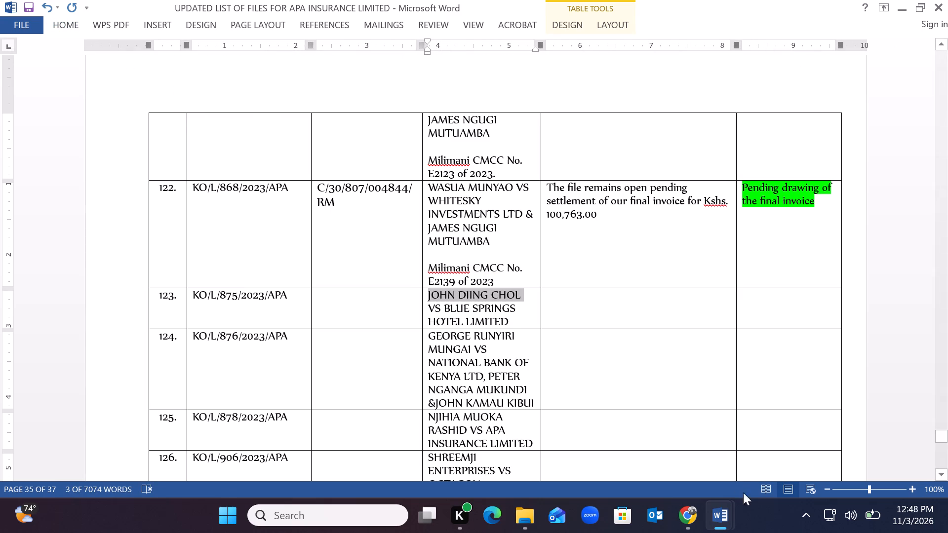
click(806, 434)
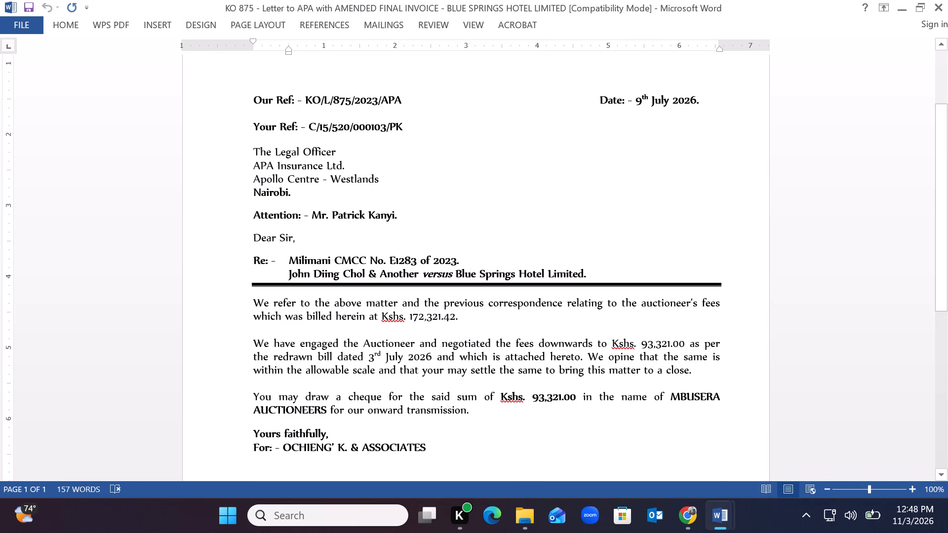
scroll(318, 320, up, 2)
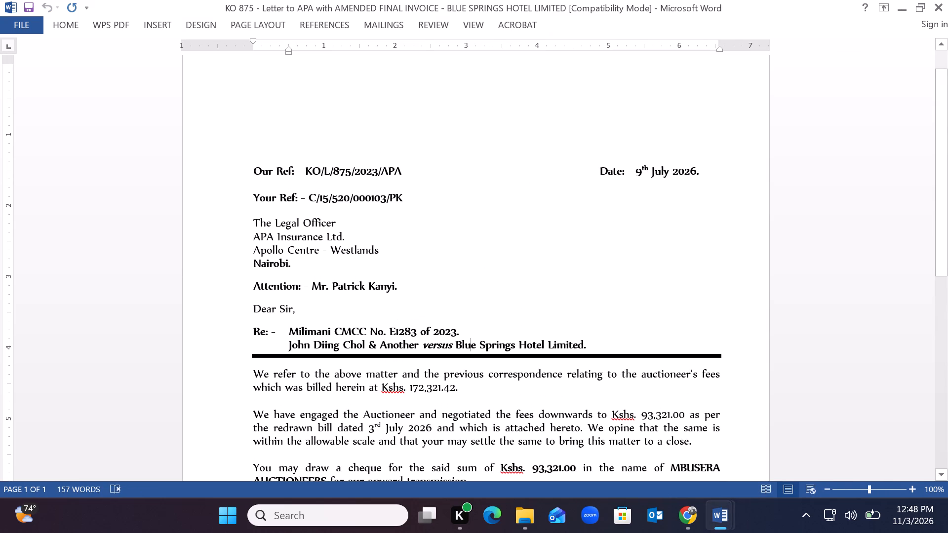
drag(310, 199, 429, 193)
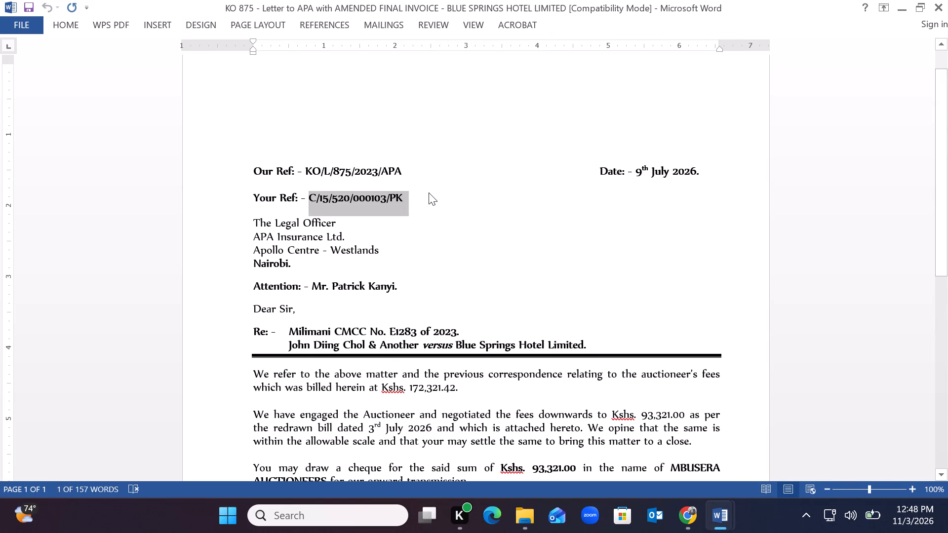
key(ctrl+c)
click(649, 465)
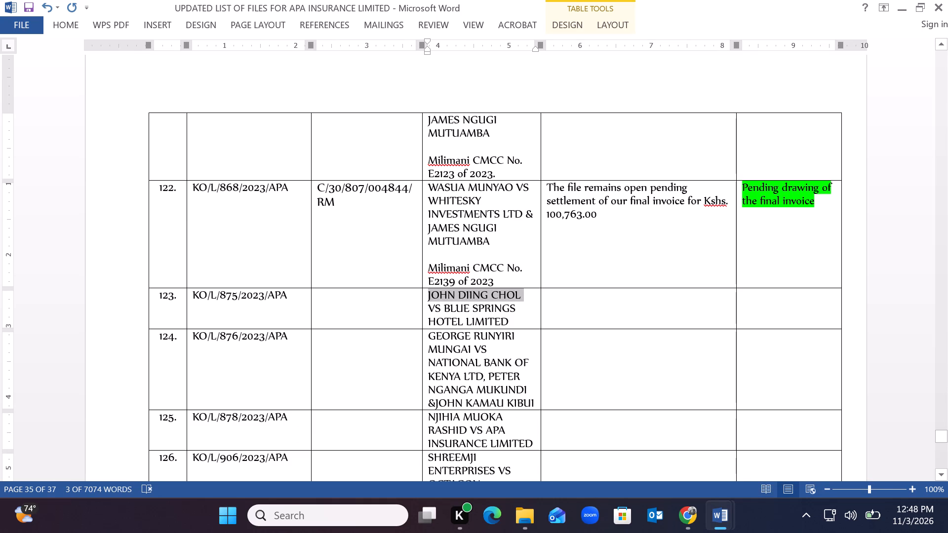
click(355, 303)
key(ctrl+v)
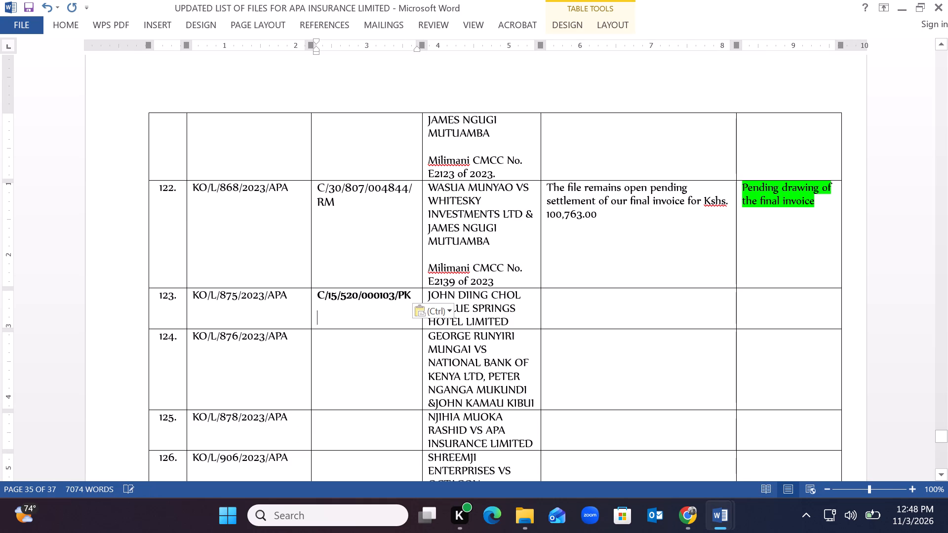
click(440, 314)
click(498, 350)
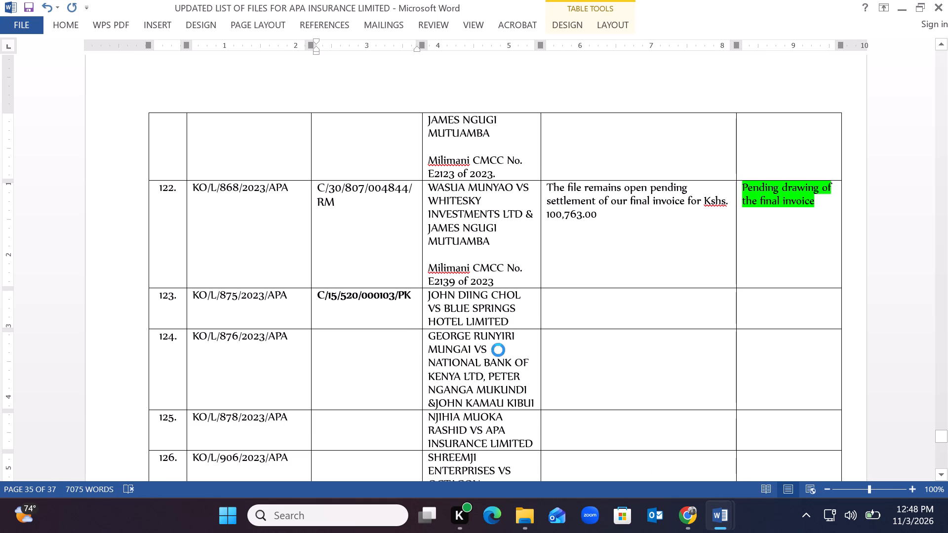
click(515, 319)
key(Return)
key(Return)
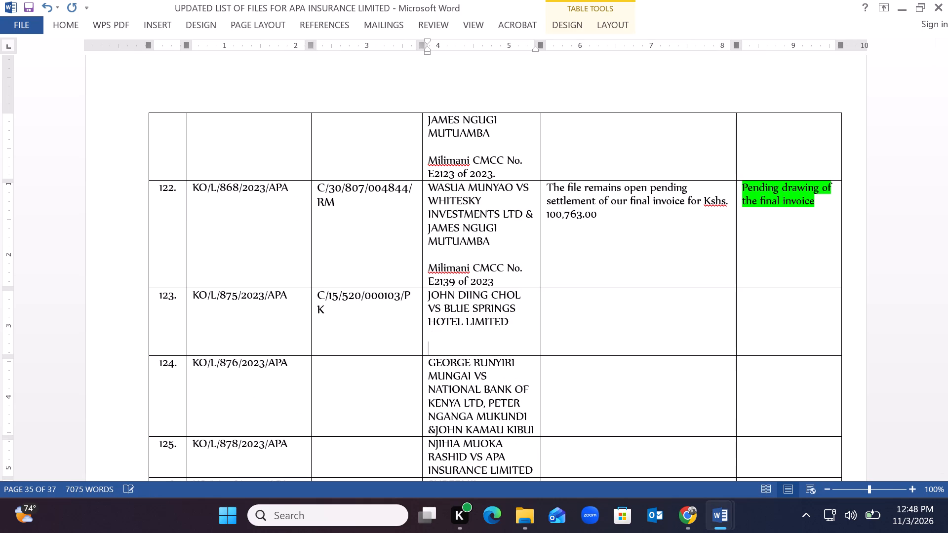
click(769, 447)
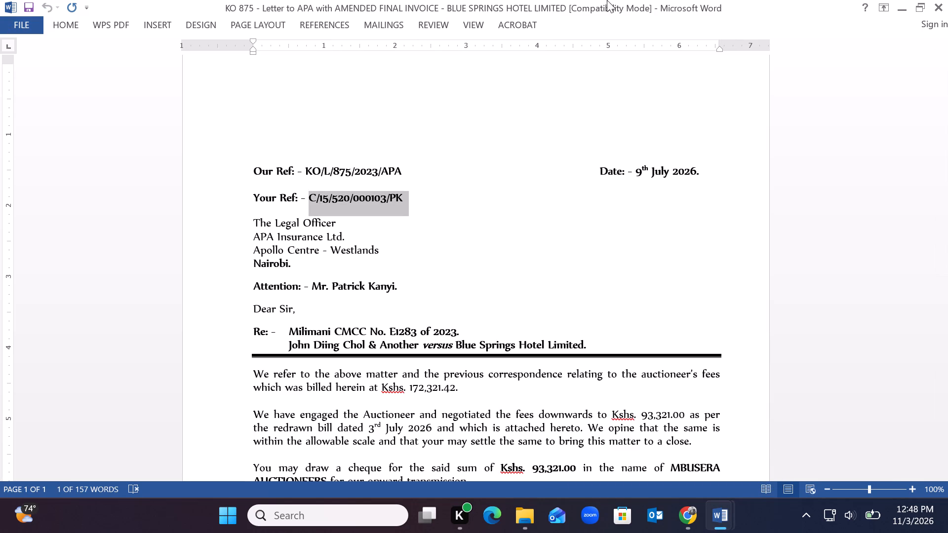
drag(286, 335, 340, 335)
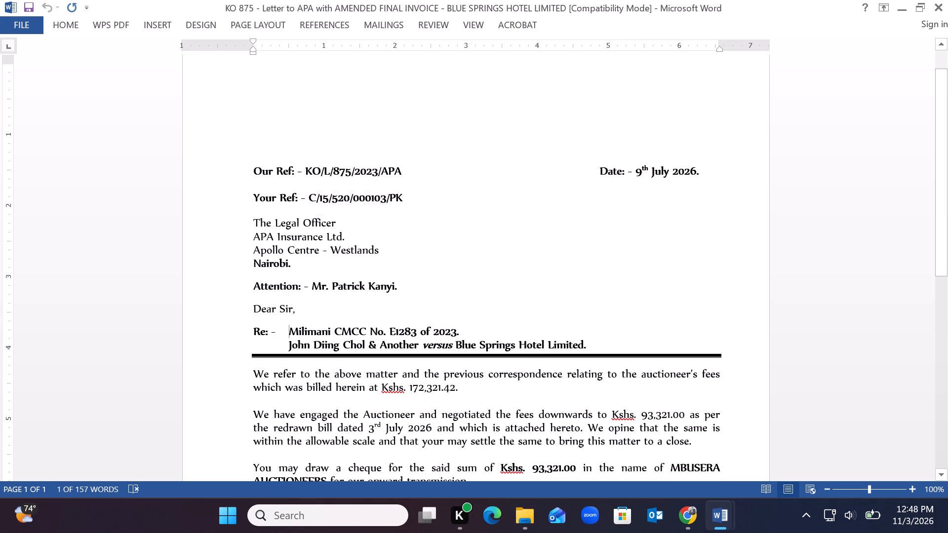
drag(340, 335, 485, 328)
key(ctrl+c)
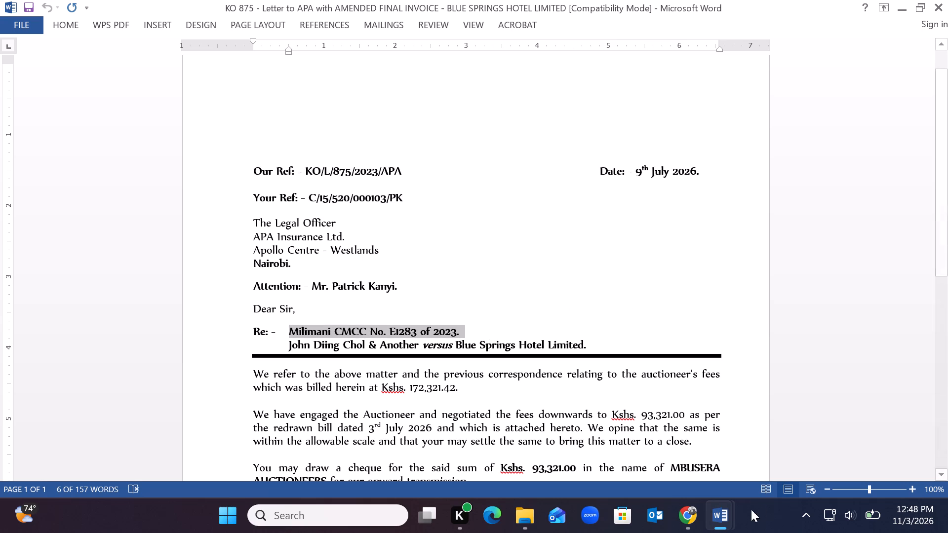
click(636, 472)
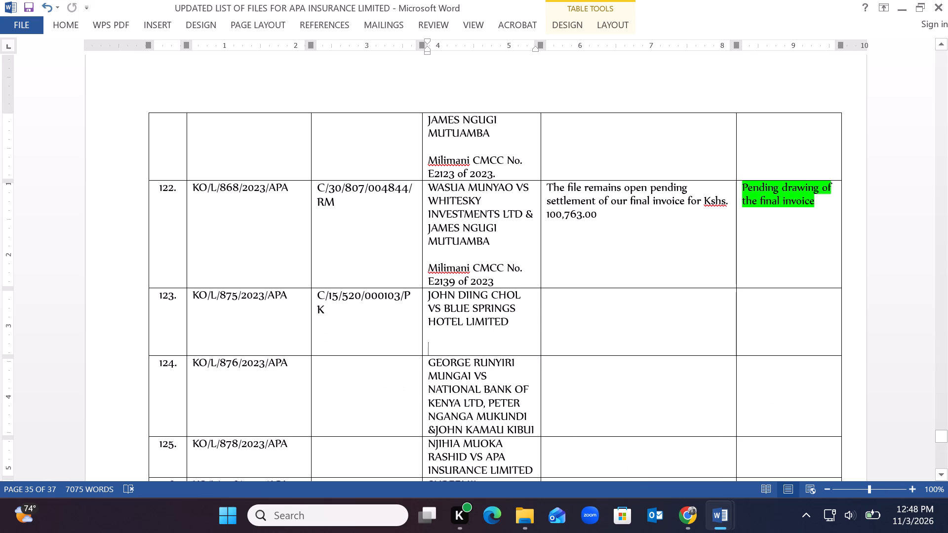
key(ctrl+v)
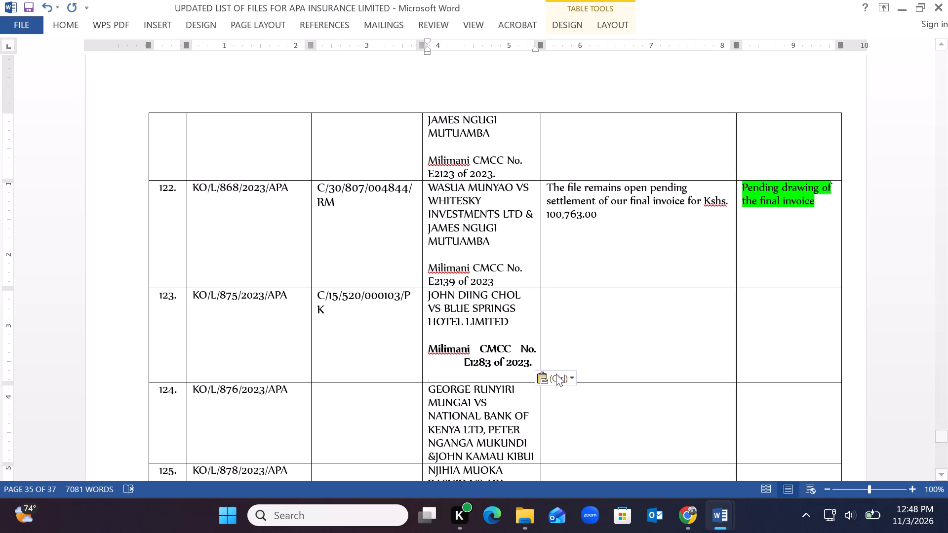
click(556, 374)
click(616, 412)
Copy entry 122's final-invoice status and its highlighted remark into the corresponding empty cells of entry 123.
click(560, 297)
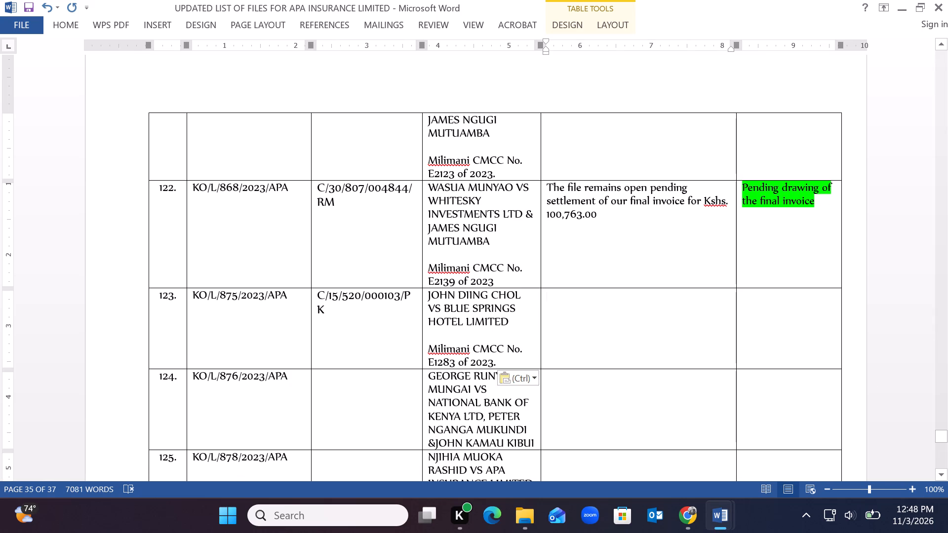
drag(547, 190, 833, 210)
key(ctrl+c)
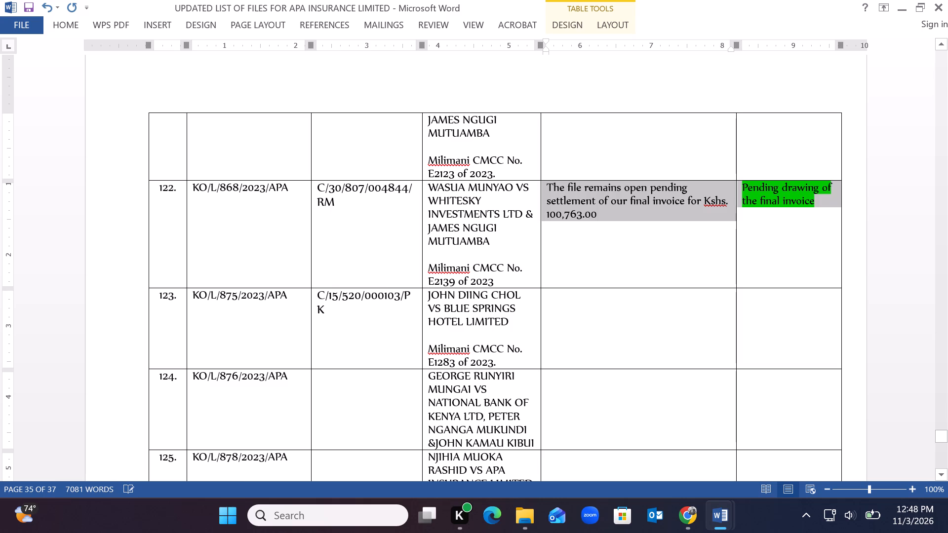
click(555, 321)
key(ctrl+v)
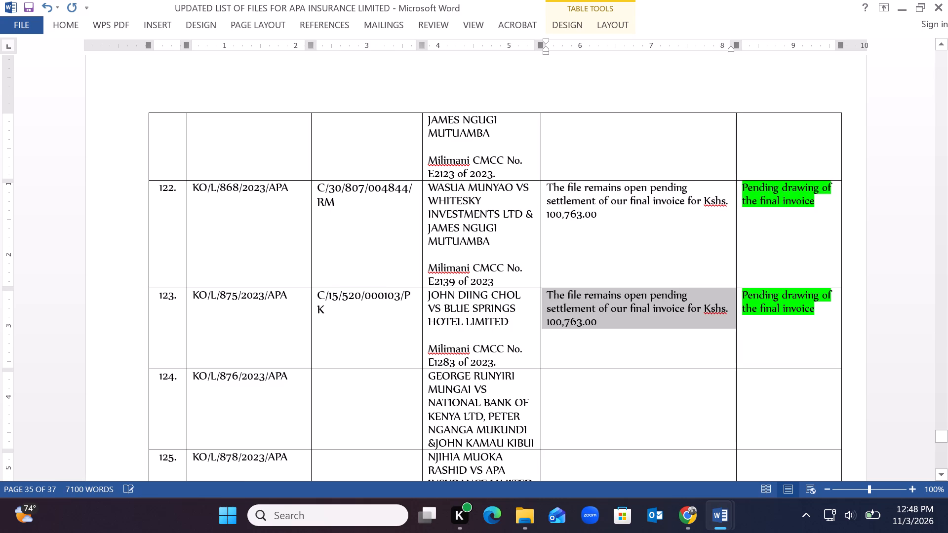
Review the 9th July 2026 KO 875 letter and copy its three body paragraphs about the auctioneer's fees.
drag(817, 460, 813, 457)
scroll(655, 406, down, 9)
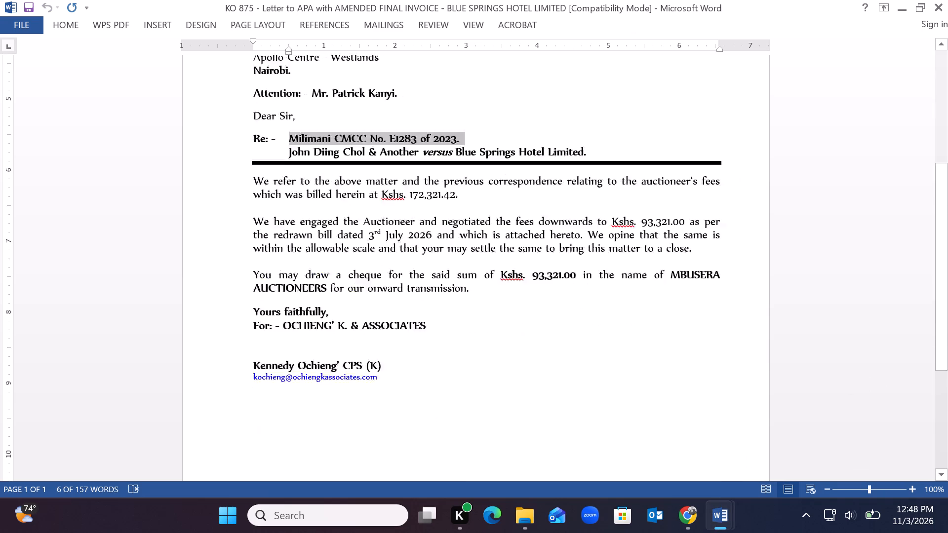
scroll(583, 384, down, 13)
scroll(535, 366, down, 3)
scroll(535, 366, up, 5)
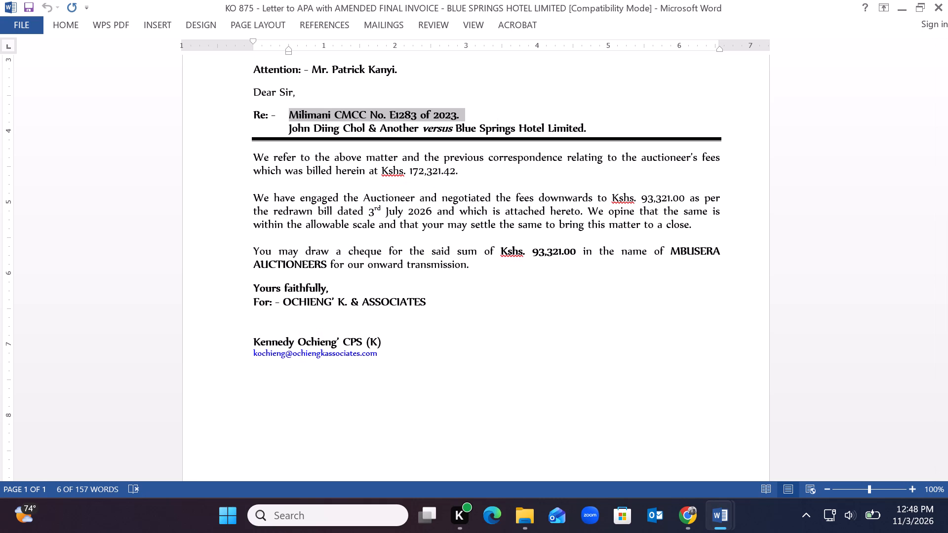
scroll(535, 366, up, 1)
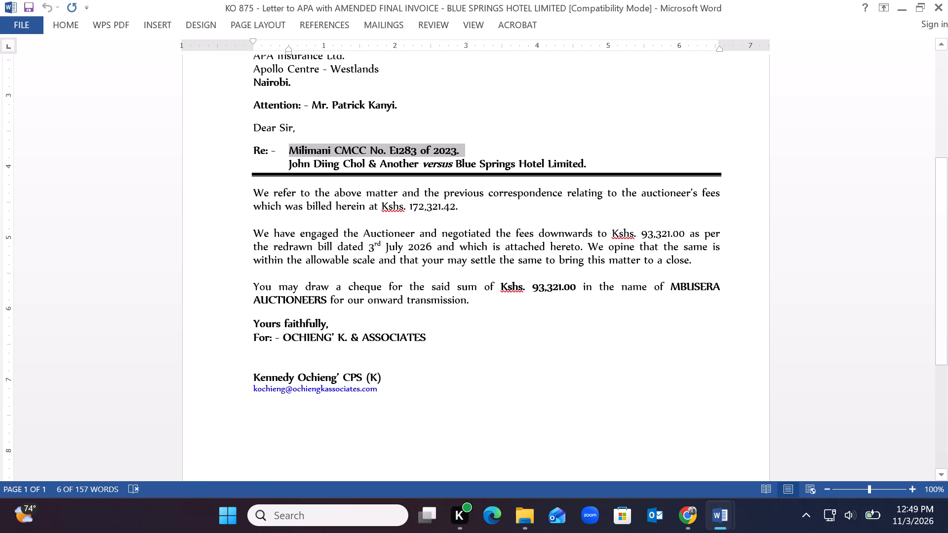
scroll(361, 325, up, 5)
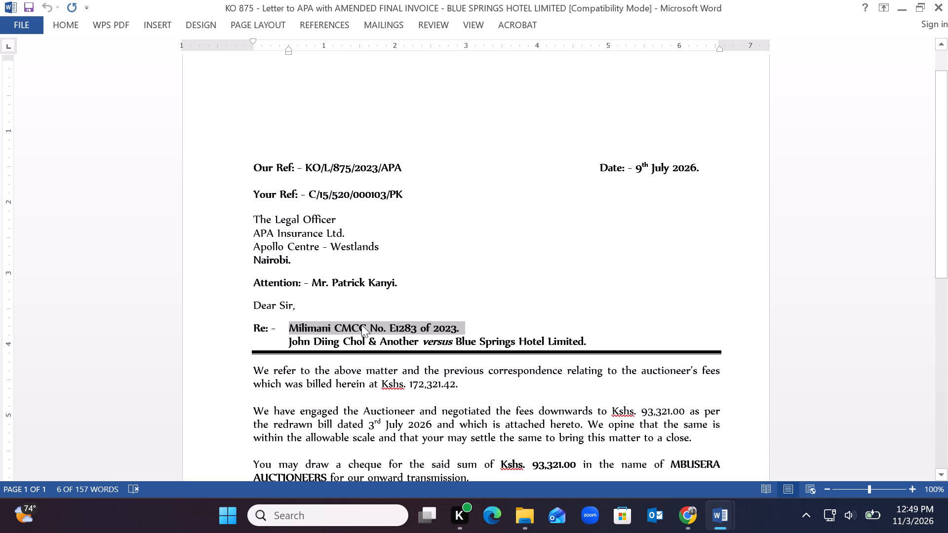
scroll(359, 326, down, 2)
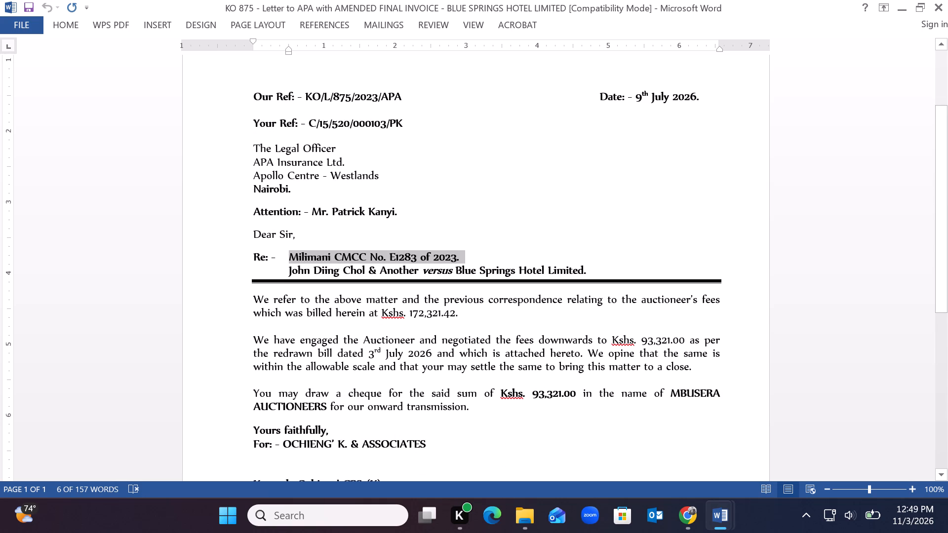
drag(254, 299, 526, 405)
key(ctrl+c)
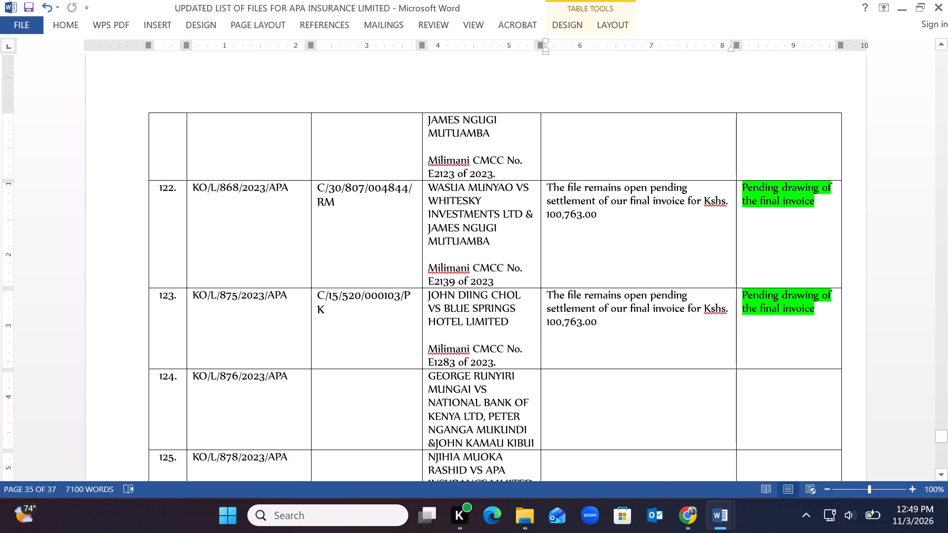
click(599, 471)
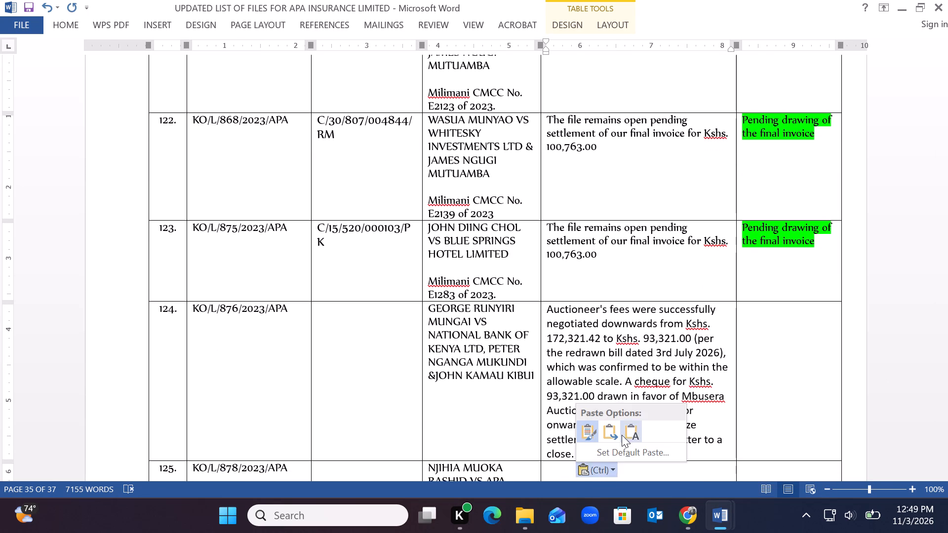
click(624, 431)
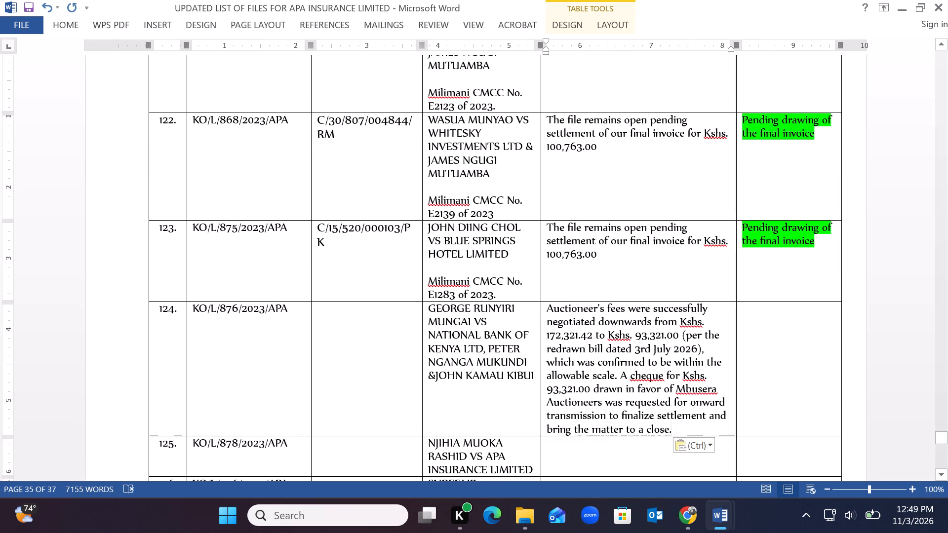
Remove the parentheses around the redrawn bill wording in entry 124's status and start a separate paragraph at "A cheque for Kshs. 93,321.00".
click(686, 335)
key(BackSpace)
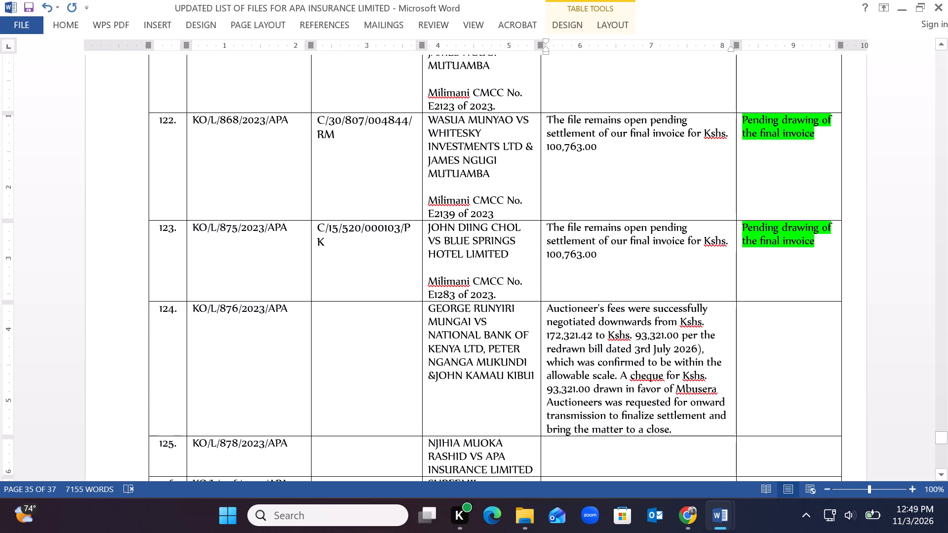
click(703, 349)
key(BackSpace)
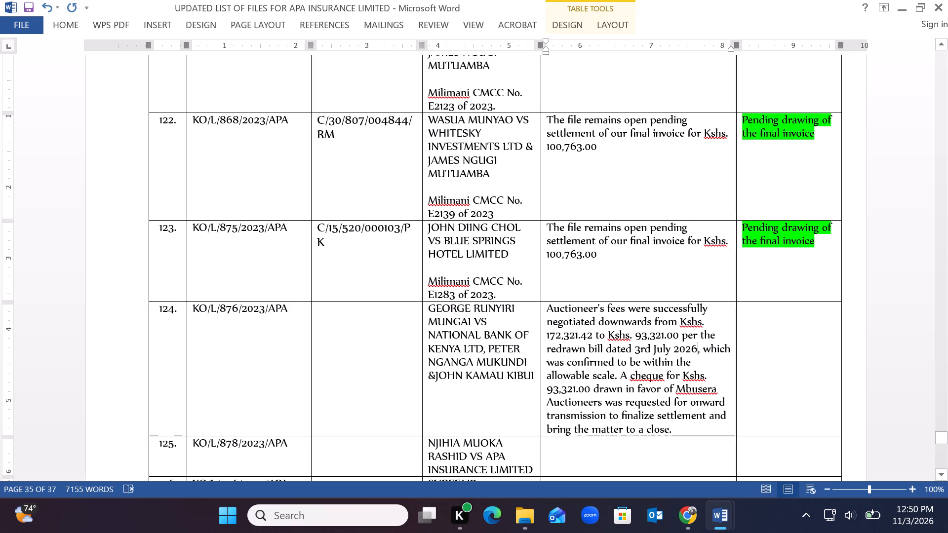
click(621, 379)
key(Return)
key(Return)
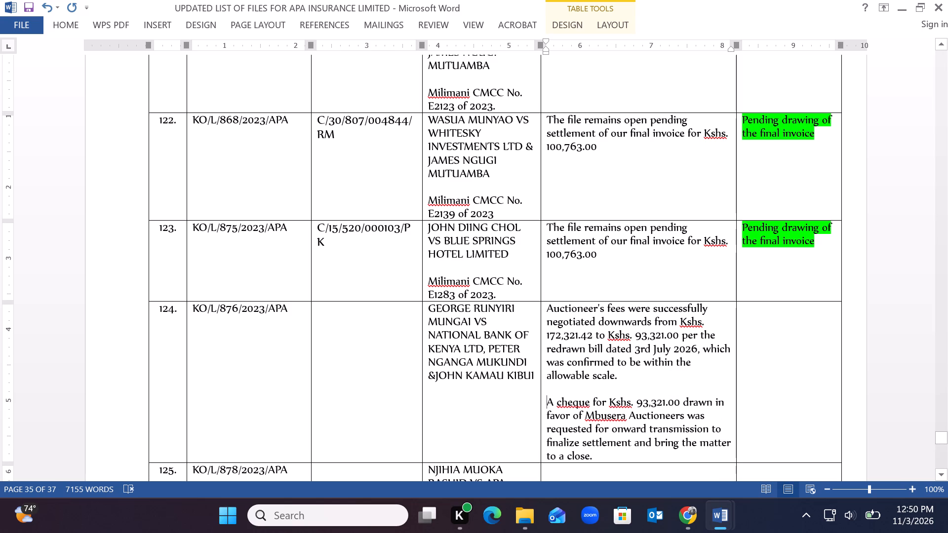
Check the upcoming entries in the list, then replace the KO 875 search on drive Y in File Explorer with KO 906.
scroll(635, 379, down, 4)
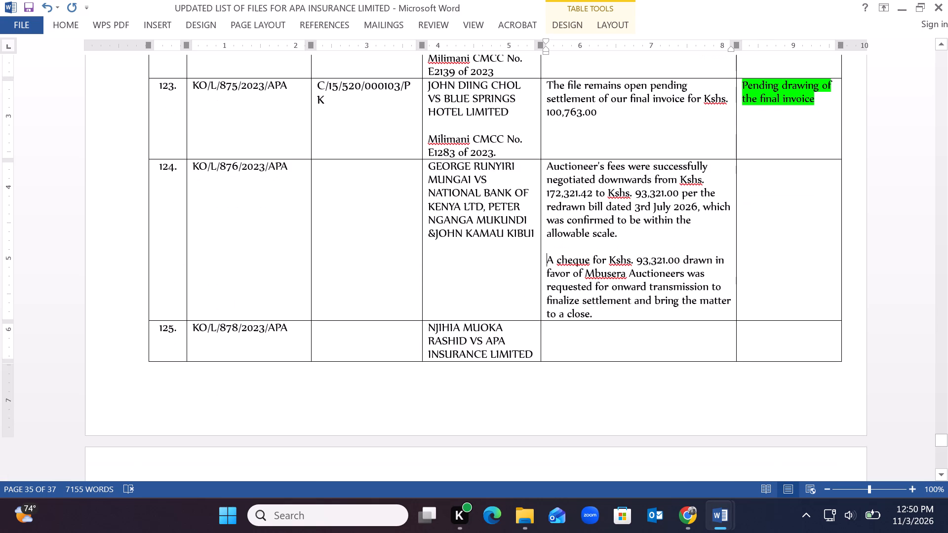
click(571, 341)
scroll(413, 382, down, 4)
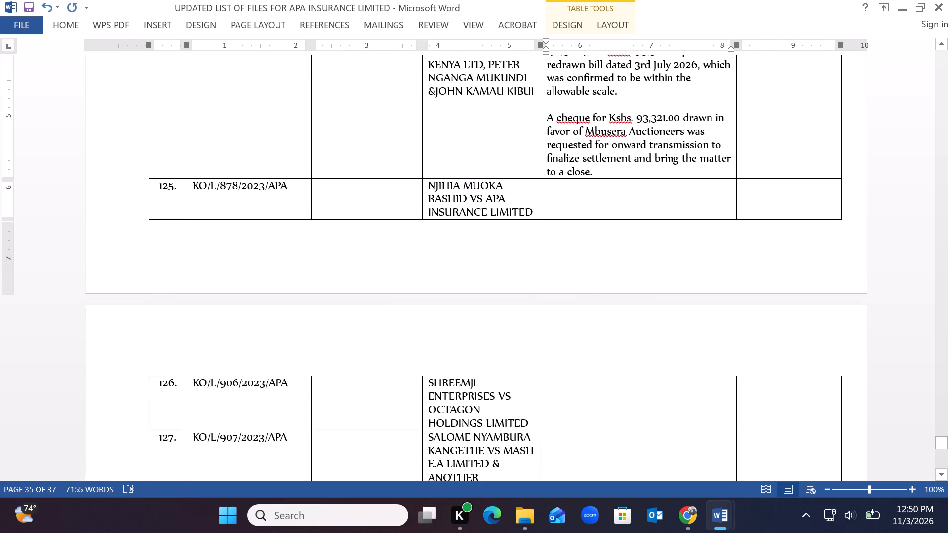
drag(518, 518, 517, 523)
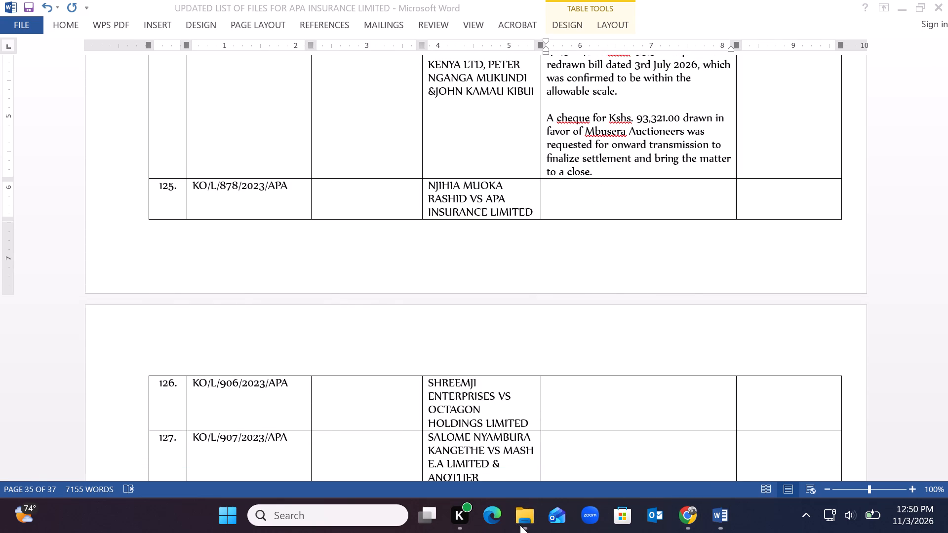
click(520, 525)
click(648, 47)
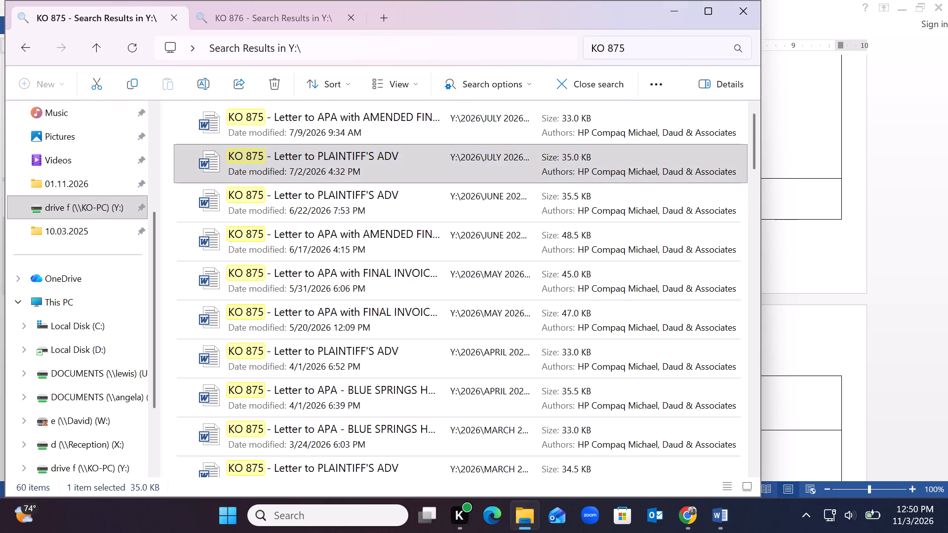
key(BackSpace)
key(BackSpace)
key(BackSpace)
text(90)
key(6)
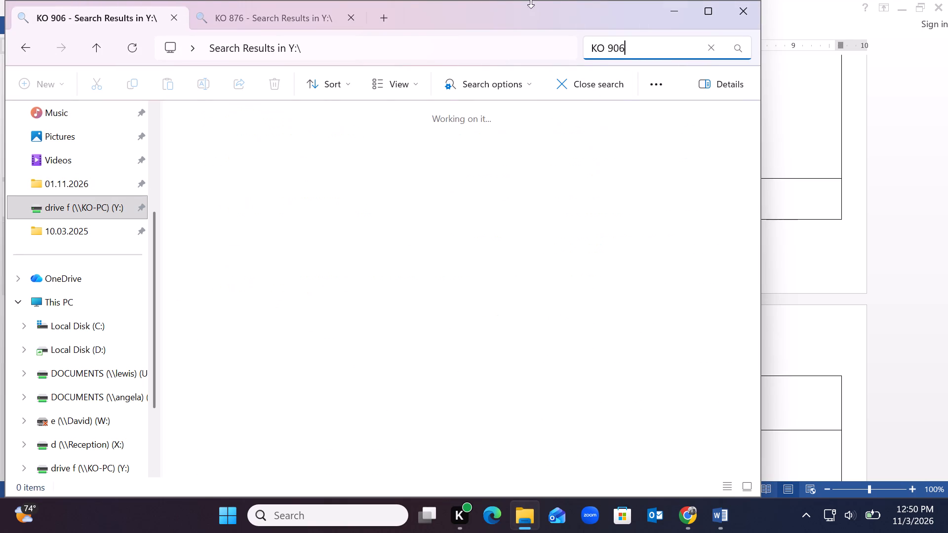
Close the KO 875 letter and open the most recent KO 876 letter to APA from the KO 876 search results.
click(285, 13)
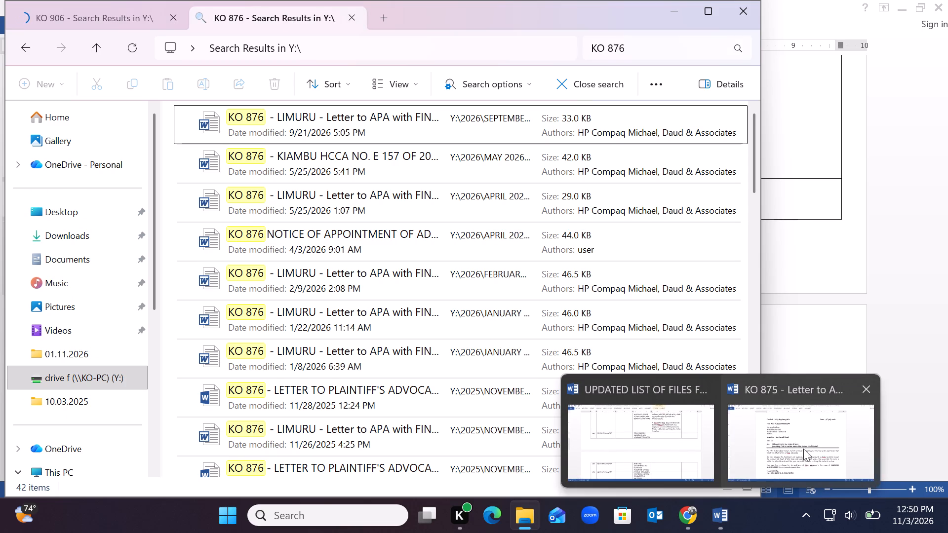
click(865, 385)
click(676, 450)
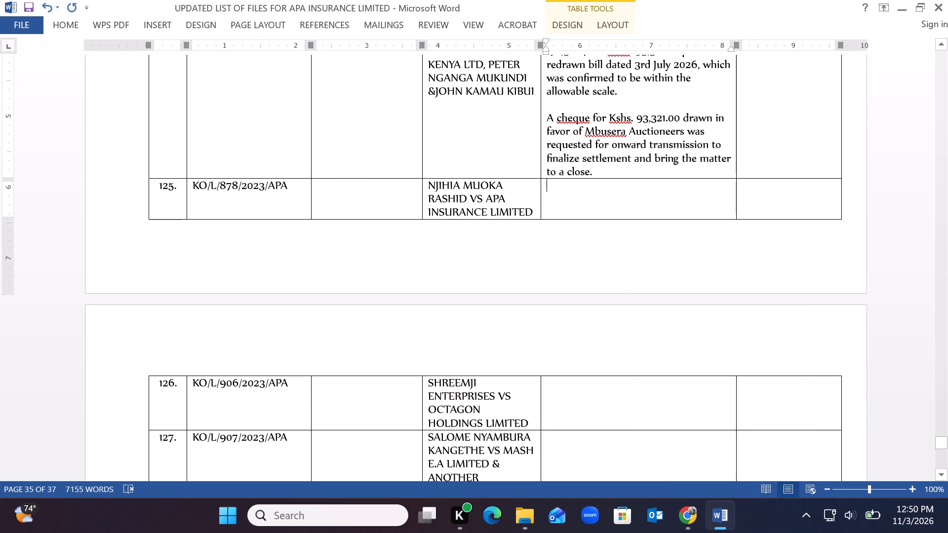
scroll(372, 313, up, 3)
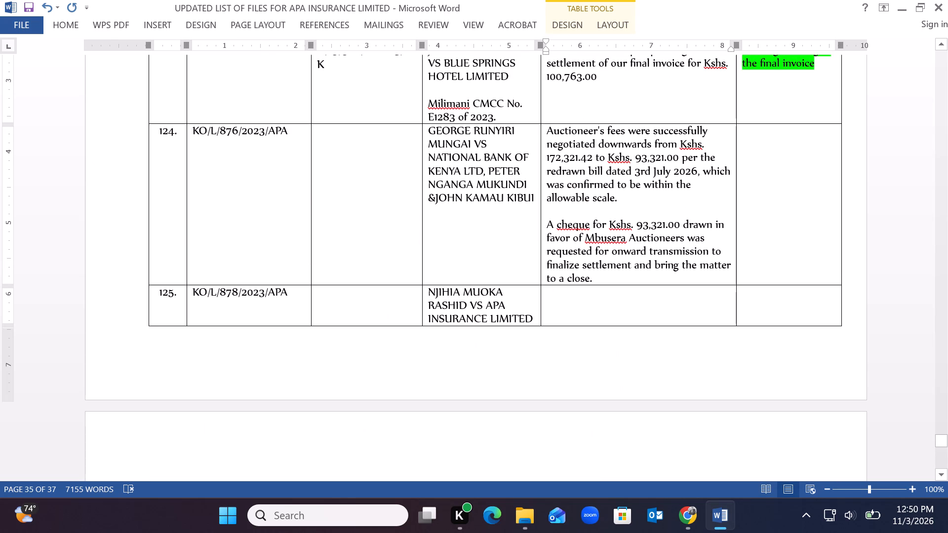
click(526, 517)
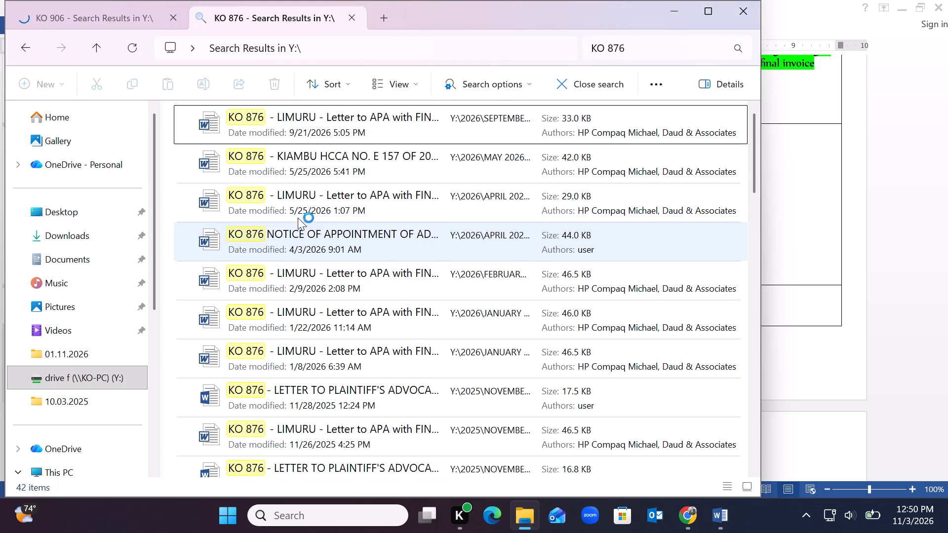
double_click(372, 132)
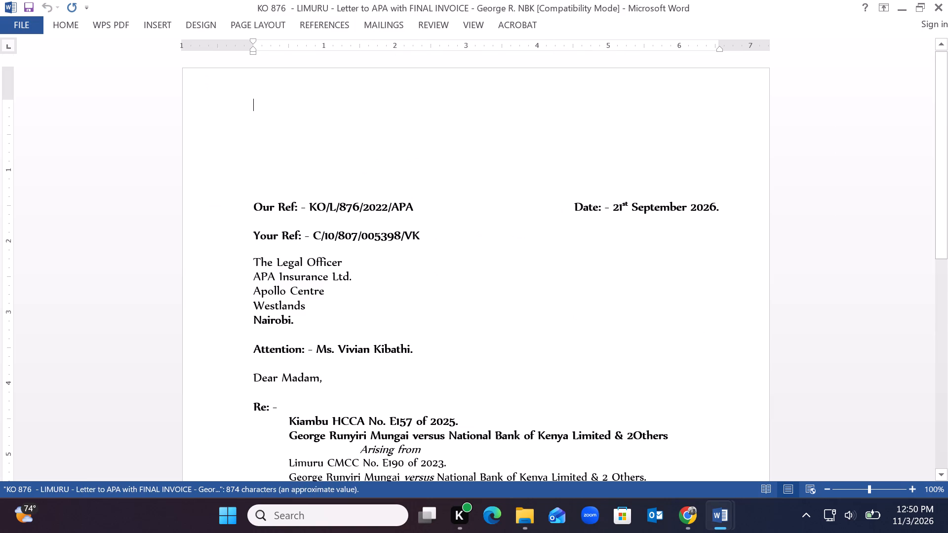
scroll(457, 236, down, 2)
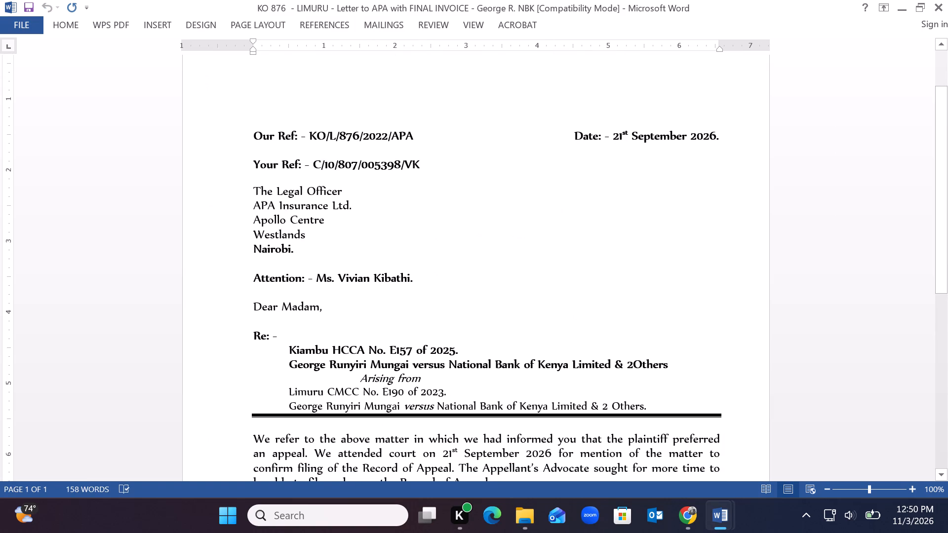
Examine the KO 876 letter's references, case numbers and body paragraphs against entry 124 in the file list.
click(516, 471)
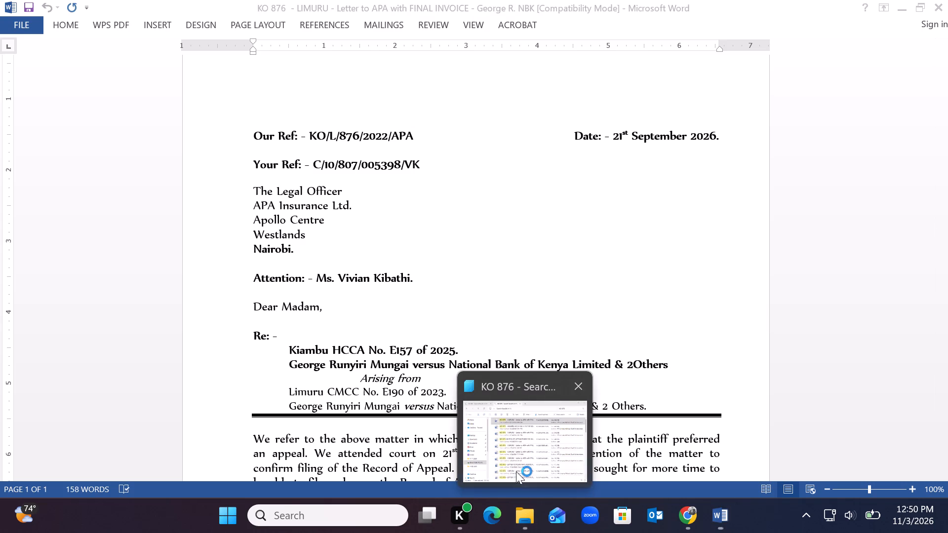
click(652, 458)
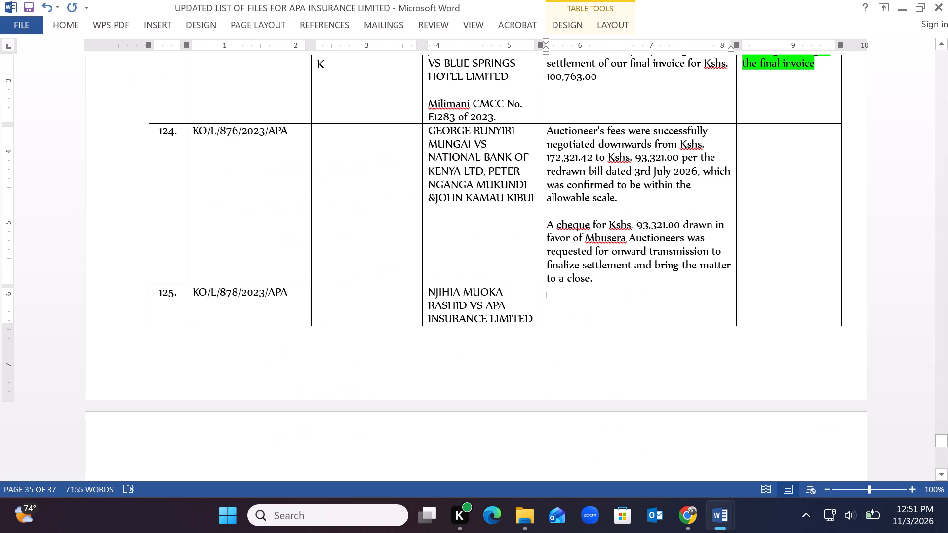
scroll(420, 300, up, 2)
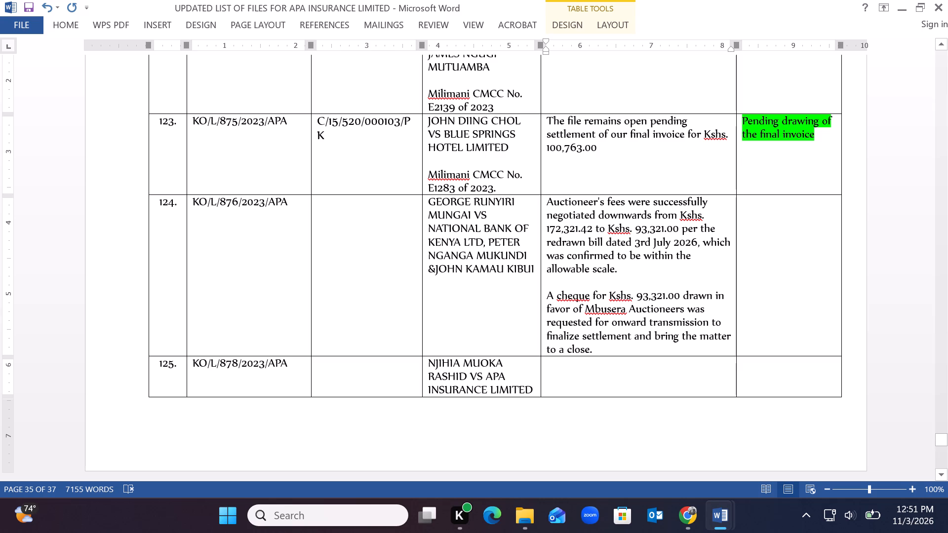
click(795, 457)
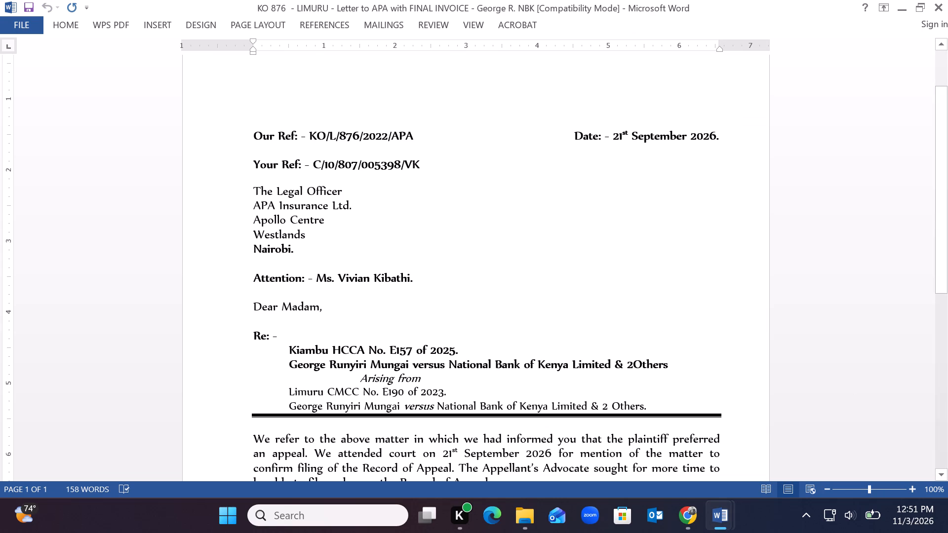
scroll(560, 408, down, 4)
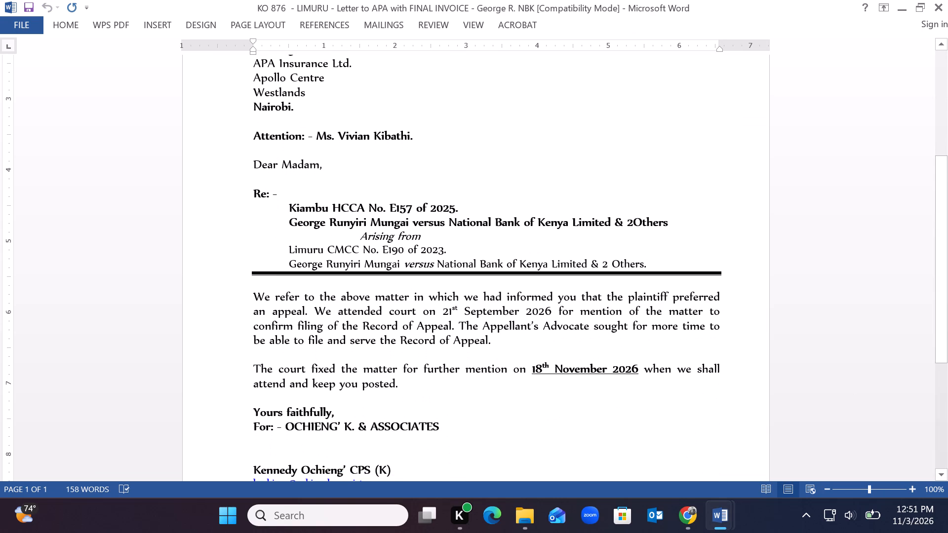
click(659, 460)
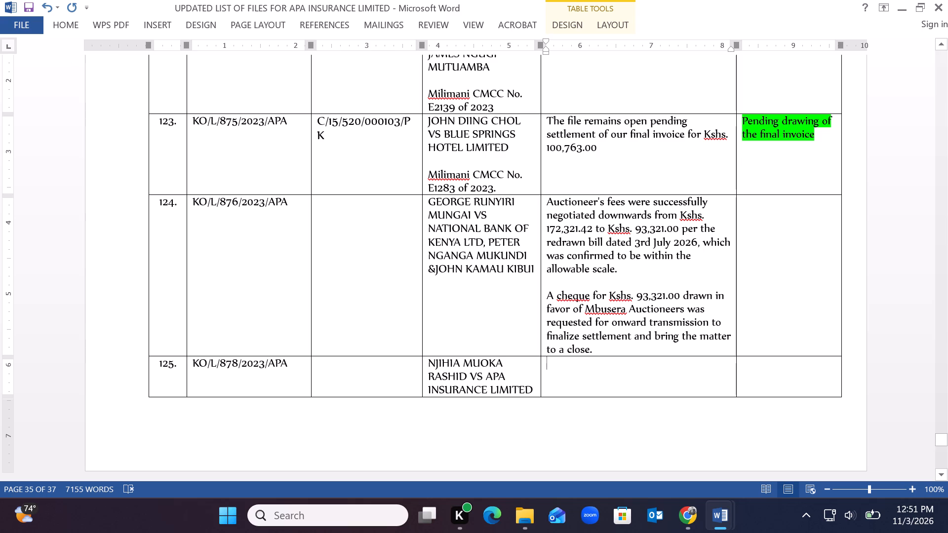
Open the most recent KO 906 letter to APA on the Shreemji Enterprises appeal from the KO 906 search results.
click(523, 519)
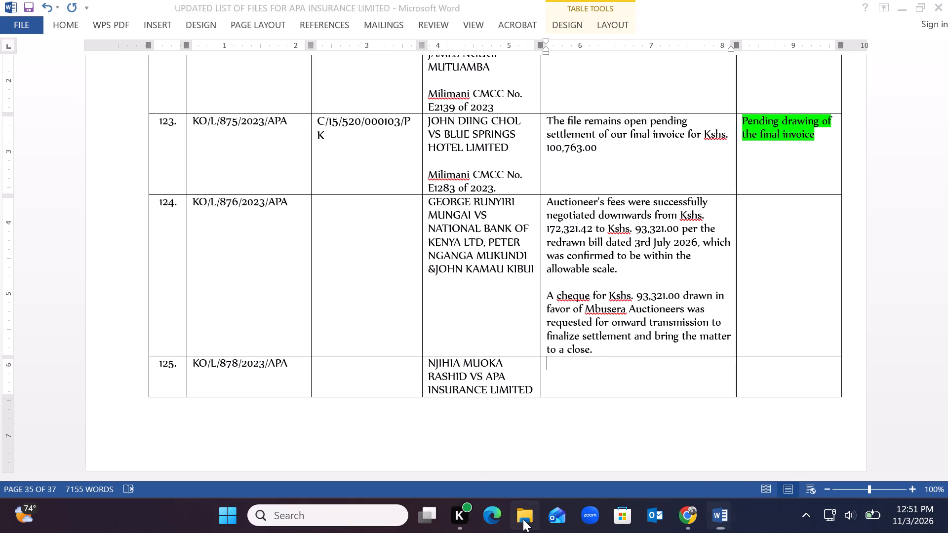
click(59, 15)
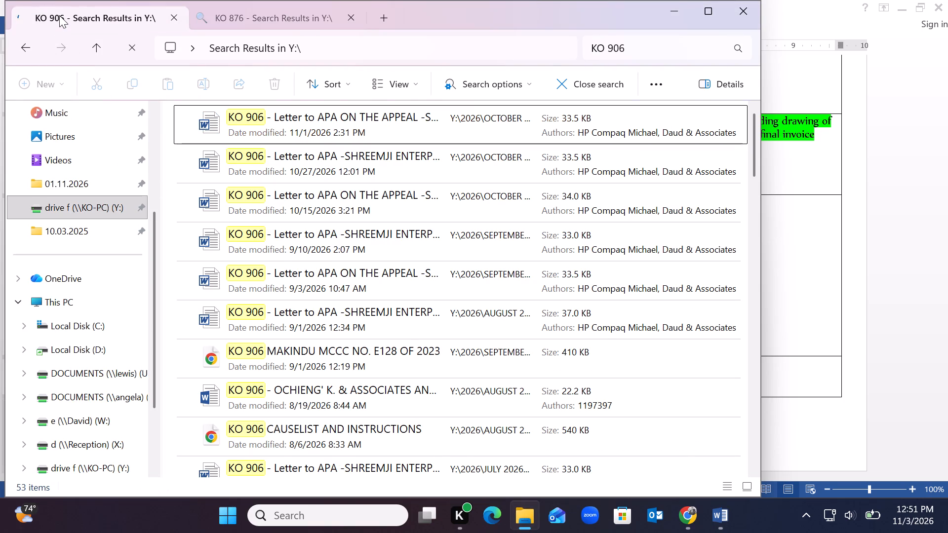
double_click(367, 133)
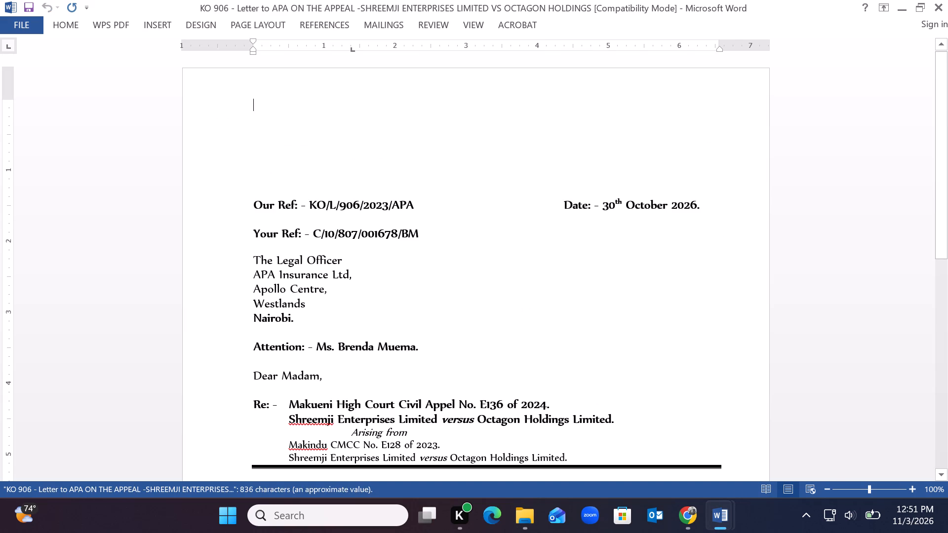
Reopen the KO 875 letter to APA with the amended final invoice from File Explorer's recent files and read its body.
click(521, 513)
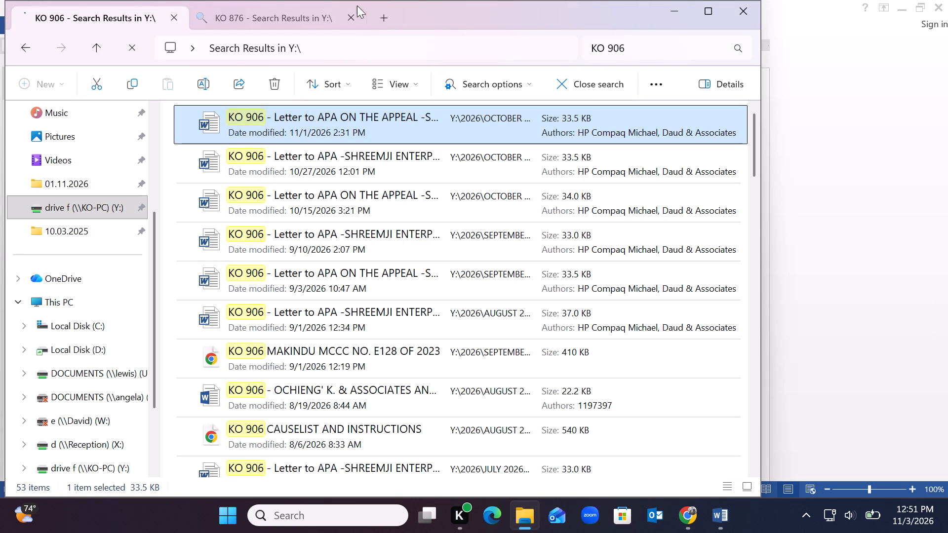
click(377, 15)
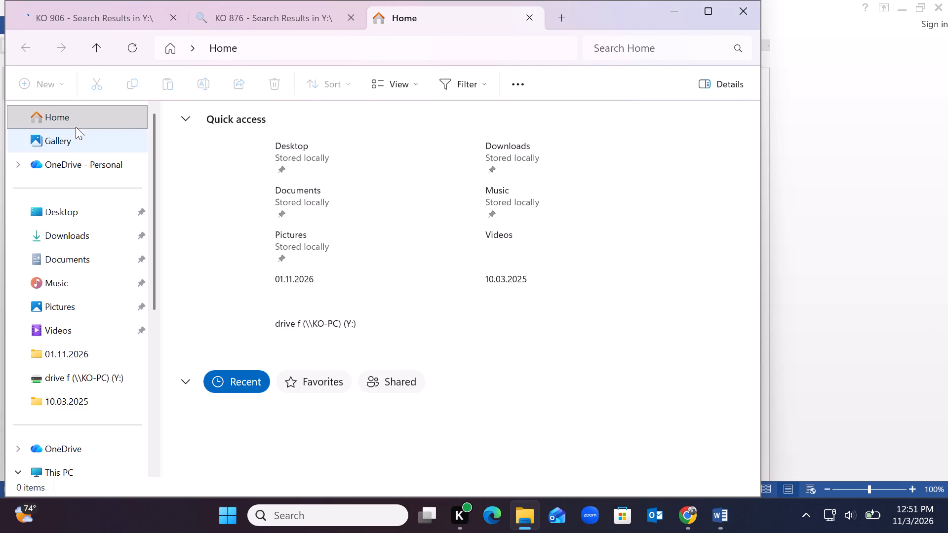
scroll(487, 398, down, 2)
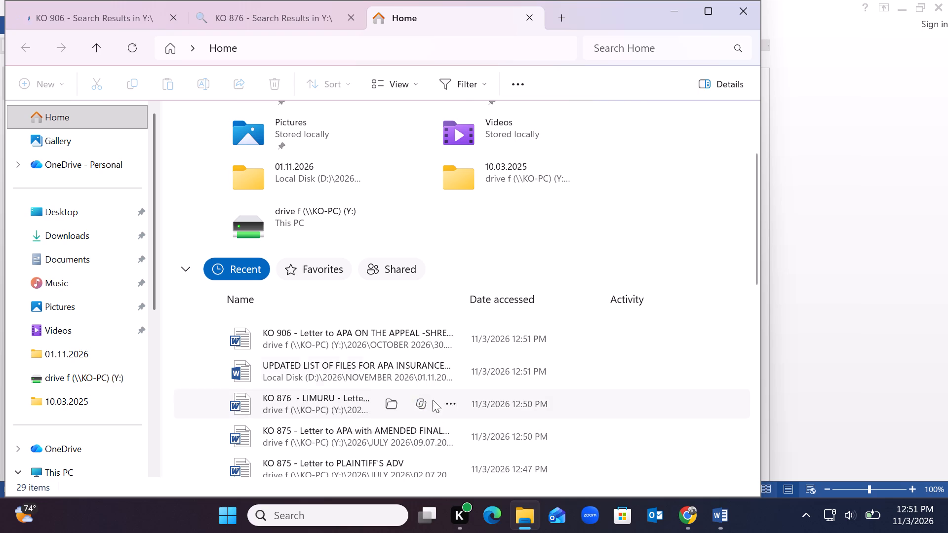
double_click(350, 437)
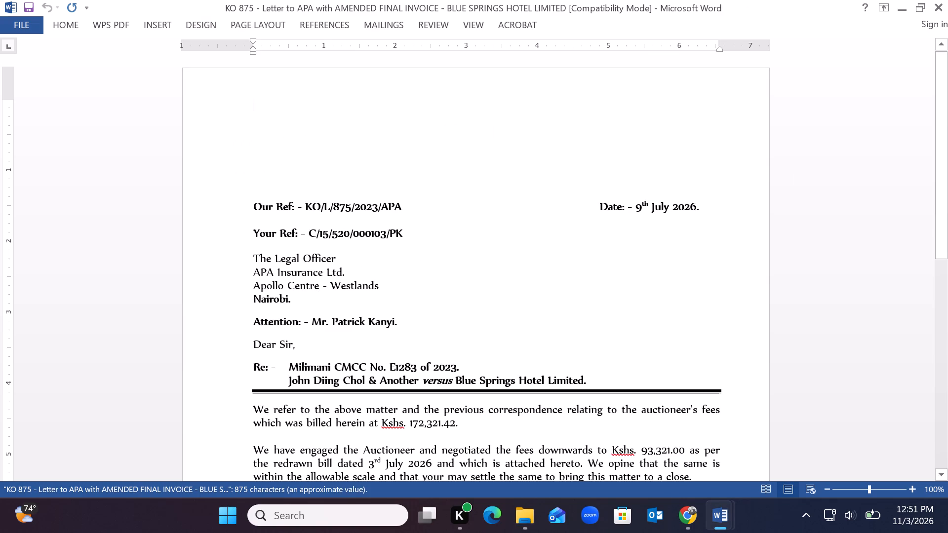
scroll(579, 400, down, 1)
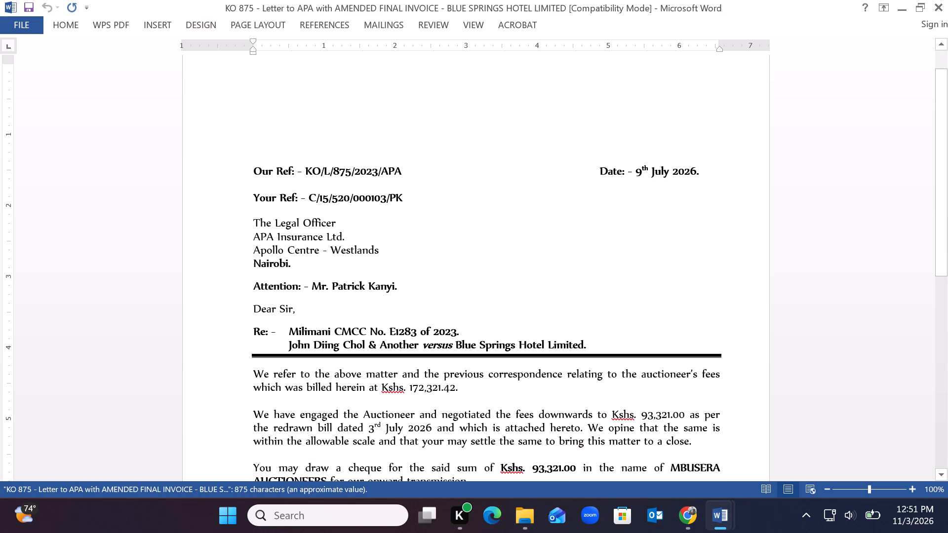
scroll(578, 402, down, 2)
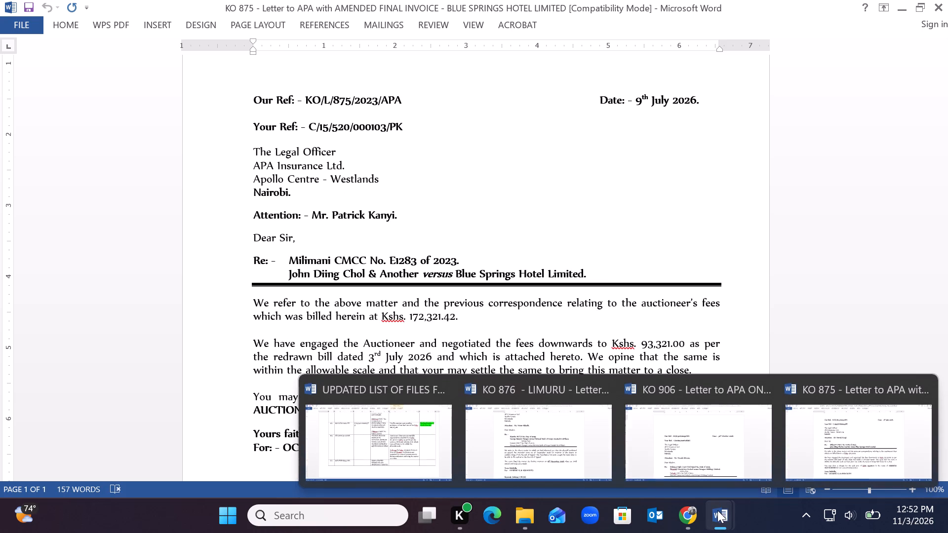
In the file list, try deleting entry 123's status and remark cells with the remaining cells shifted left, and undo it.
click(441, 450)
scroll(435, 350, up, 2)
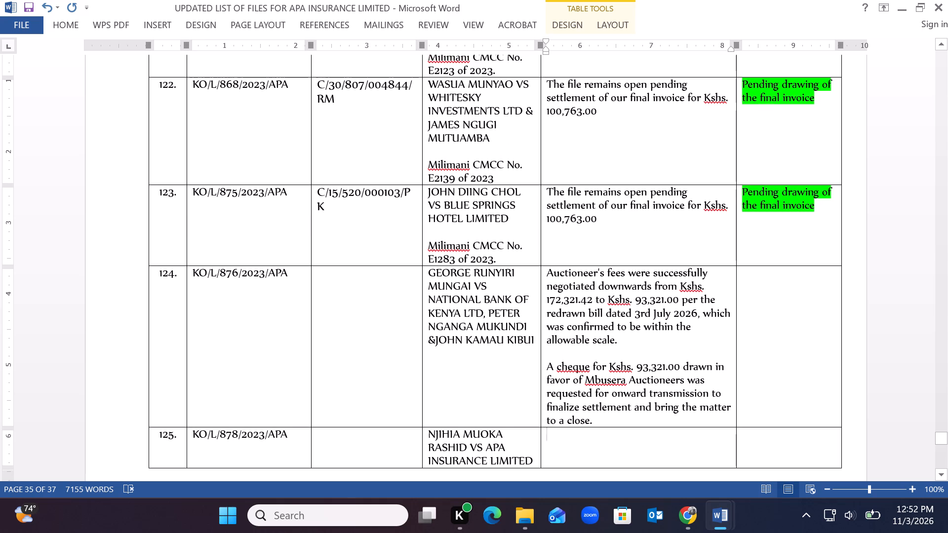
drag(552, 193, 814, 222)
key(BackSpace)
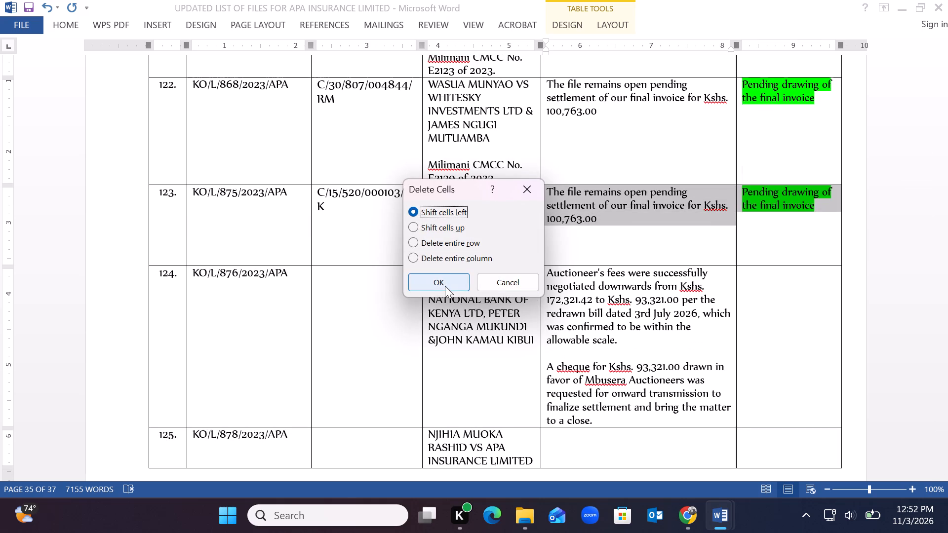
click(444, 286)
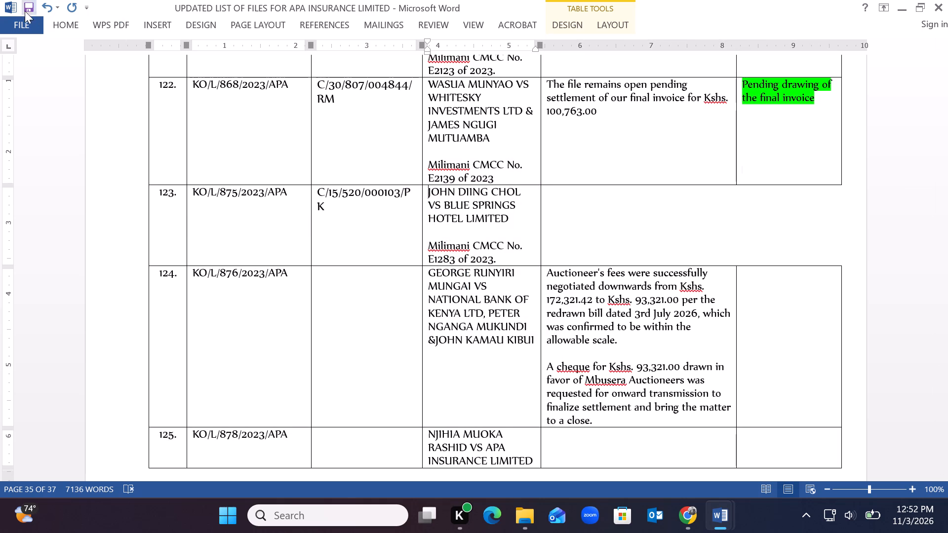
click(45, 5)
Clear the final-invoice status text and the green-highlighted remark from entry 123, keeping the cells.
click(682, 207)
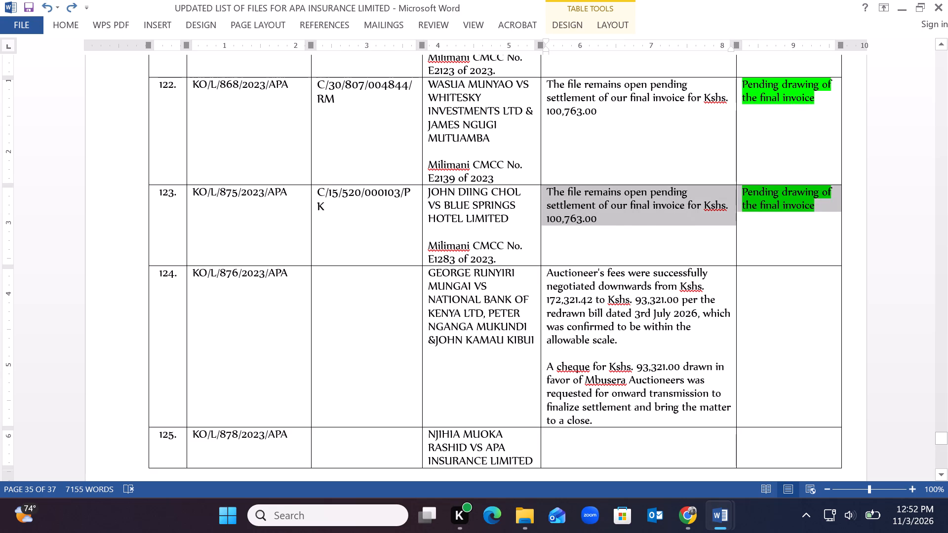
drag(645, 227, 553, 194)
key(BackSpace)
drag(826, 222, 757, 196)
key(BackSpace)
Copy the auctioneer's fees and Mbusera Auctioneers cheque status from entry 124 into entry 123's empty status cell.
drag(548, 276, 620, 418)
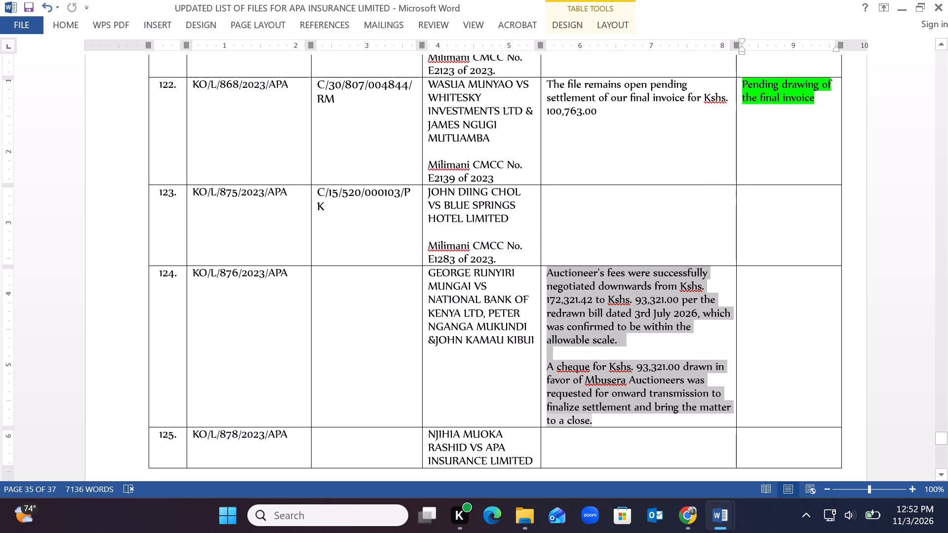
drag(620, 418, 621, 418)
key(ctrl+c)
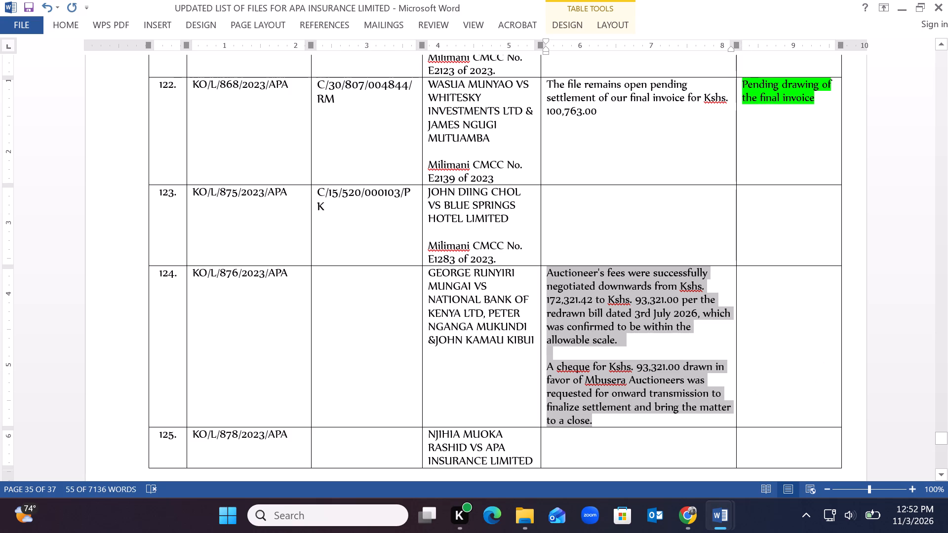
click(552, 206)
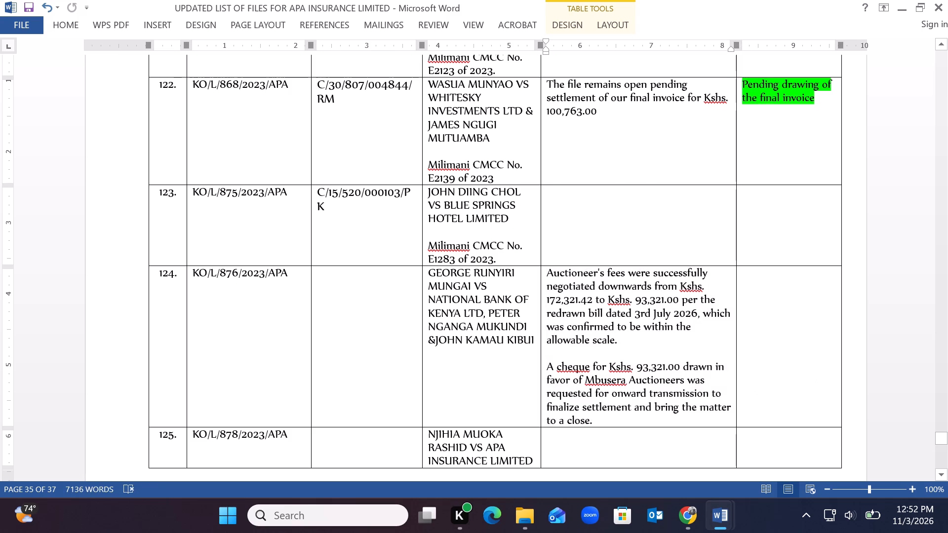
key(ctrl+v)
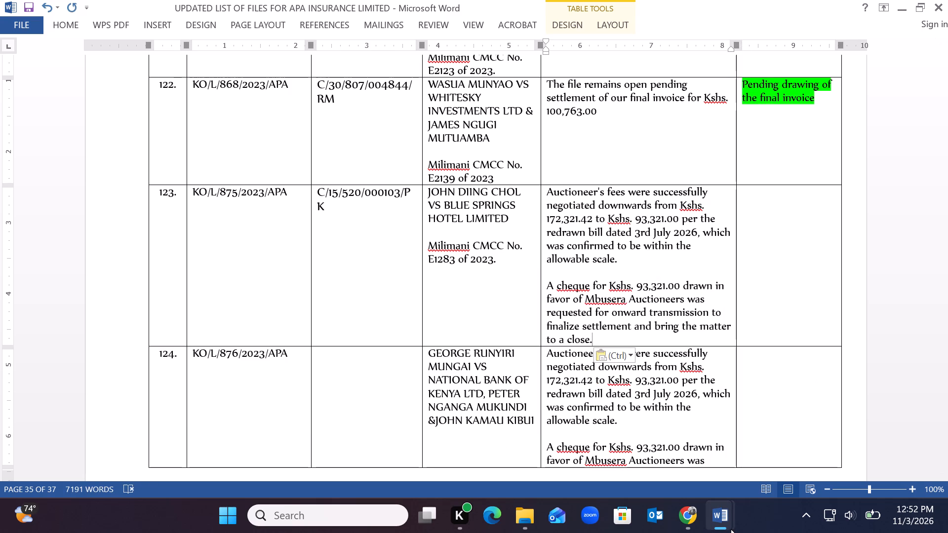
Compare the KO 875 letter with entry 123's reference, case number and status, and close the letter.
click(848, 457)
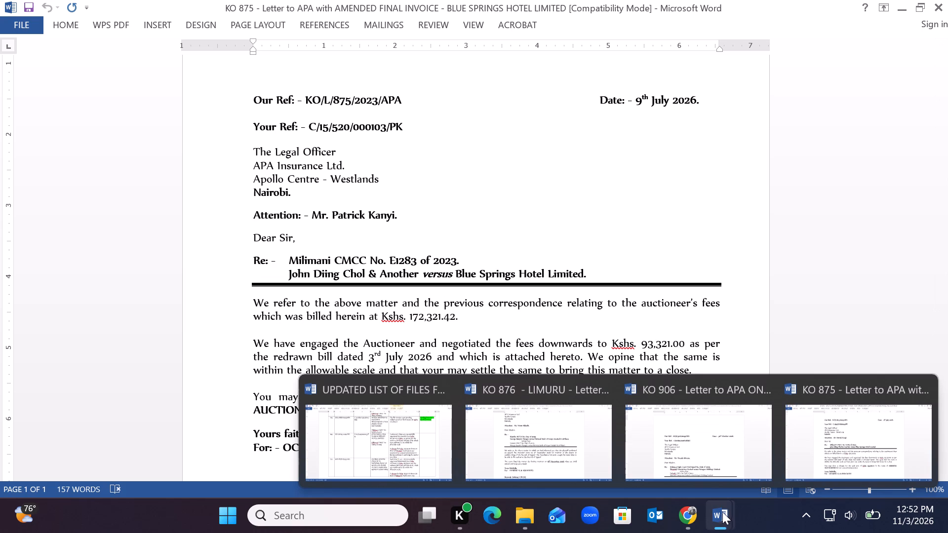
click(428, 433)
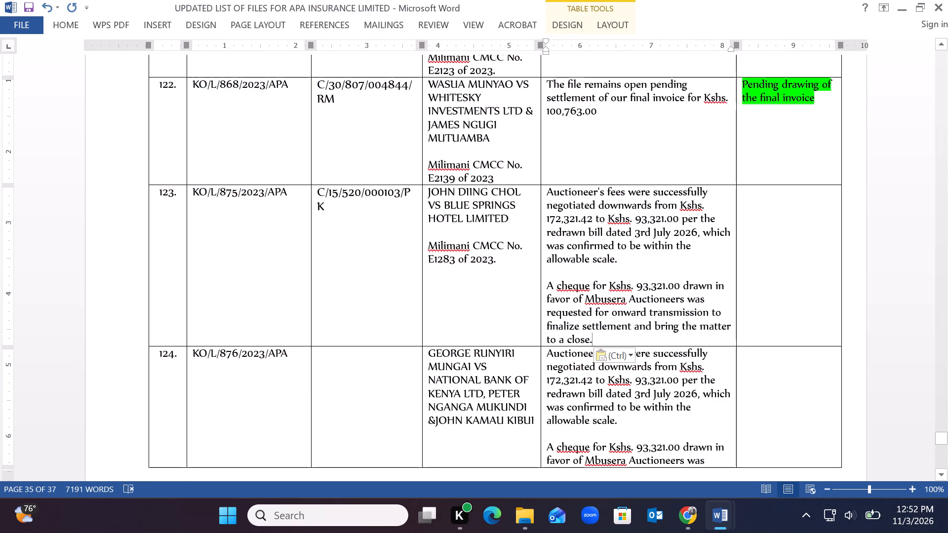
click(823, 434)
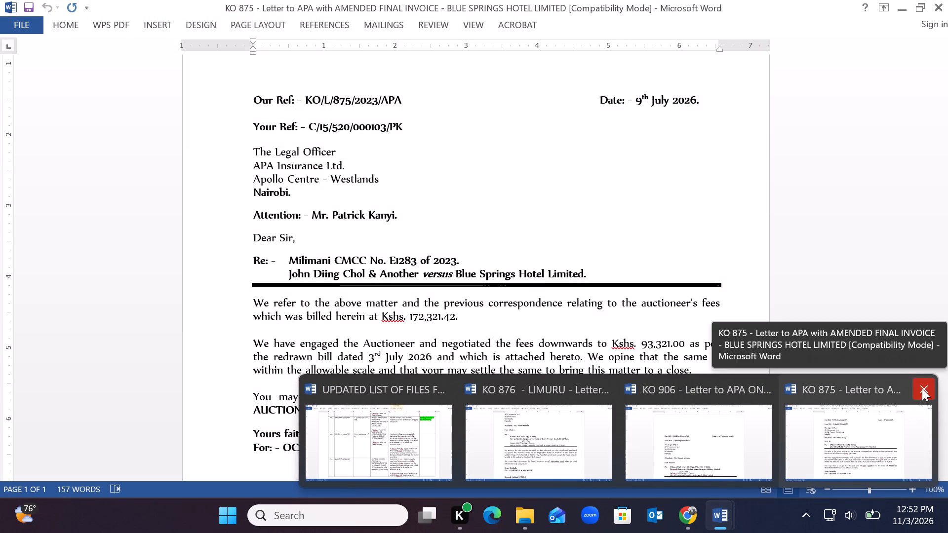
click(922, 388)
click(734, 441)
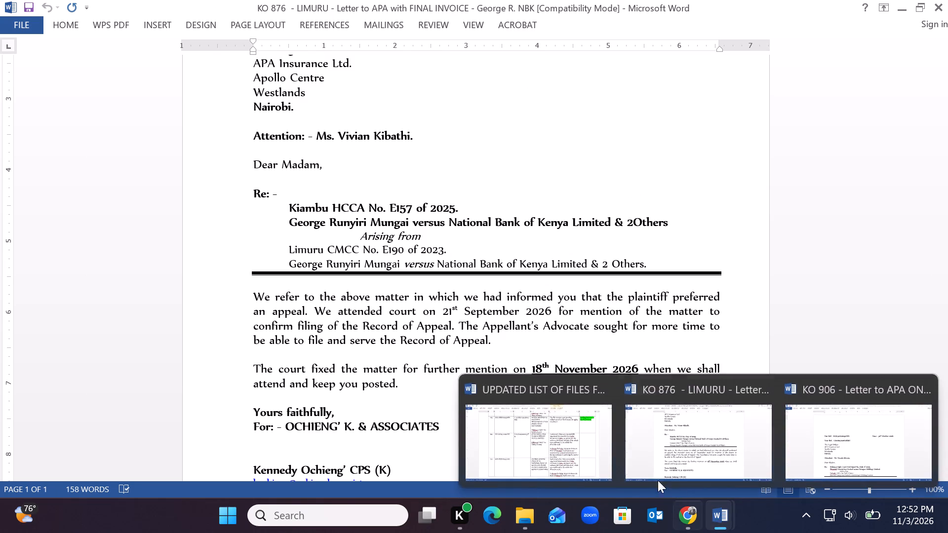
click(545, 443)
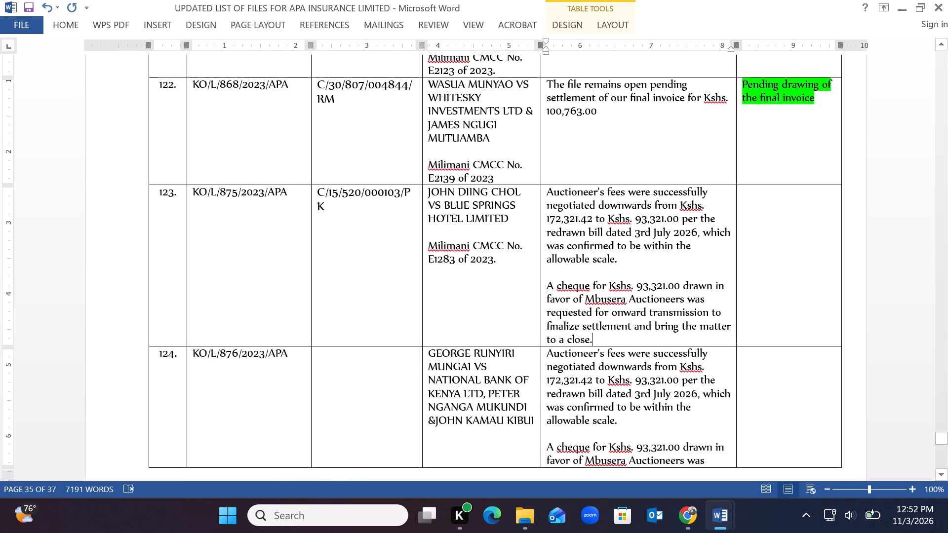
drag(553, 356, 613, 384)
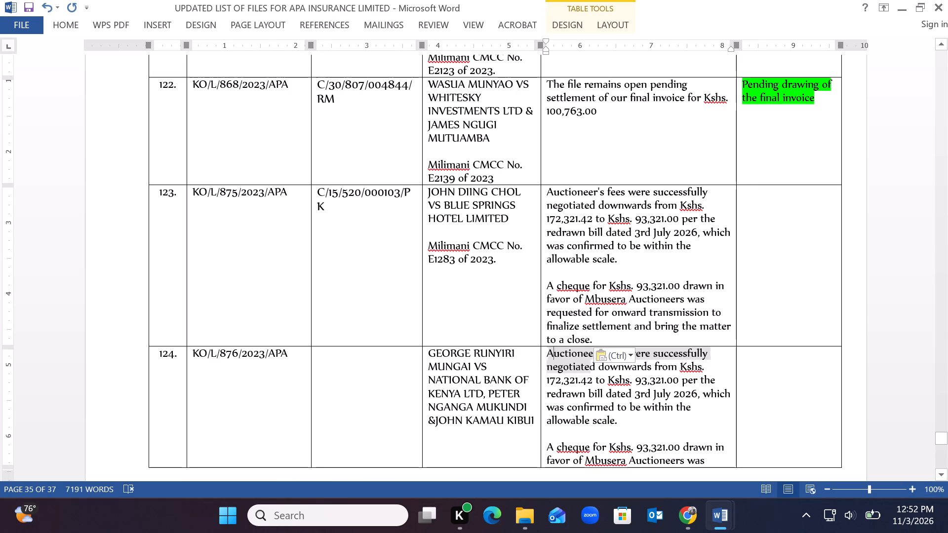
drag(613, 384, 710, 458)
key(BackSpace)
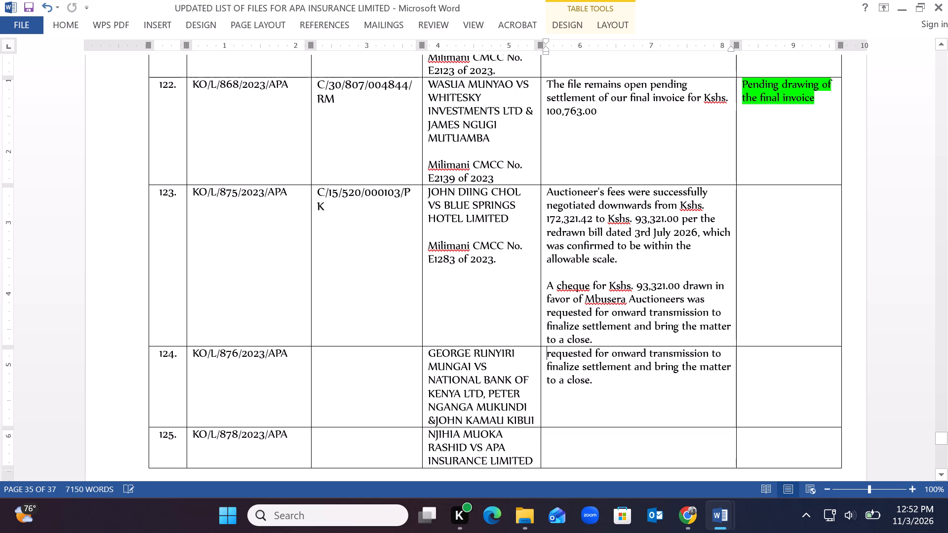
drag(596, 396, 544, 359)
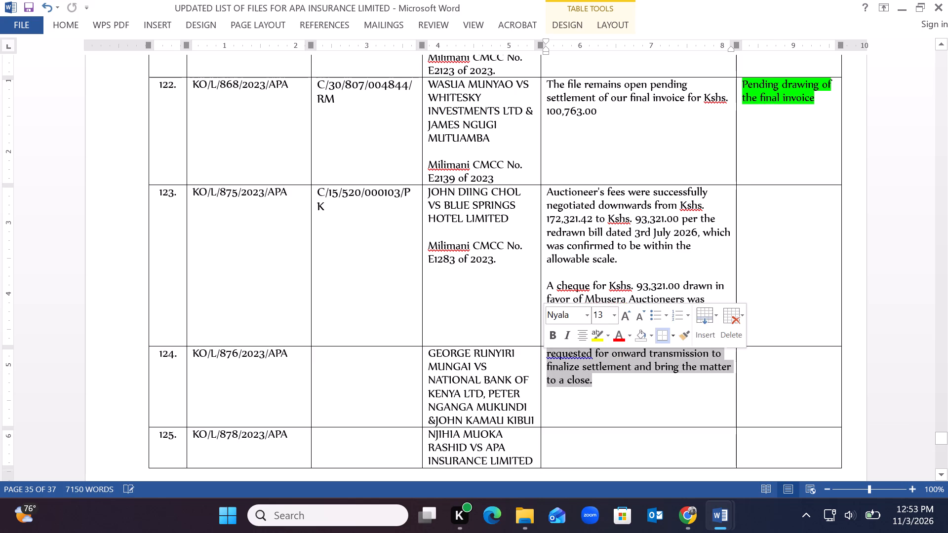
key(BackSpace)
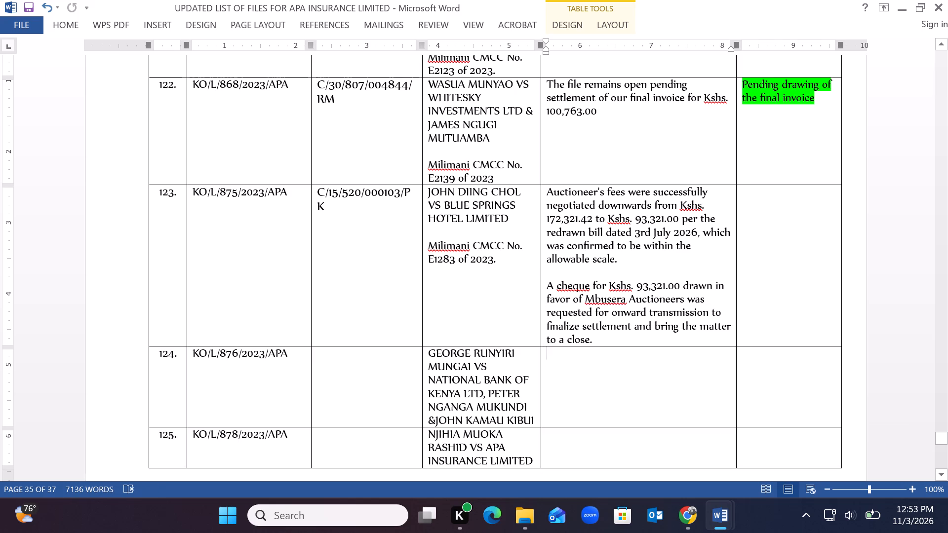
Close the extra Home tab in File Explorer, keeping the KO 906 and KO 876 search results open.
scroll(406, 421, down, 1)
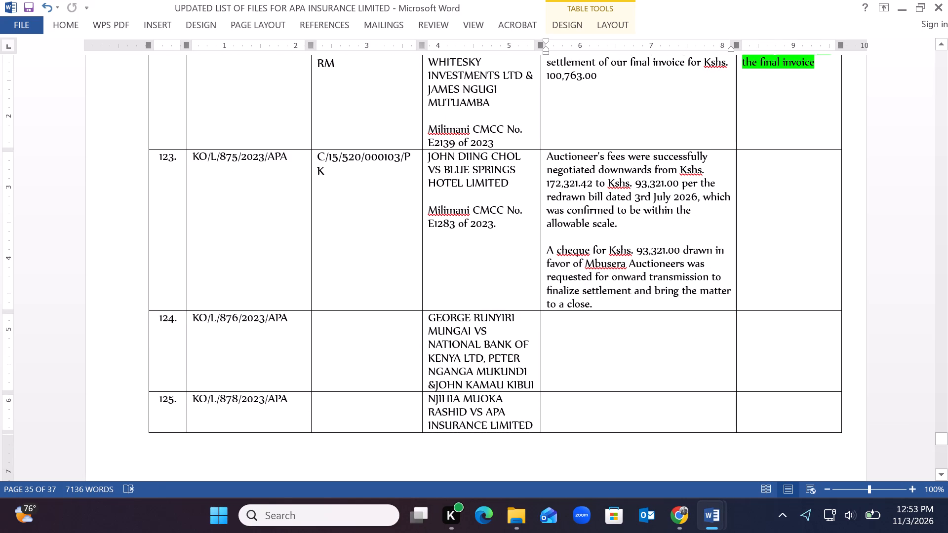
scroll(596, 365, down, 1)
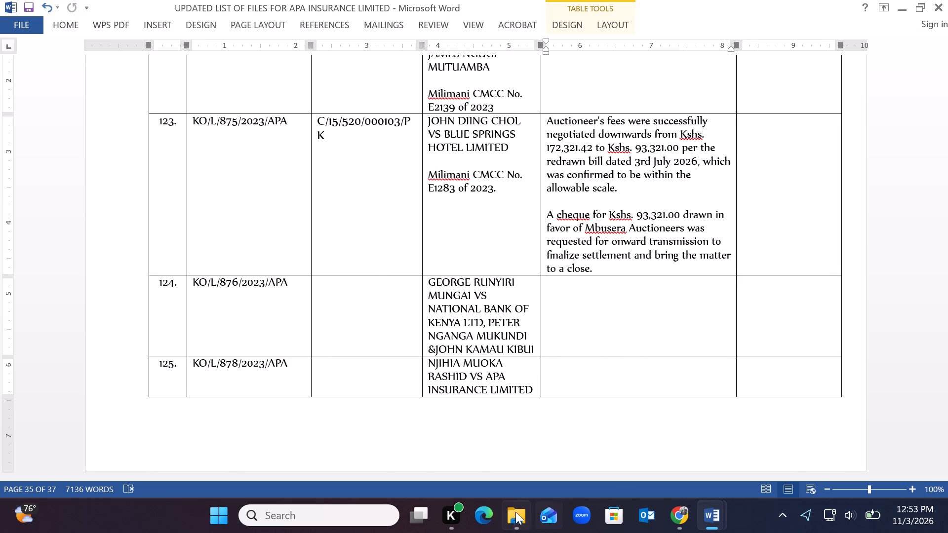
click(515, 512)
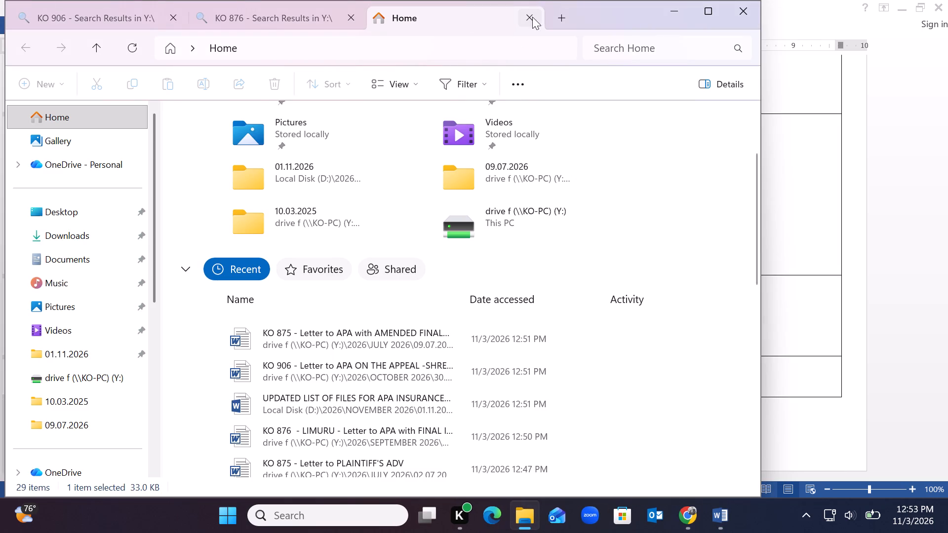
click(530, 18)
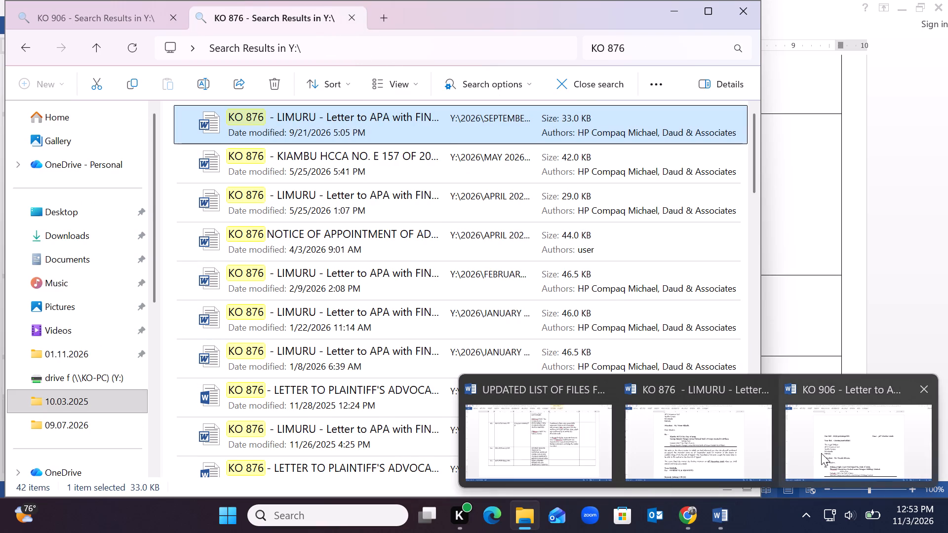
Examine the KO 906 letter's references, appeal and lower court case numbers, and body paragraphs on the taxed costs.
click(821, 452)
scroll(586, 414, down, 5)
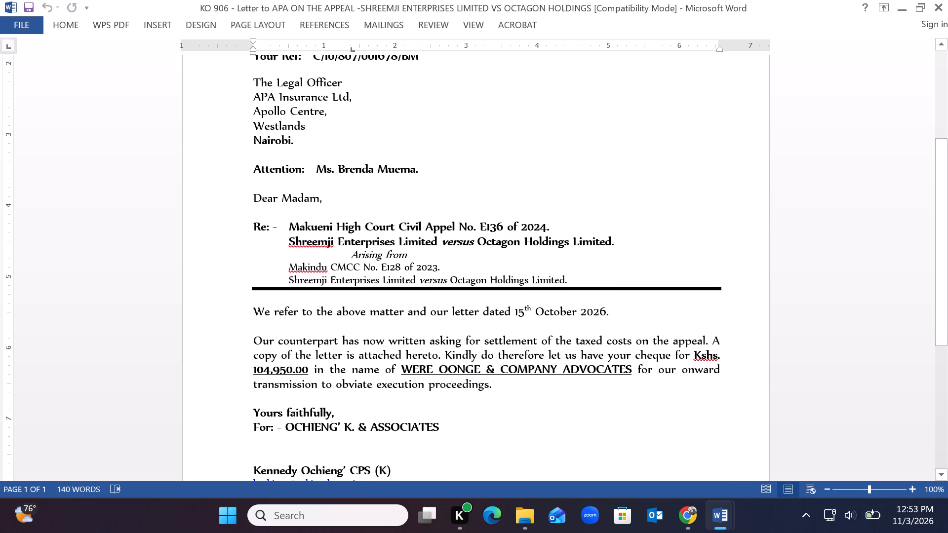
scroll(584, 419, down, 14)
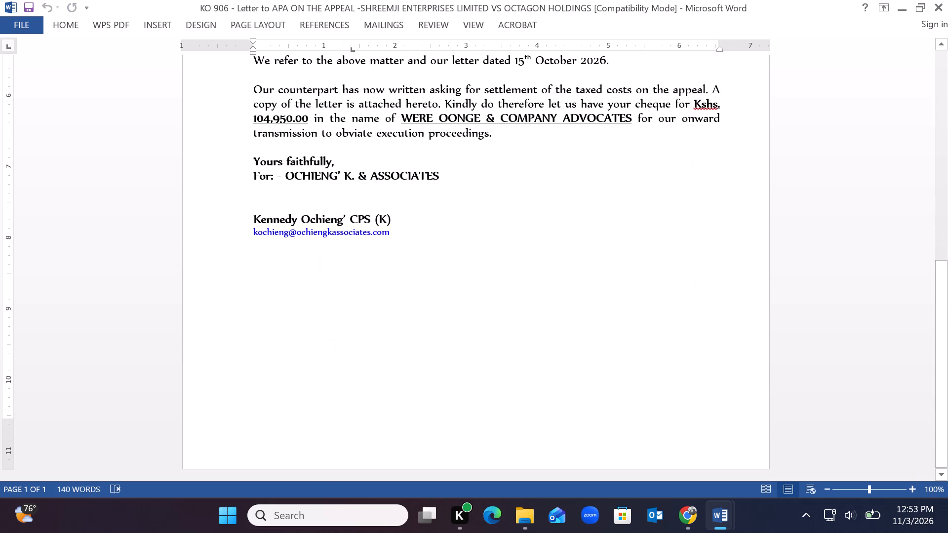
scroll(576, 419, down, 3)
scroll(575, 419, up, 4)
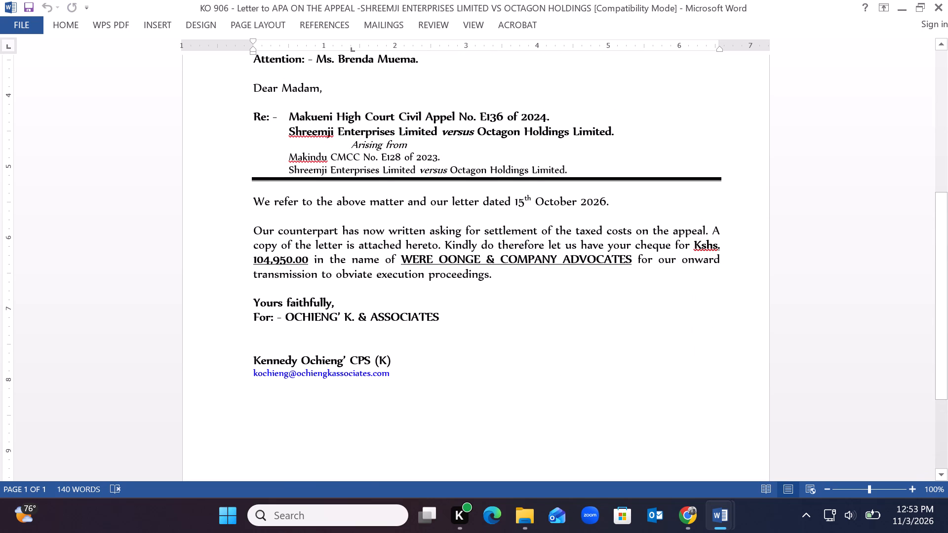
scroll(574, 418, up, 5)
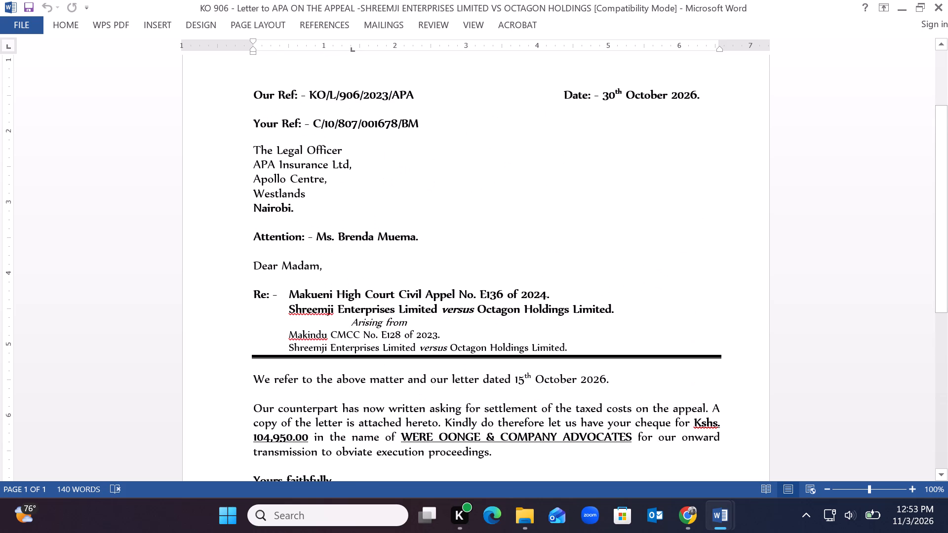
scroll(574, 418, down, 3)
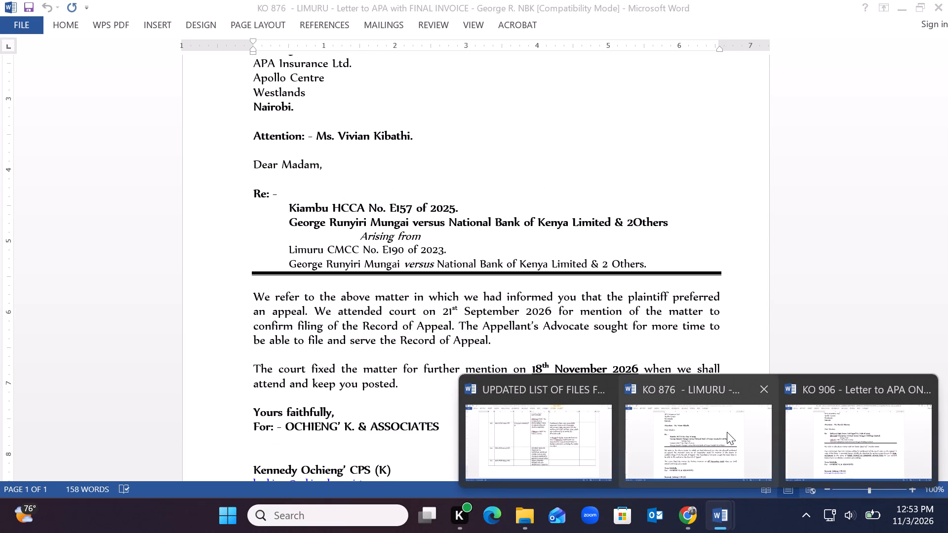
Check the entries after 124 in the file list, and search the Y: drive in File Explorer for KO 878.
click(727, 432)
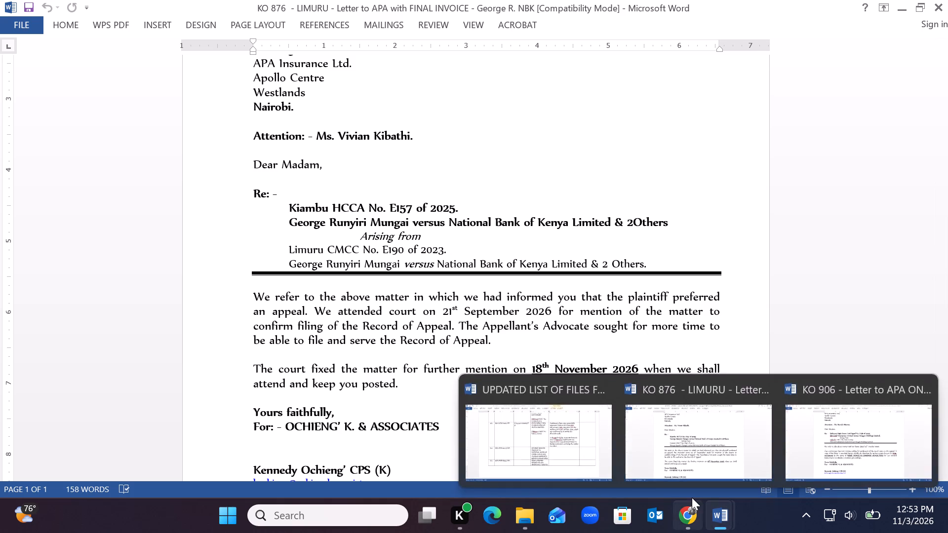
click(574, 459)
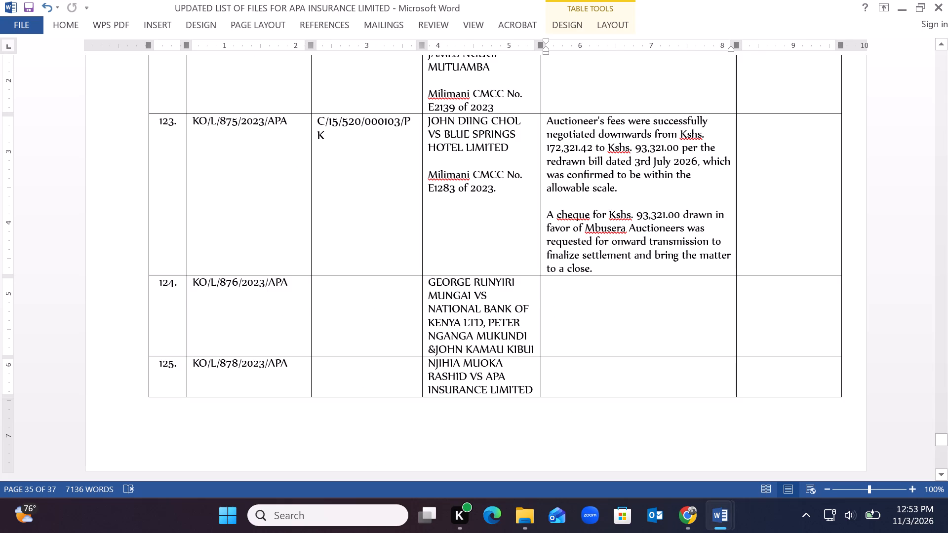
scroll(389, 364, down, 6)
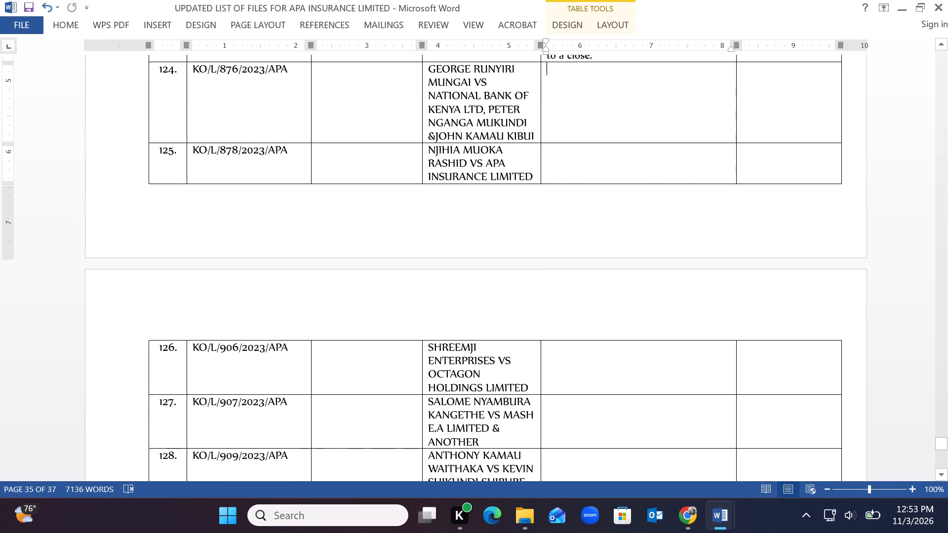
click(525, 520)
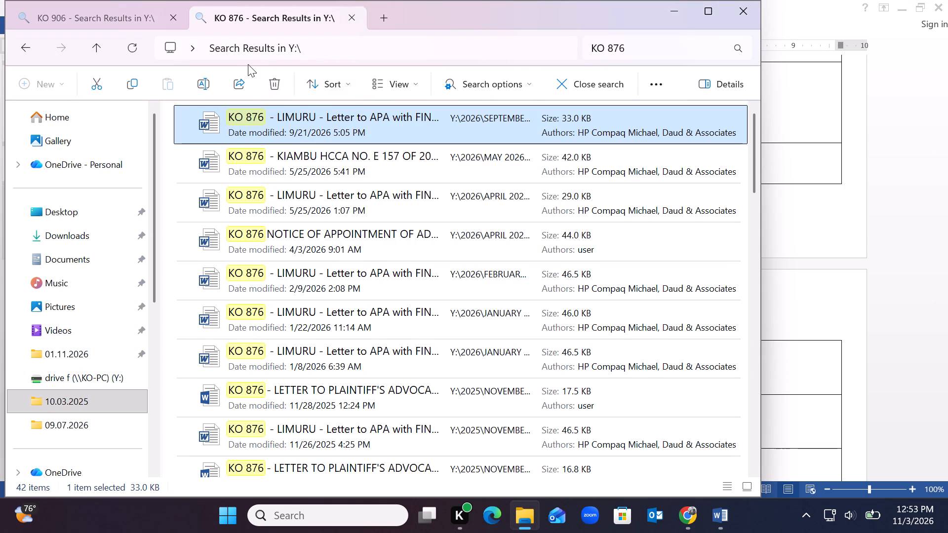
click(639, 46)
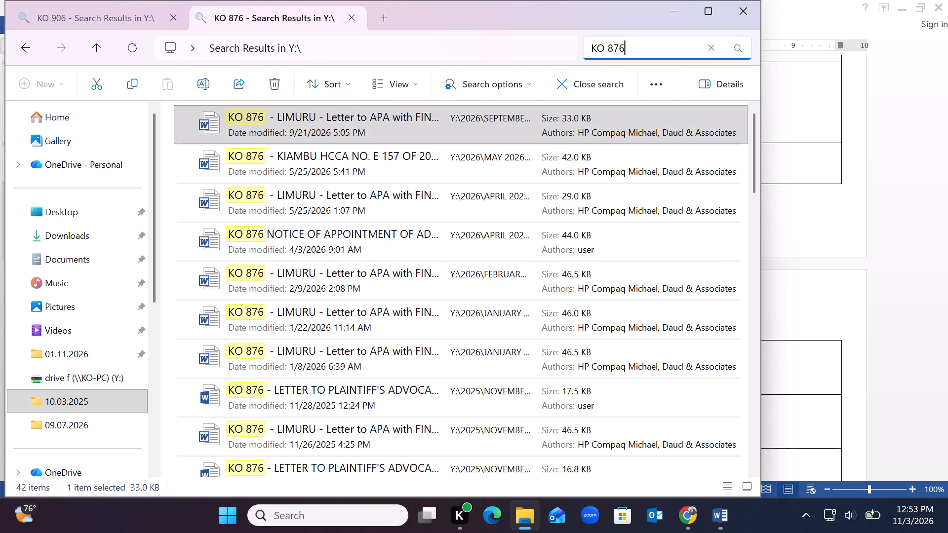
key(BackSpace)
key(8)
key(Return)
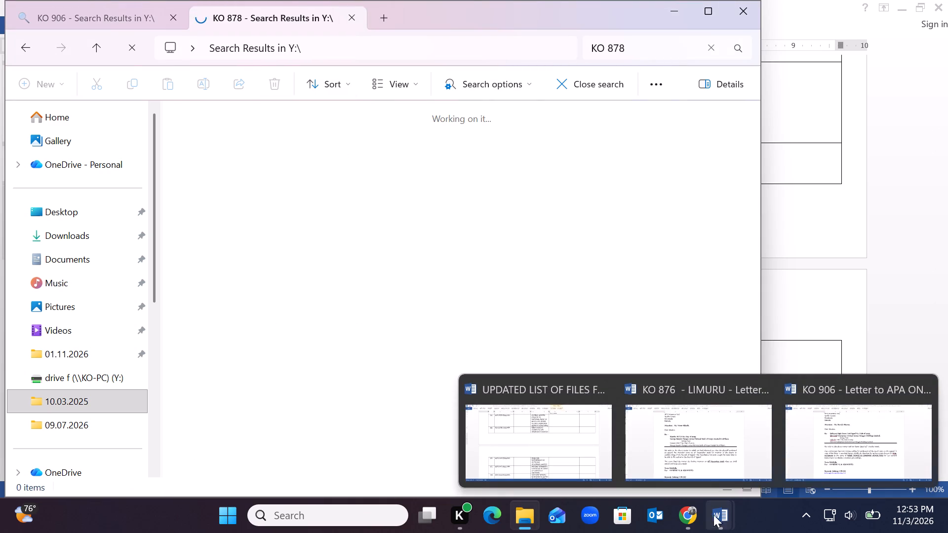
Copy "further mention on 18th November 2026" from the KO 876 letter into entry 124's status cell as plain text.
click(710, 465)
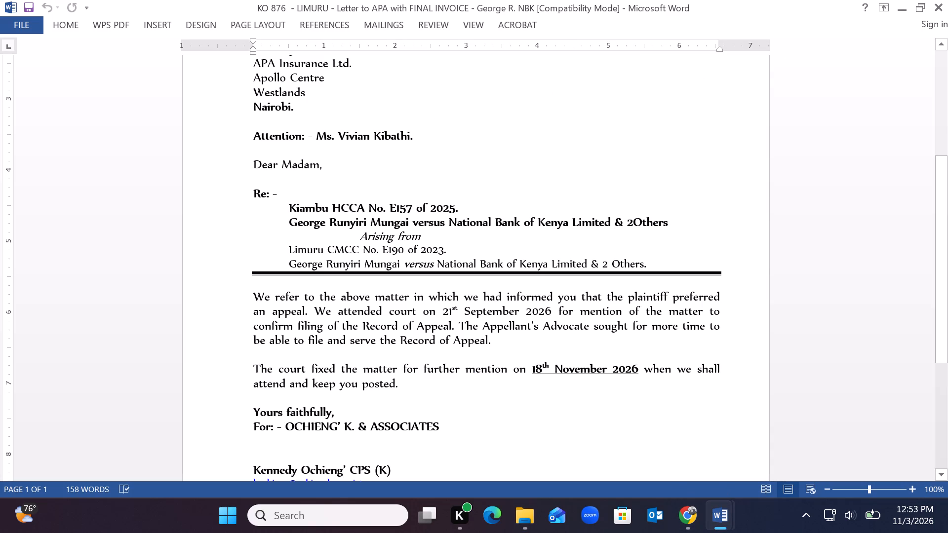
click(543, 464)
scroll(460, 374, up, 3)
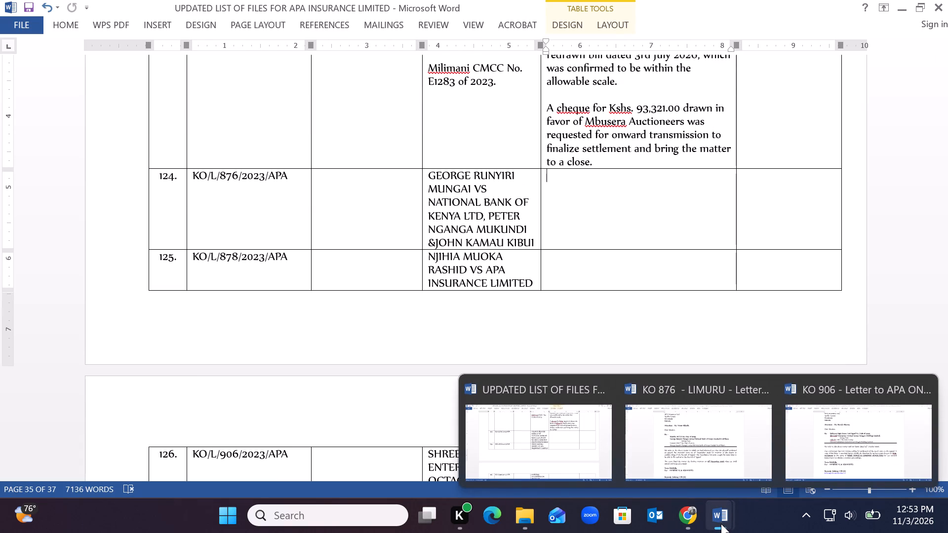
click(711, 470)
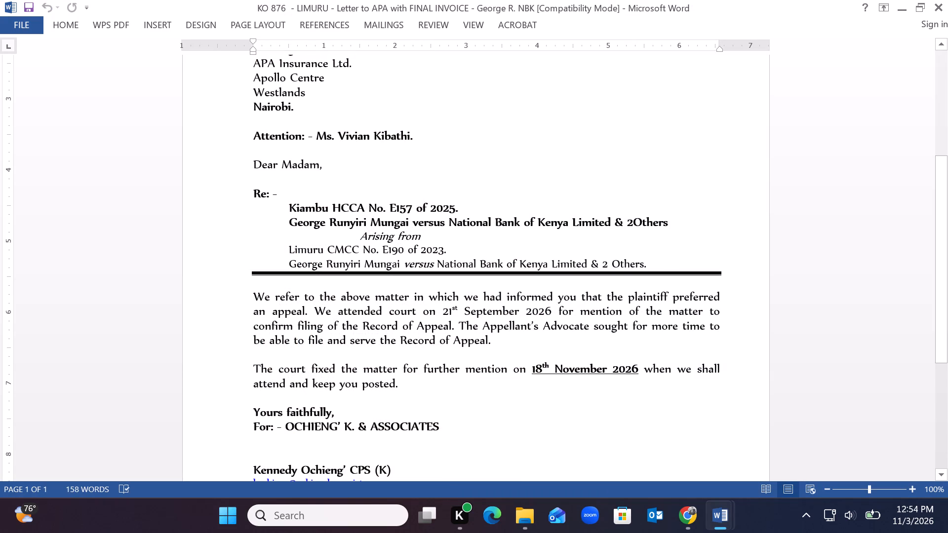
drag(424, 369, 646, 365)
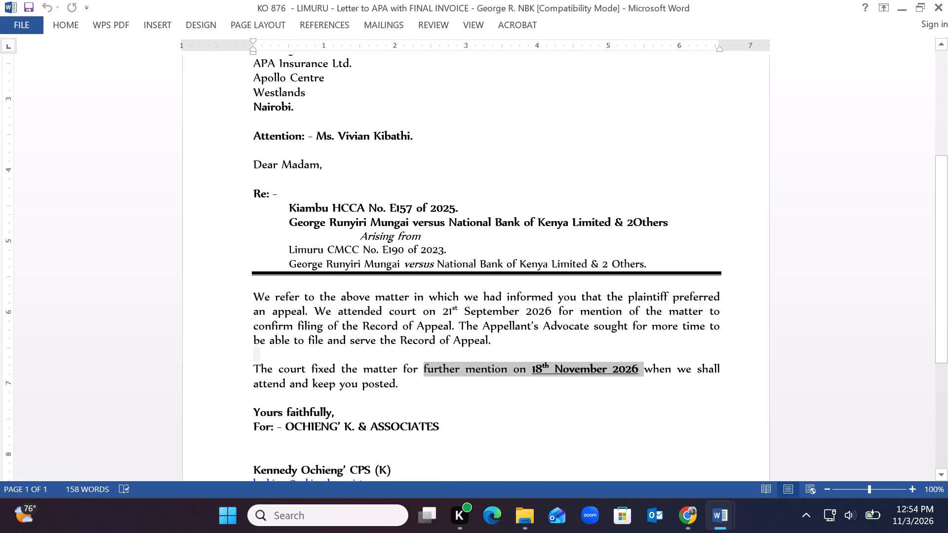
drag(646, 365, 643, 365)
drag(643, 365, 639, 362)
key(ctrl+c)
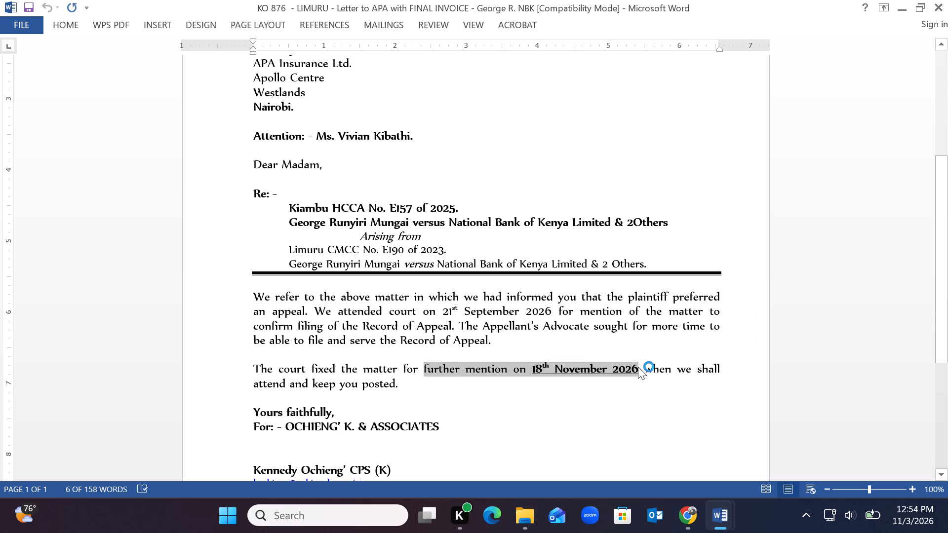
click(536, 457)
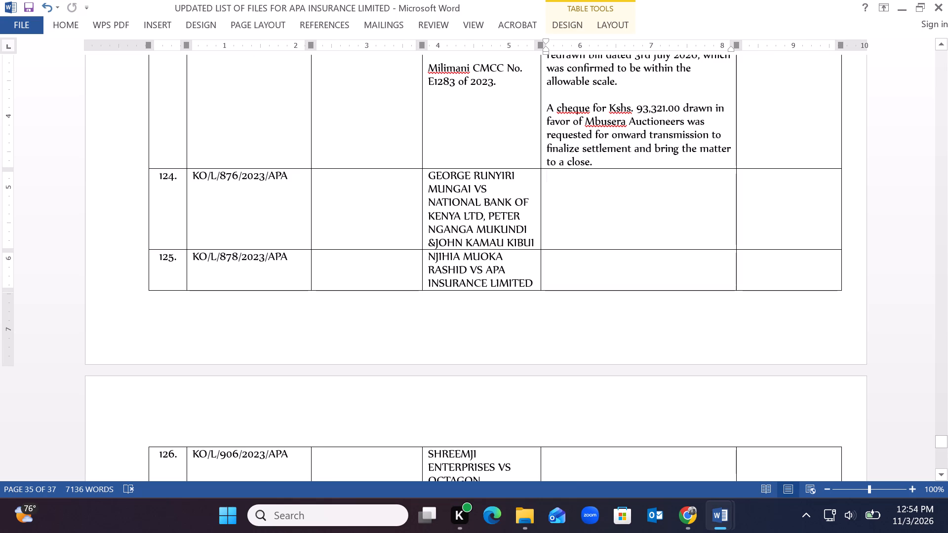
key(ctrl+v)
click(598, 210)
click(642, 242)
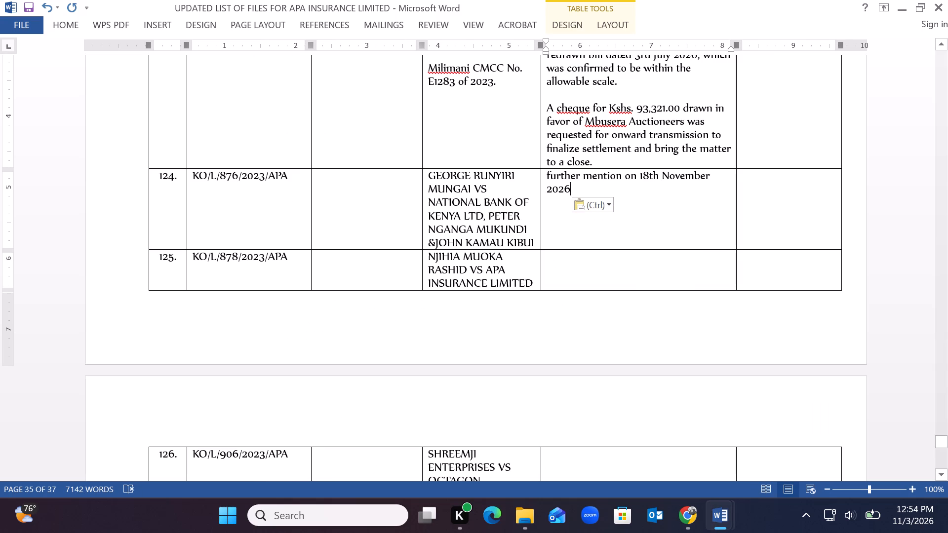
click(539, 242)
key(Return)
key(Return)
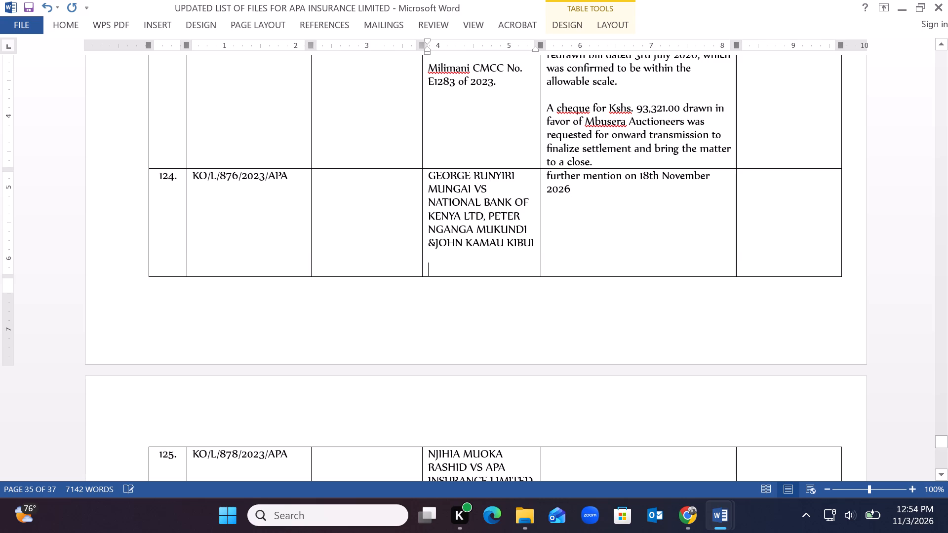
click(678, 445)
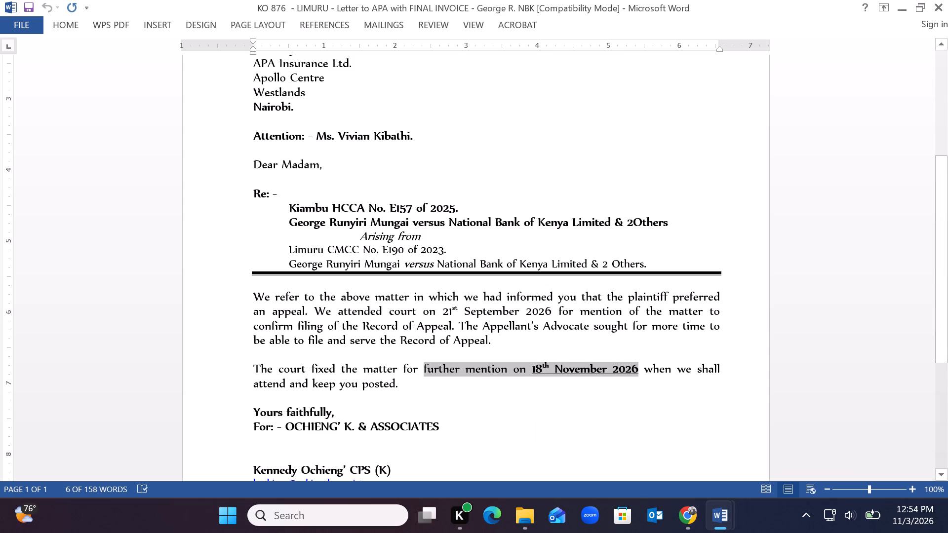
click(520, 340)
drag(289, 207, 407, 205)
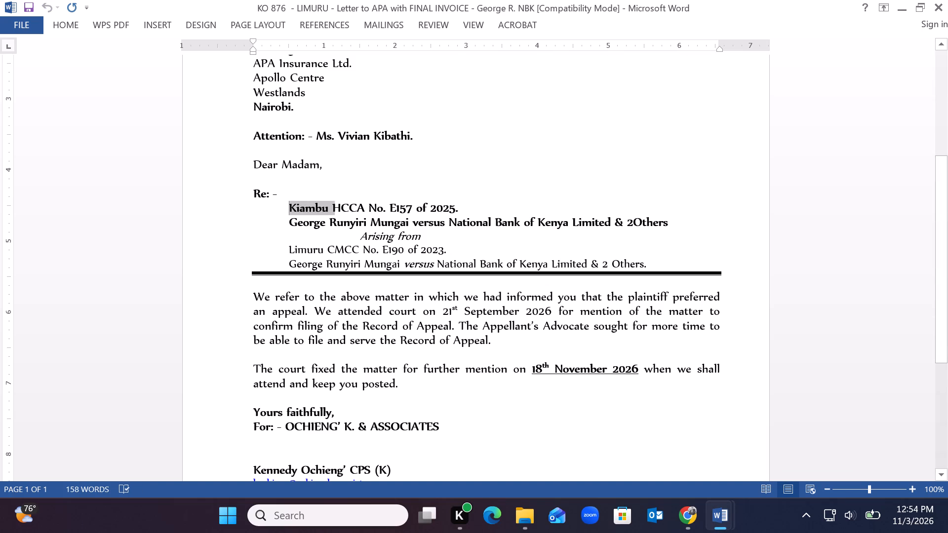
drag(407, 205, 457, 209)
key(ctrl+c)
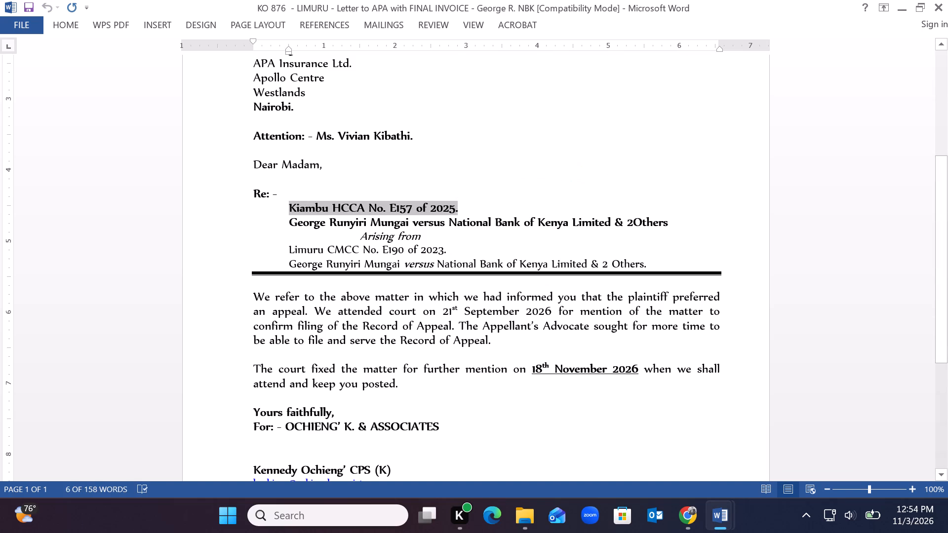
click(561, 438)
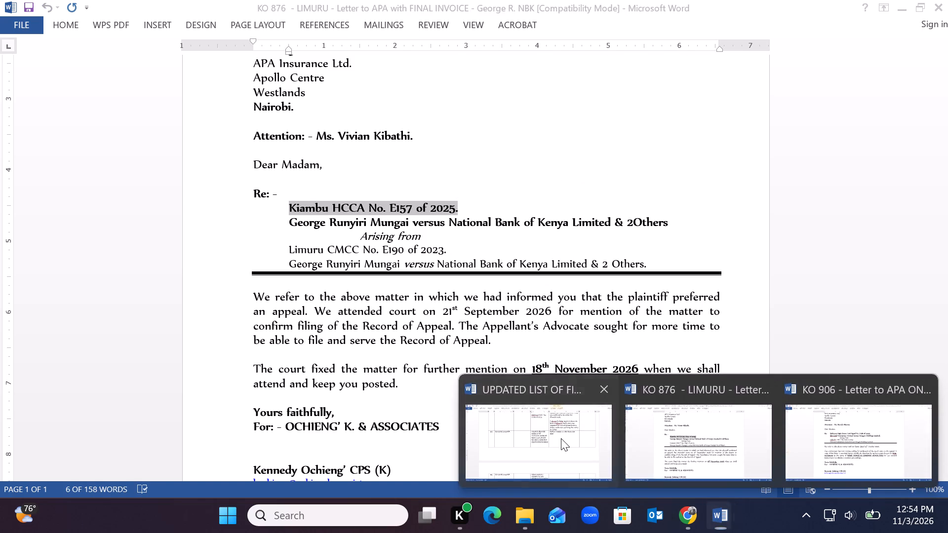
key(ctrl+v)
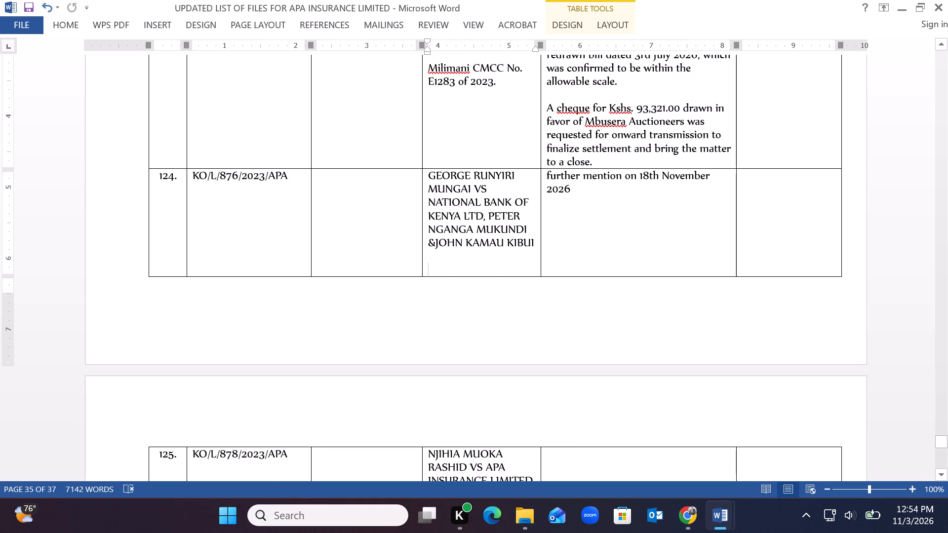
click(513, 304)
click(579, 345)
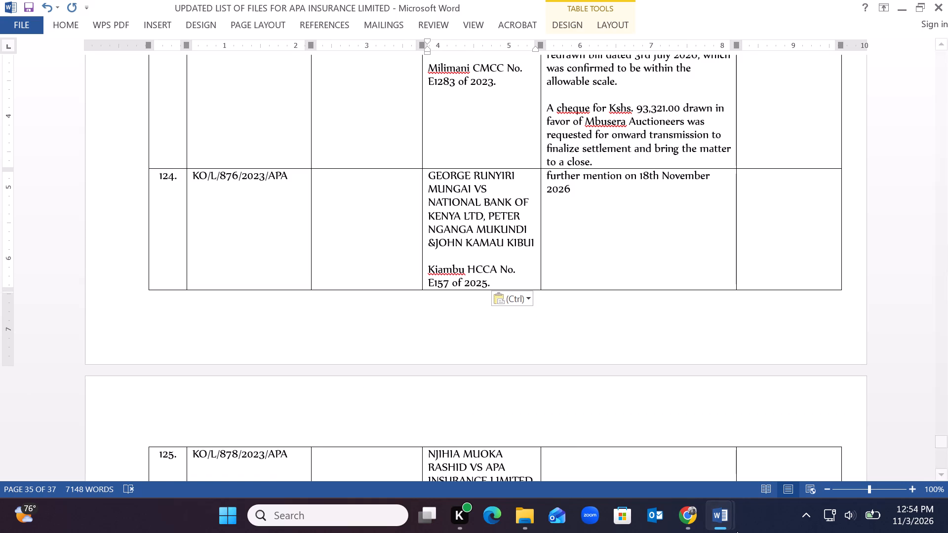
click(690, 468)
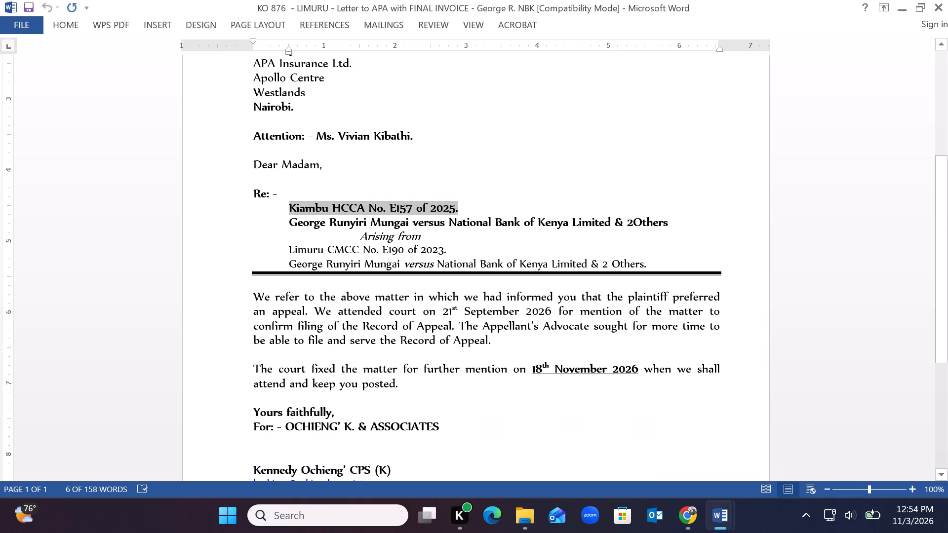
scroll(346, 270, up, 5)
drag(313, 200, 313, 200)
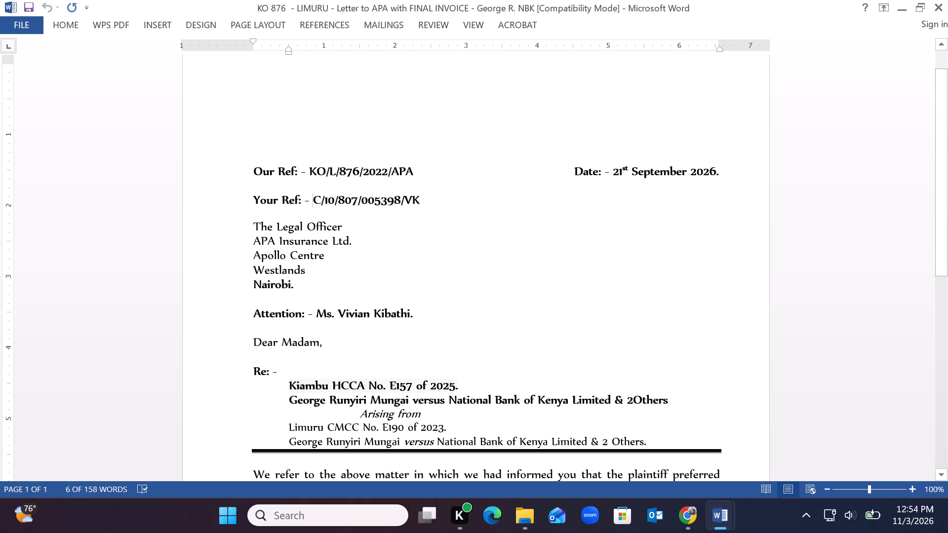
drag(313, 200, 434, 200)
key(ctrl+c)
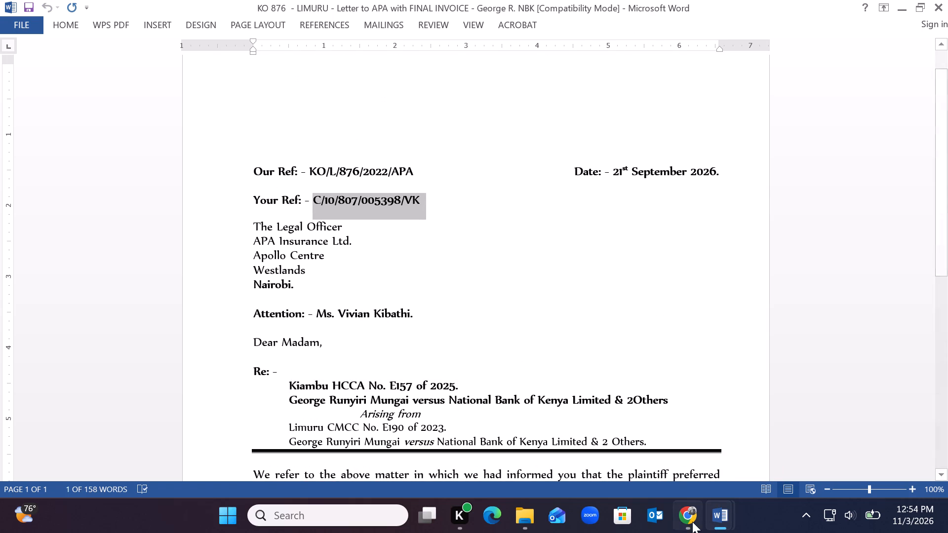
click(536, 431)
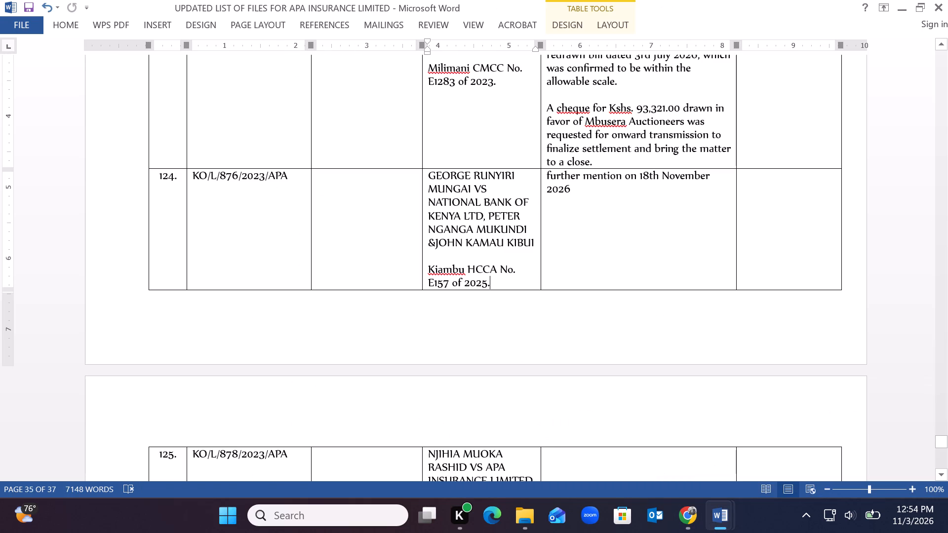
click(345, 204)
key(ctrl+v)
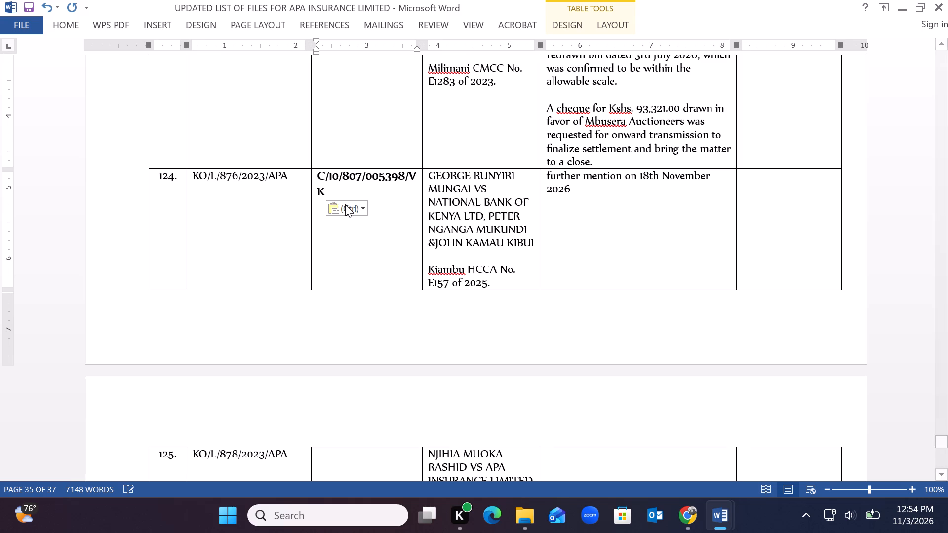
click(355, 206)
click(404, 245)
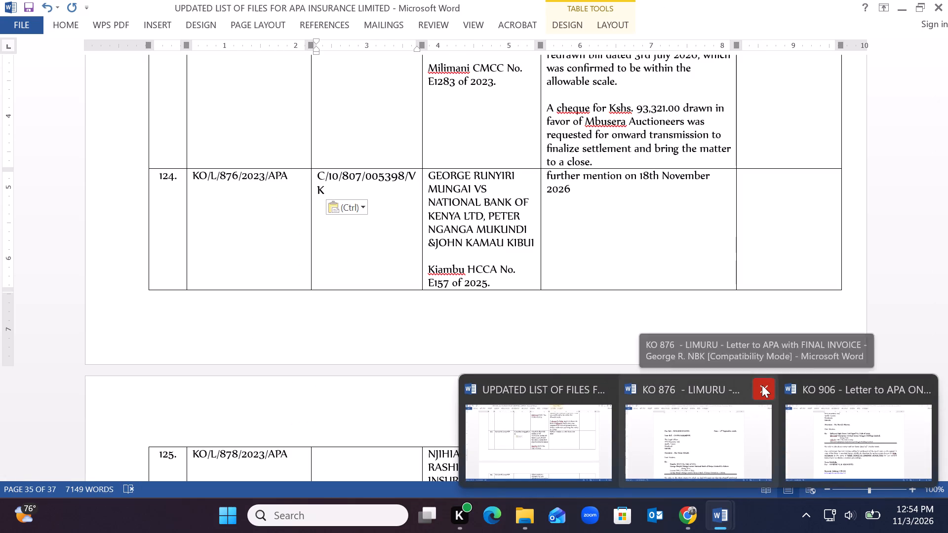
click(762, 385)
click(773, 437)
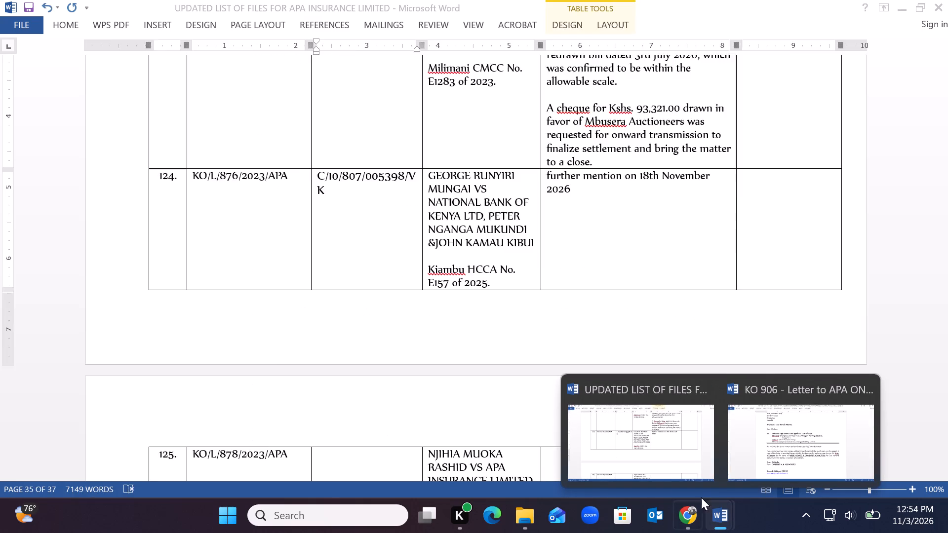
Review entries 125 onward in the file list and the KO 878 and KO 906 search results, and bring up the open KO 906 letter.
click(625, 455)
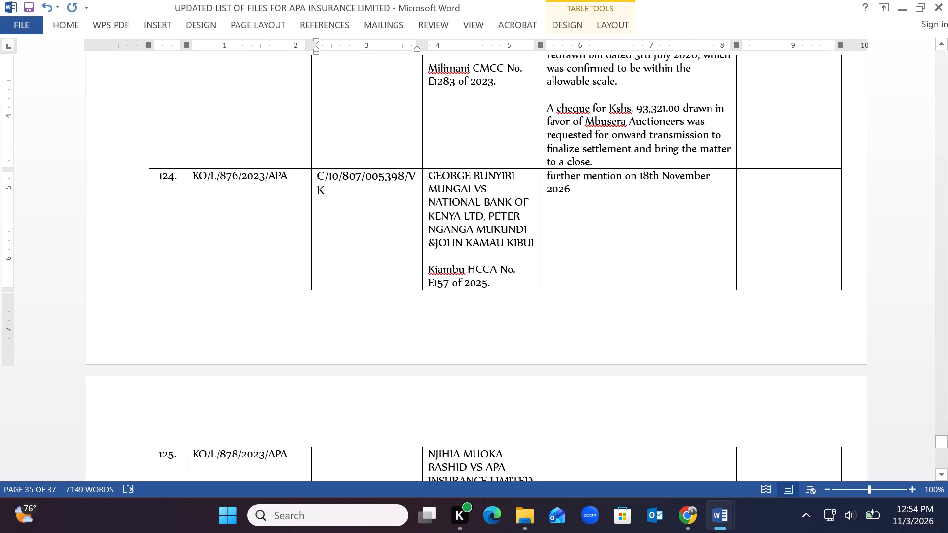
scroll(373, 326, down, 4)
scroll(373, 327, up, 4)
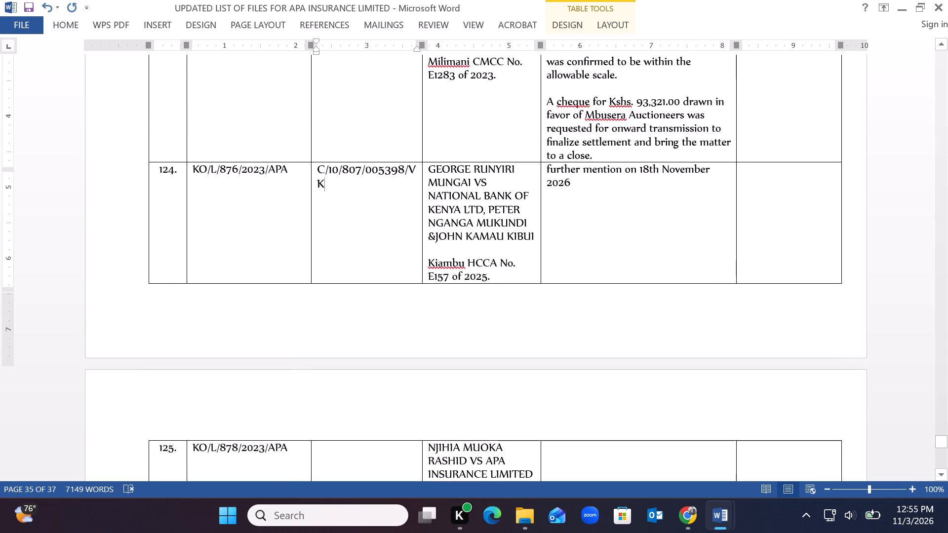
scroll(373, 327, down, 5)
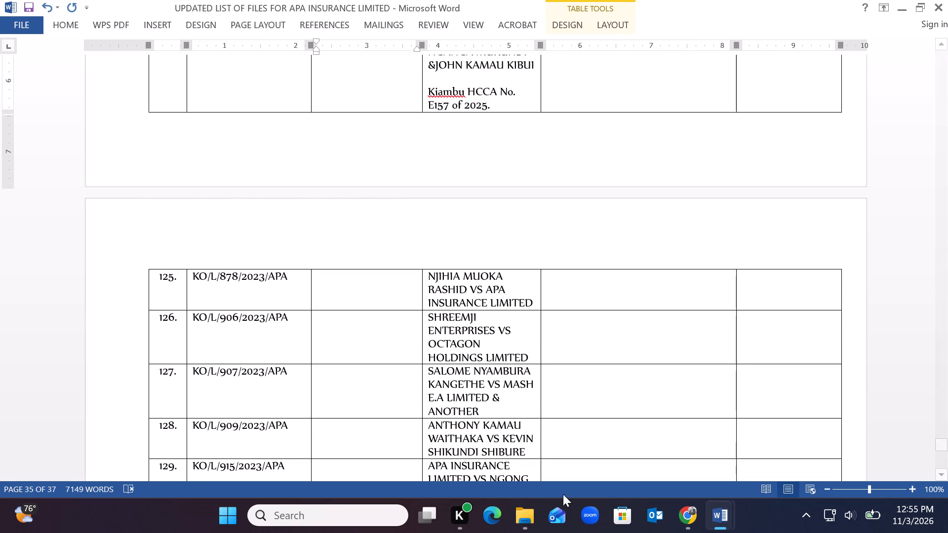
click(522, 520)
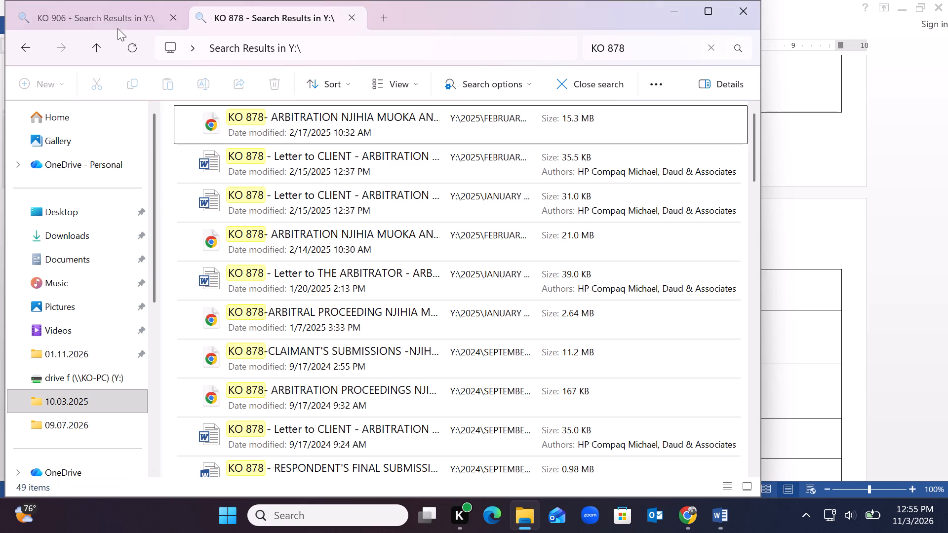
click(62, 12)
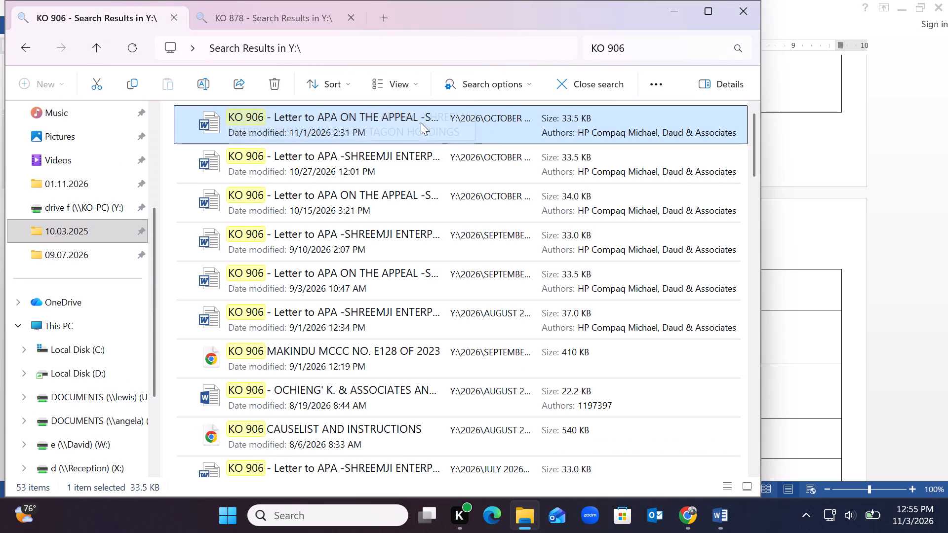
click(762, 434)
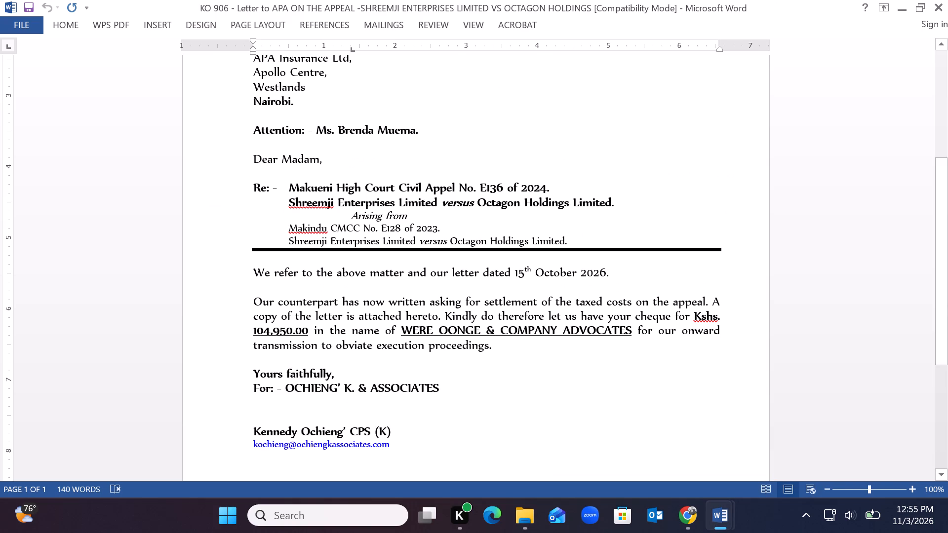
Return to entry 125 in the file list, read the newest KO 878 arbitration letter to the client, and close it.
click(634, 469)
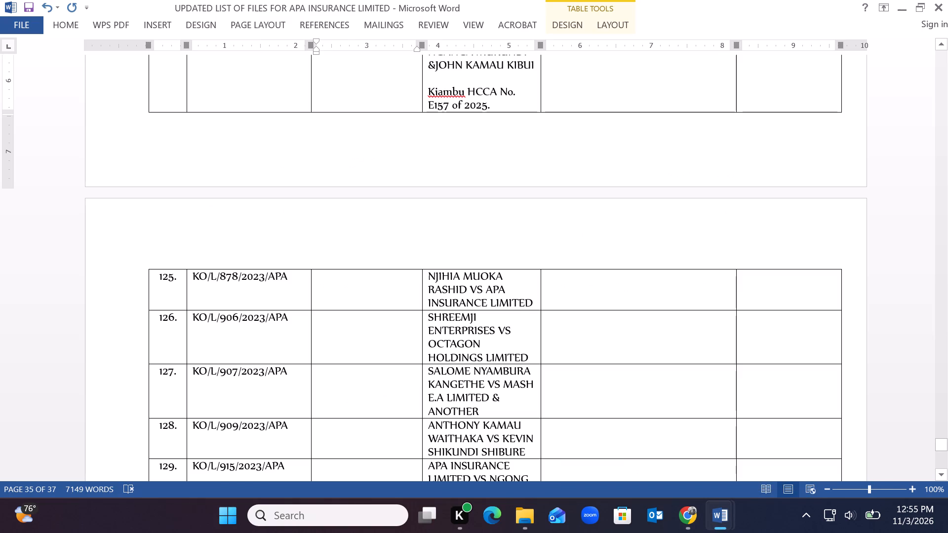
scroll(463, 359, up, 5)
scroll(463, 360, down, 3)
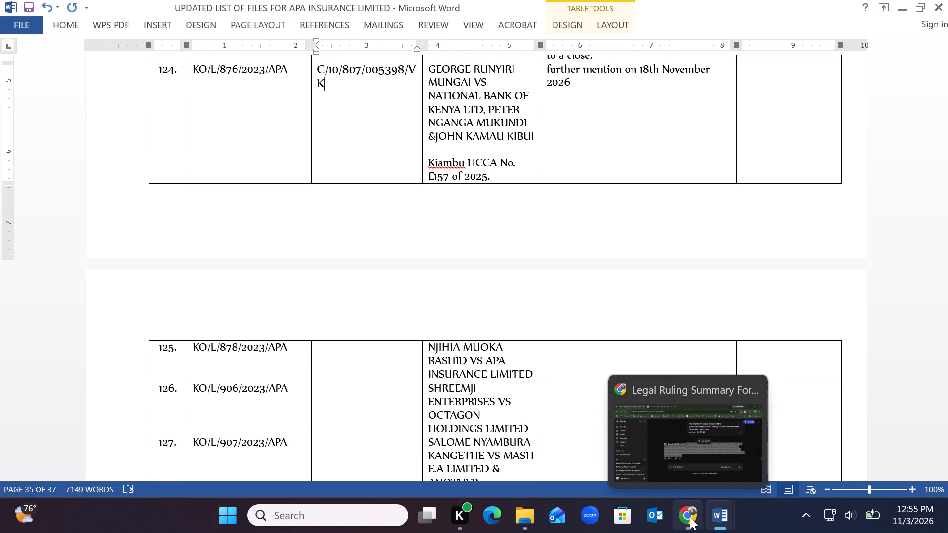
click(524, 514)
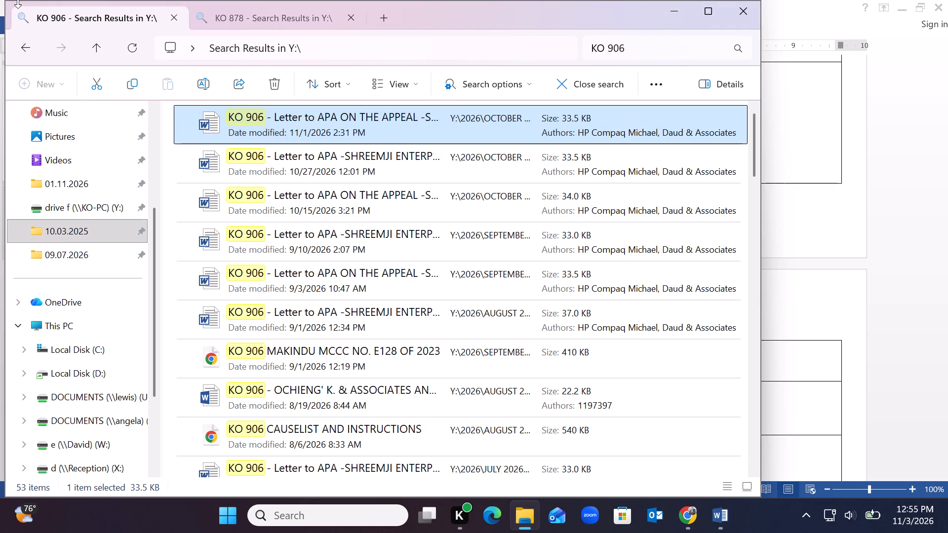
click(200, 0)
click(234, 12)
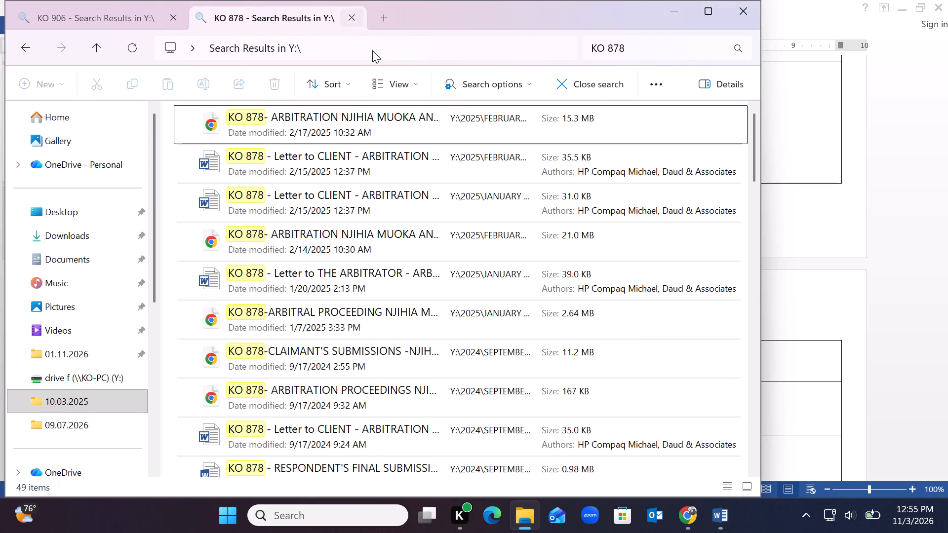
double_click(353, 164)
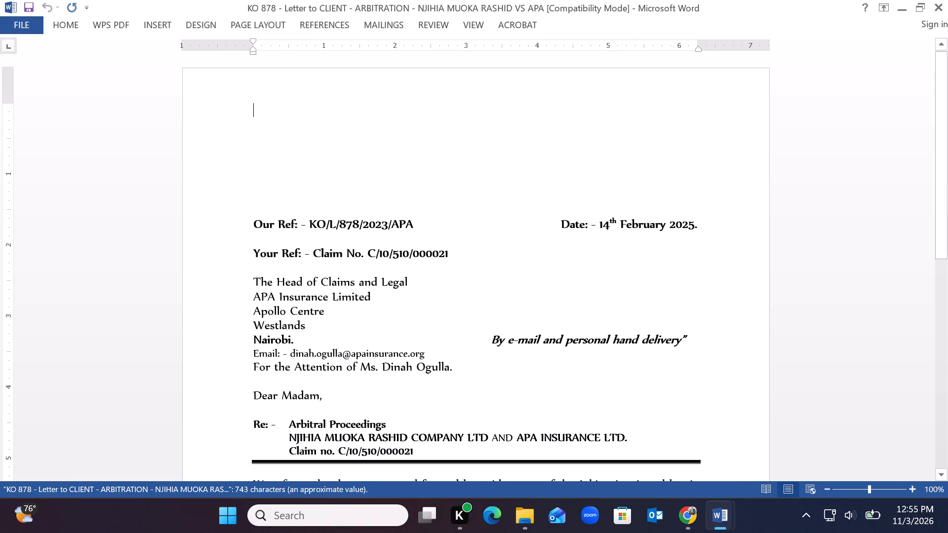
scroll(542, 212, down, 5)
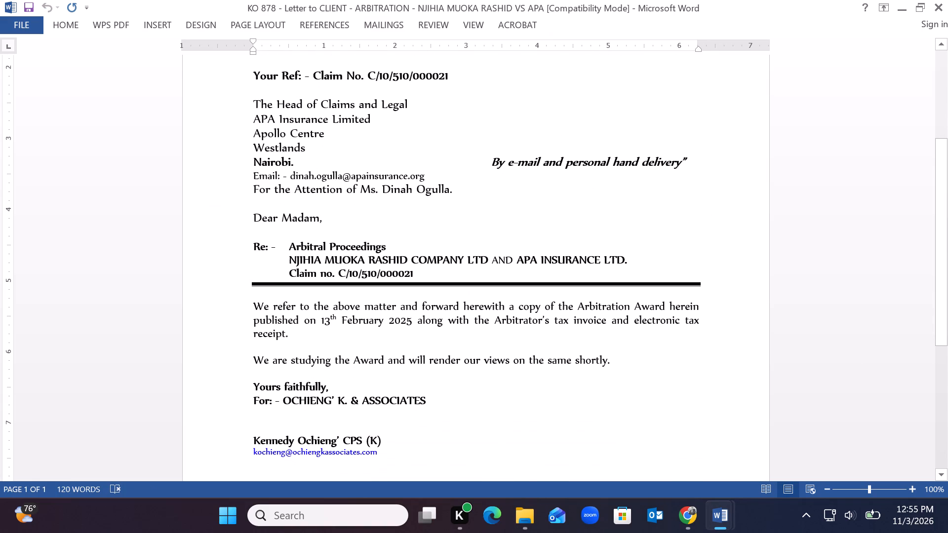
scroll(487, 265, down, 9)
scroll(484, 272, up, 4)
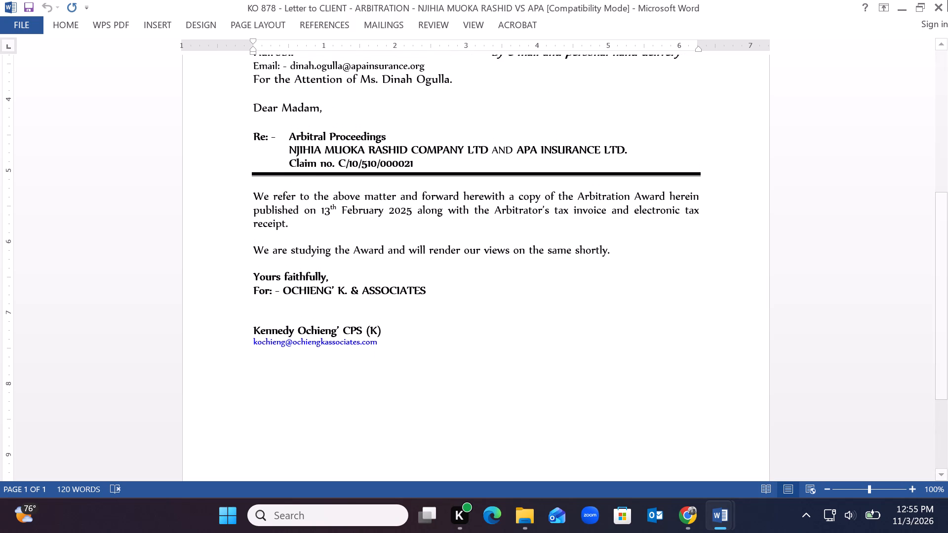
click(945, 0)
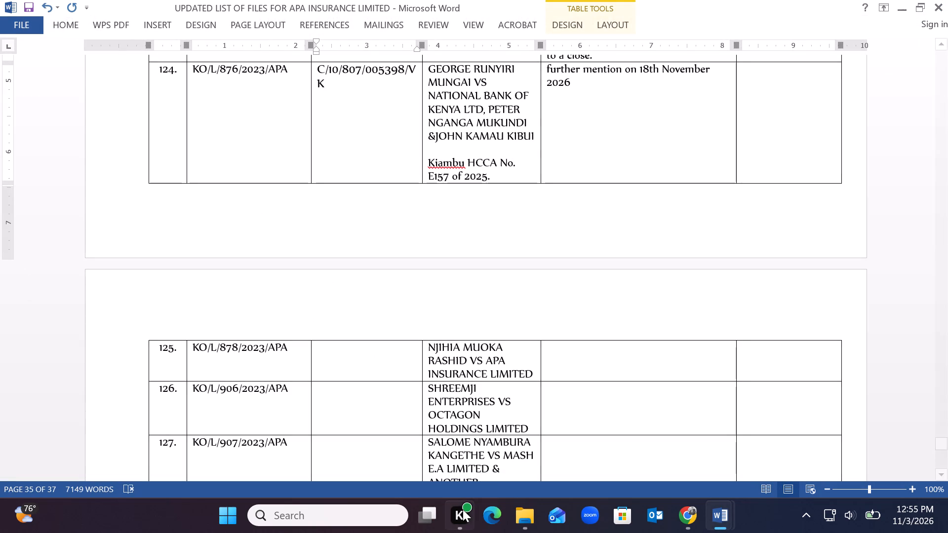
Open the compressed KO 878 arbitration award PDF, read through its opening pages, and close it.
click(529, 522)
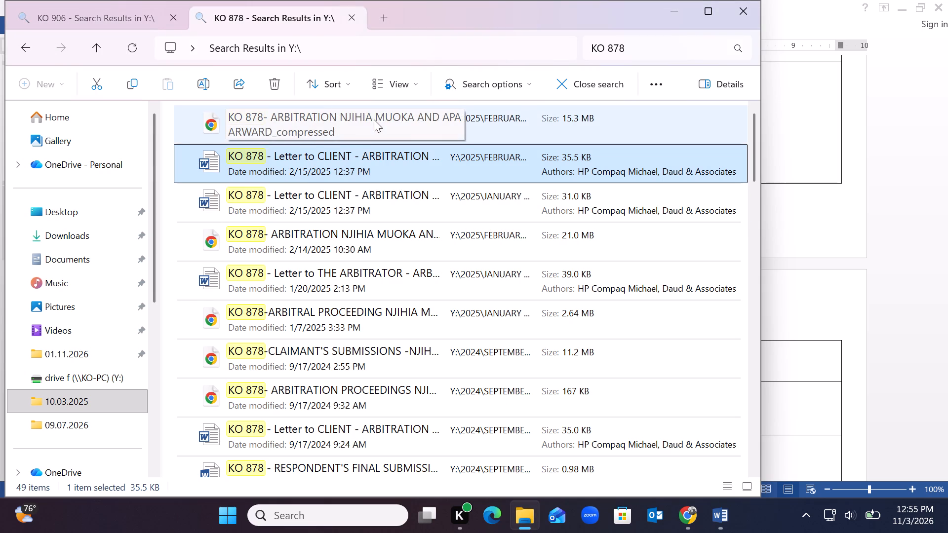
double_click(465, 125)
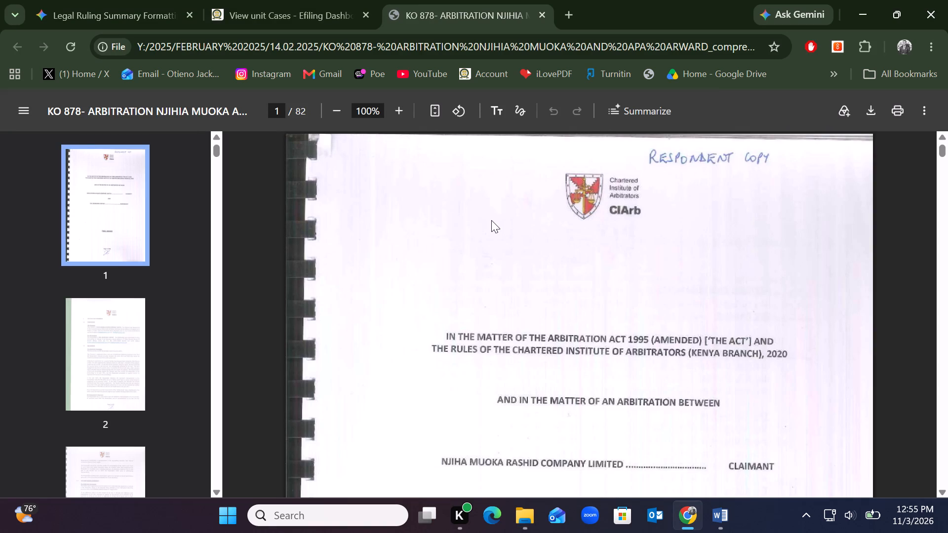
scroll(477, 238, down, 11)
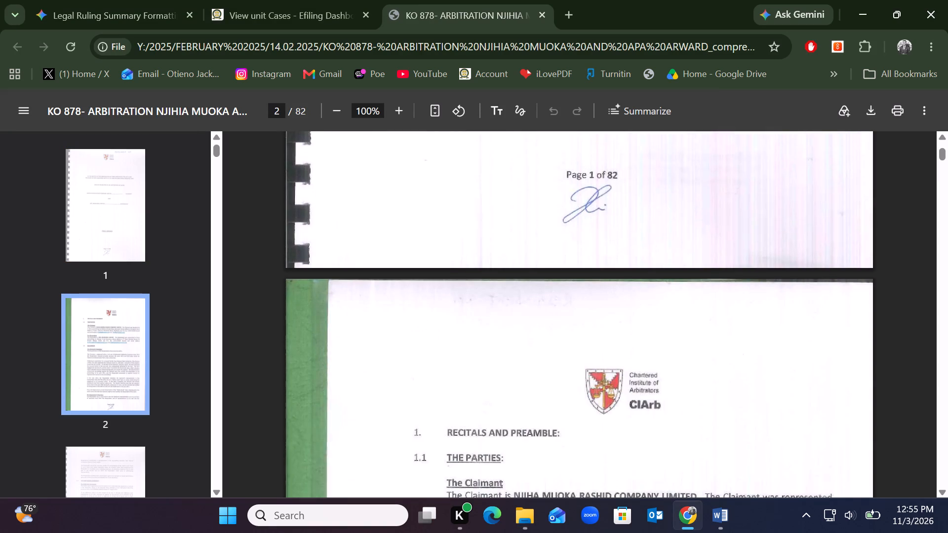
scroll(474, 237, up, 7)
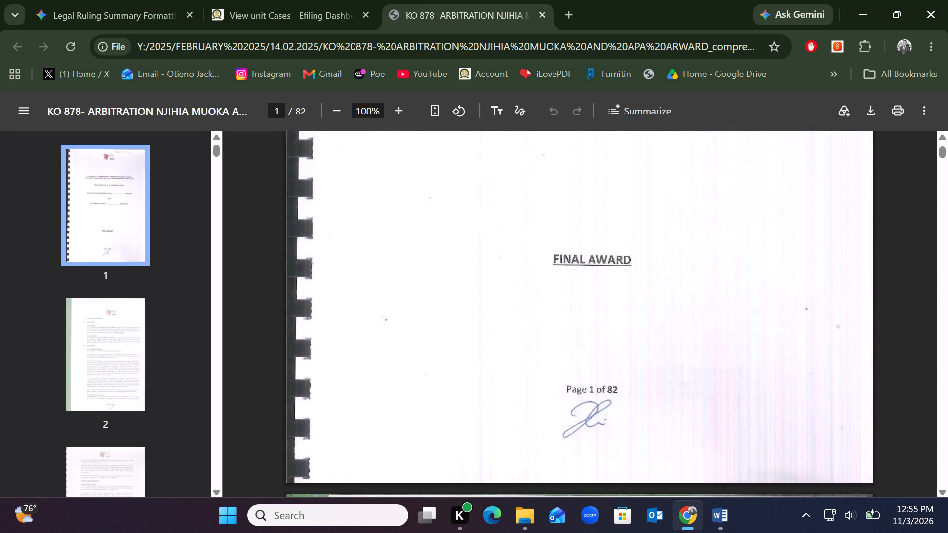
scroll(474, 237, up, 5)
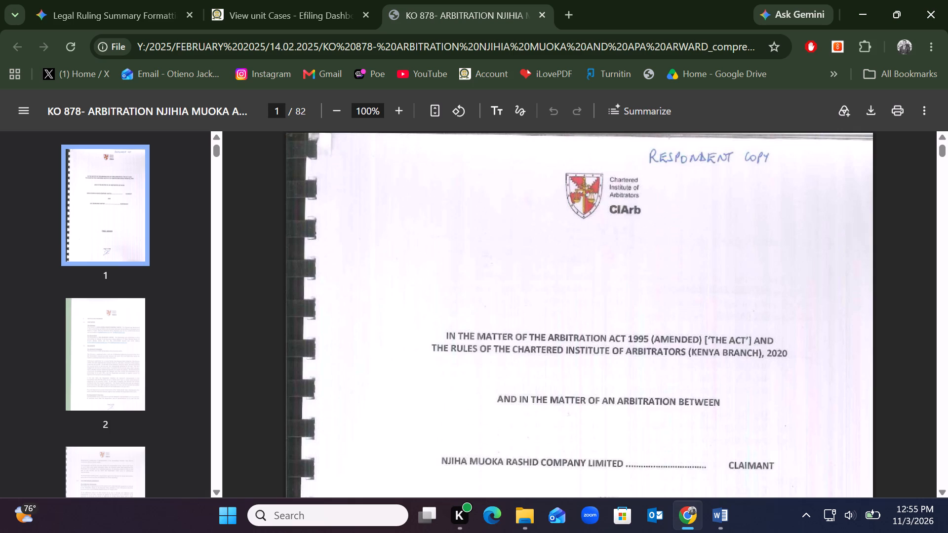
scroll(472, 243, down, 14)
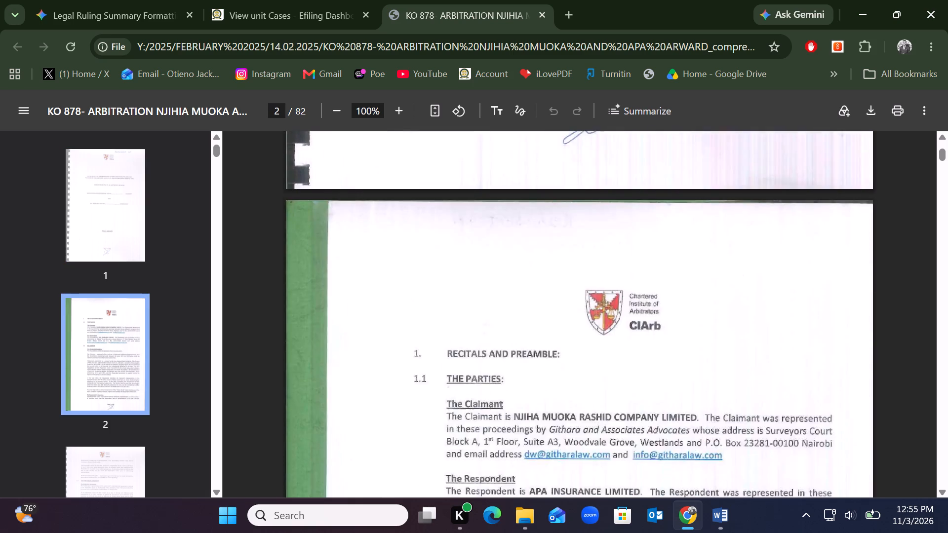
scroll(466, 254, down, 20)
scroll(466, 254, down, 12)
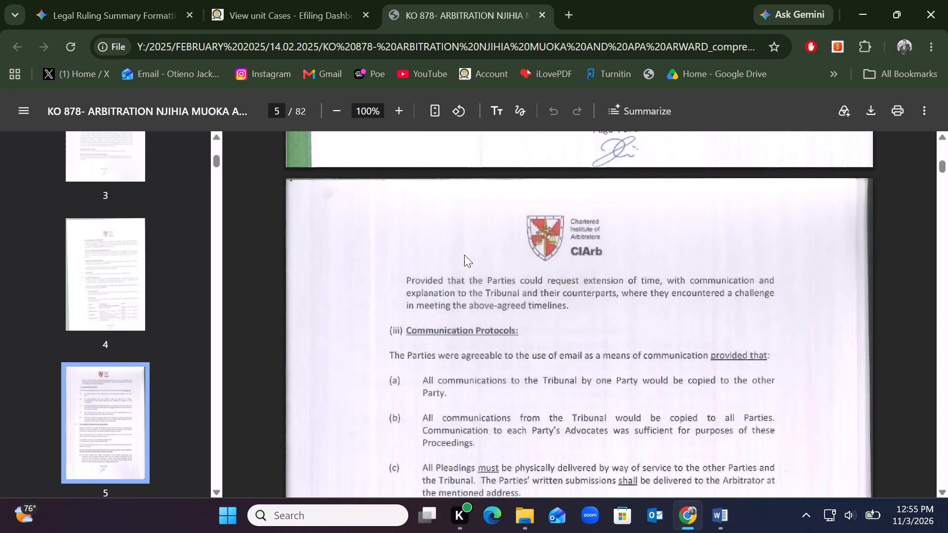
scroll(464, 255, down, 12)
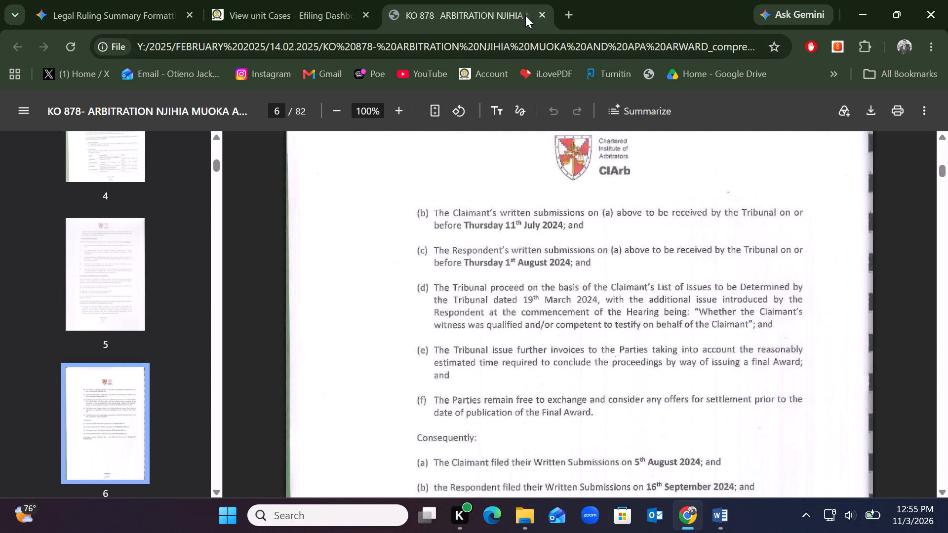
click(545, 14)
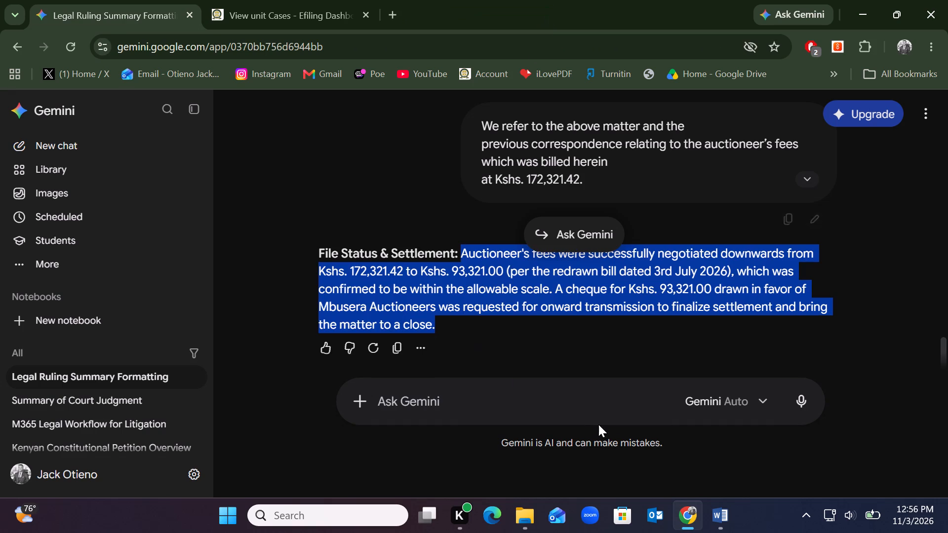
Read the KO 878 arbitration letter to the client stored in the January 2025 folder, and close it.
click(520, 518)
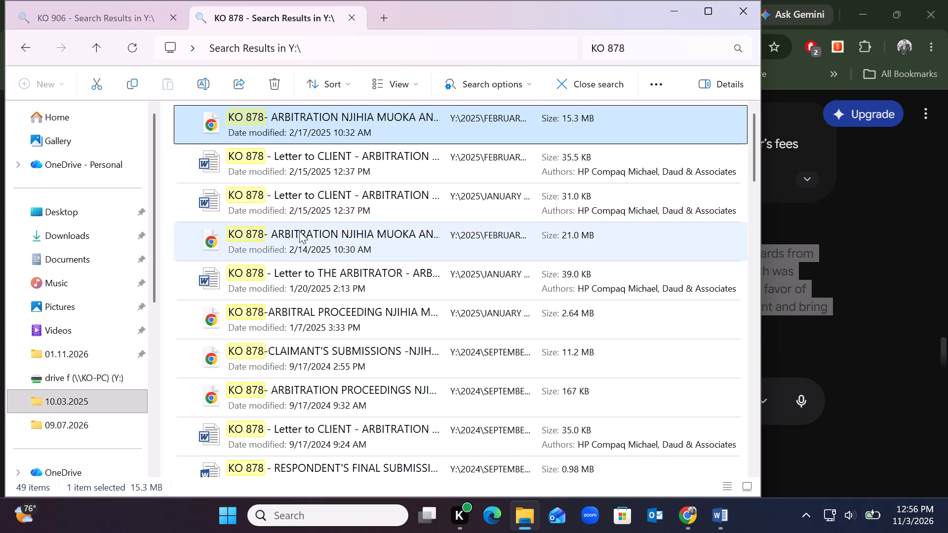
double_click(354, 206)
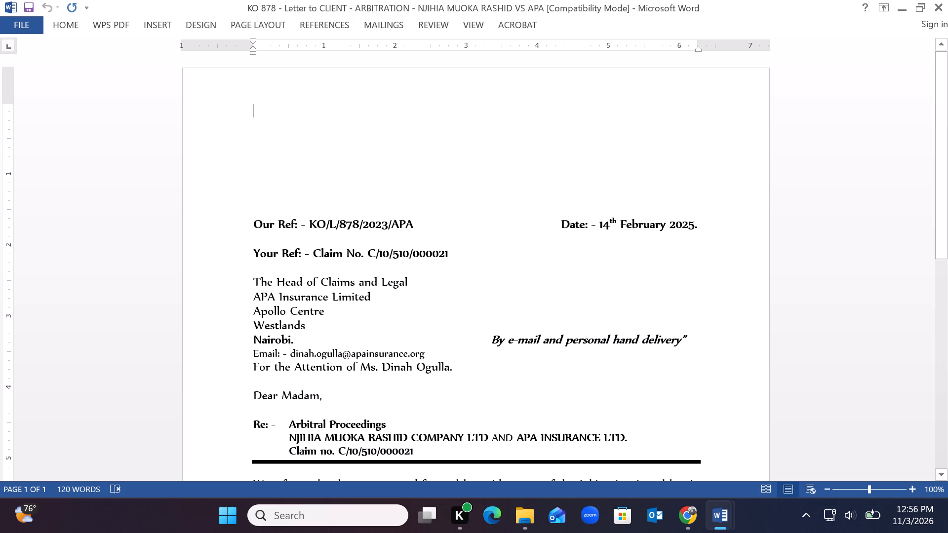
scroll(470, 251, down, 5)
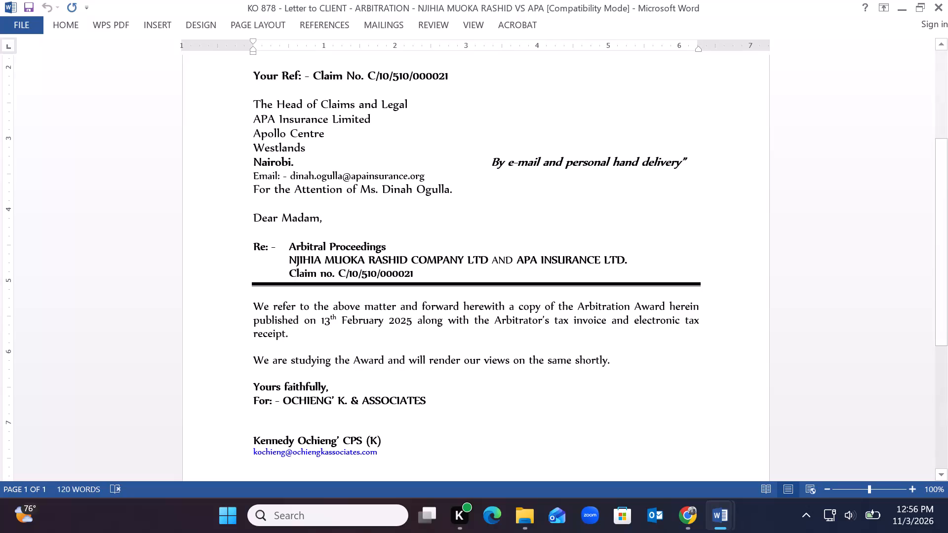
scroll(466, 261, down, 16)
scroll(461, 262, up, 5)
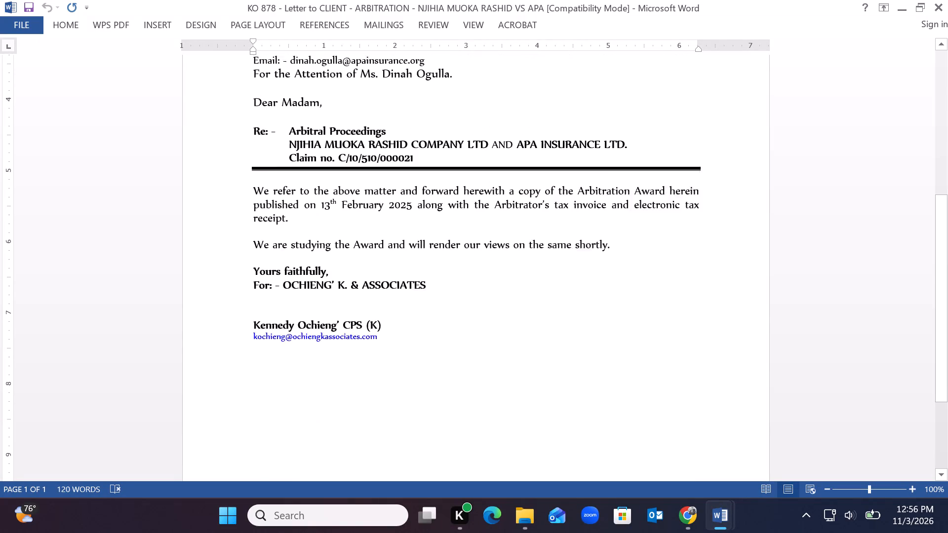
scroll(461, 262, up, 8)
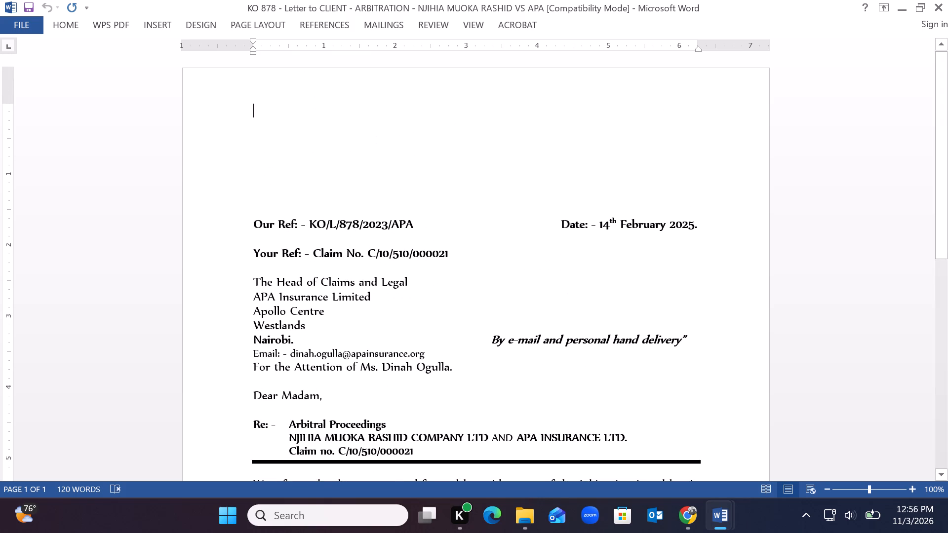
click(939, 1)
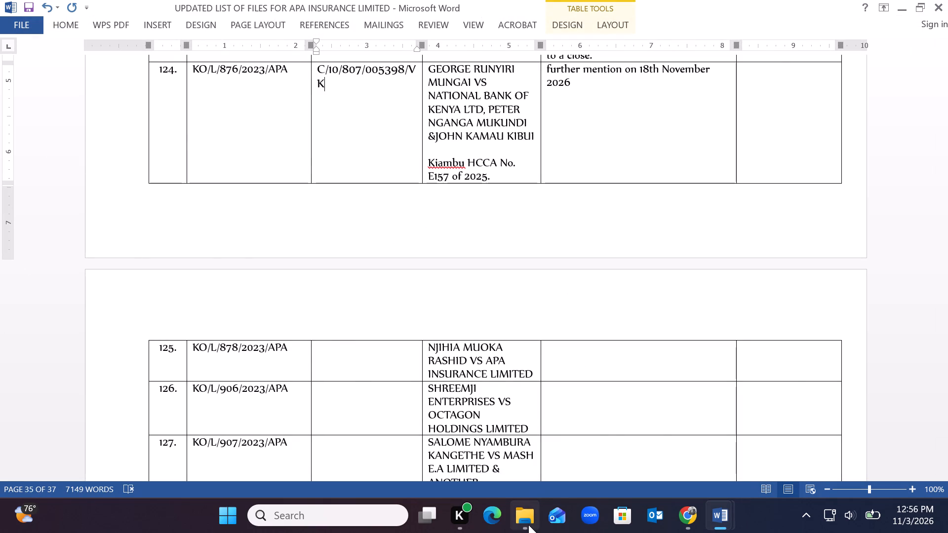
Open the full-size KO 878 arbitration award PDF from the search results and read its opening pages on the parties, procedure and claimant's case.
click(528, 525)
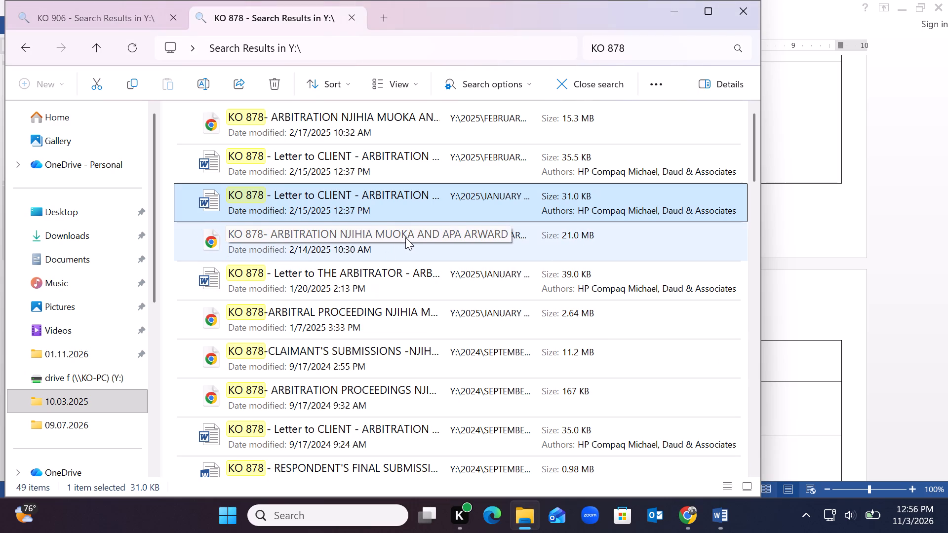
double_click(392, 243)
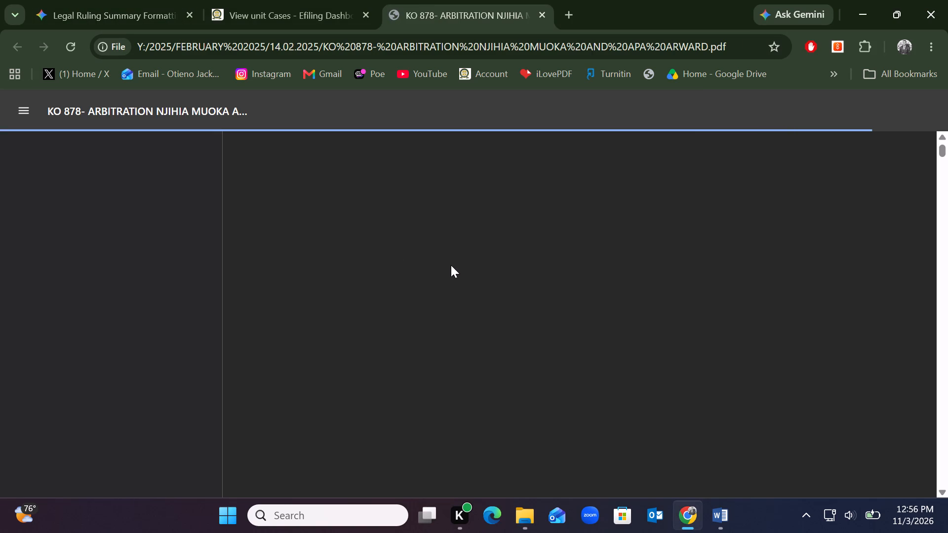
scroll(449, 271, down, 5)
scroll(446, 274, down, 16)
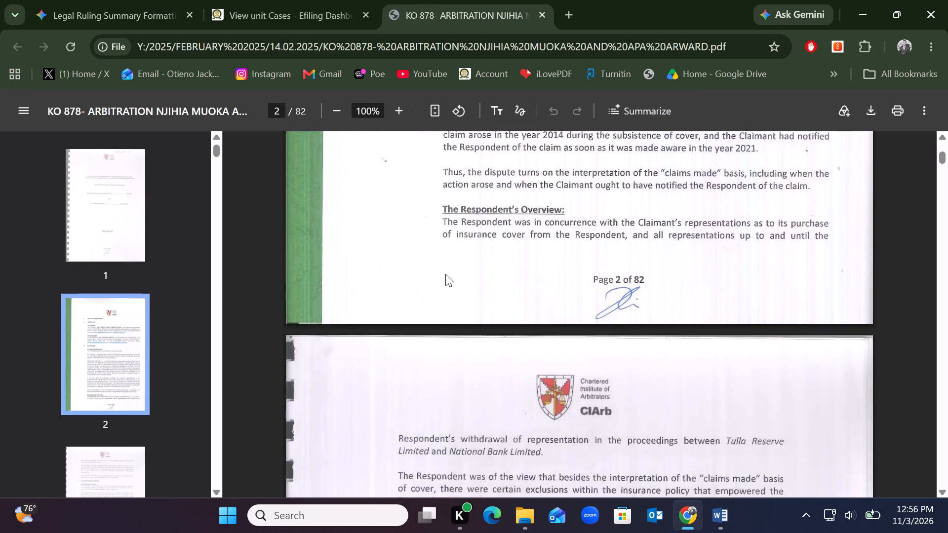
scroll(445, 274, down, 17)
scroll(442, 272, down, 5)
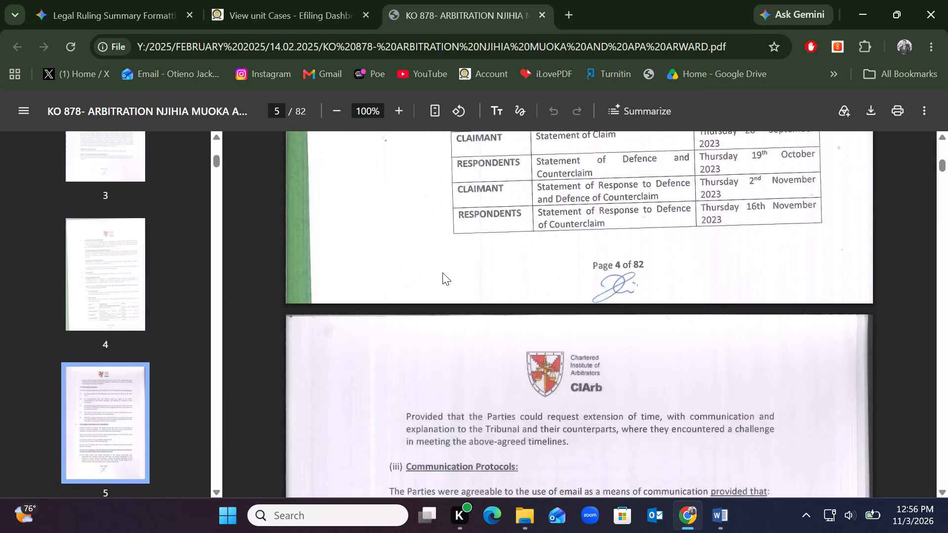
scroll(442, 272, down, 13)
scroll(441, 276, down, 10)
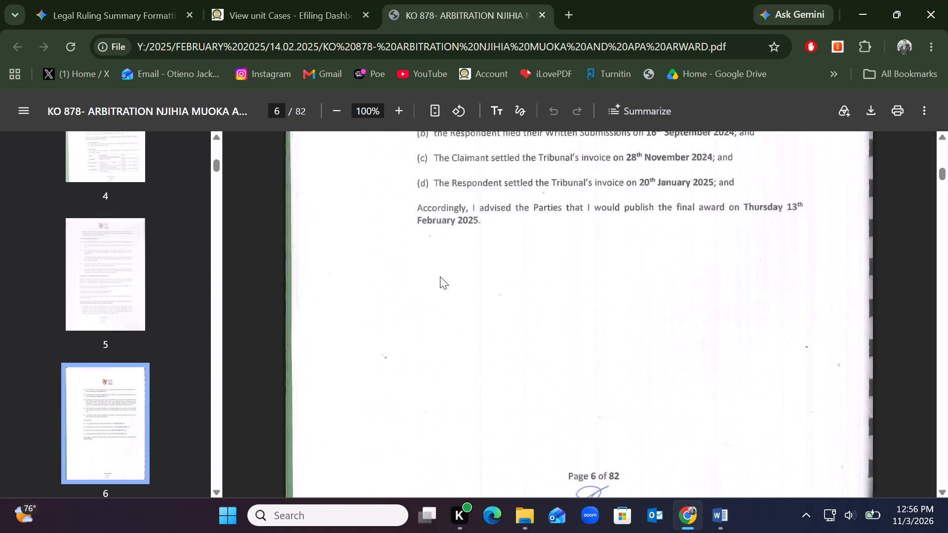
scroll(439, 276, down, 18)
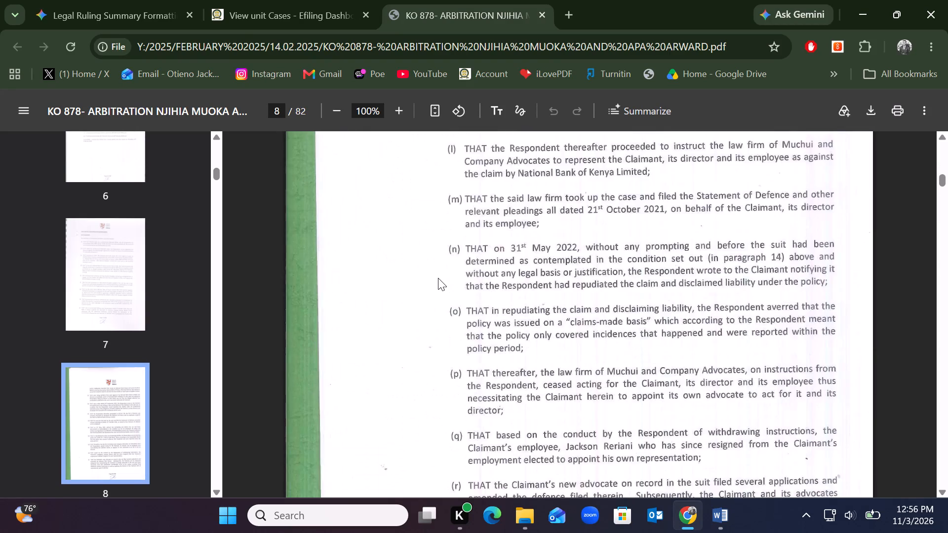
scroll(438, 278, down, 14)
scroll(436, 280, down, 14)
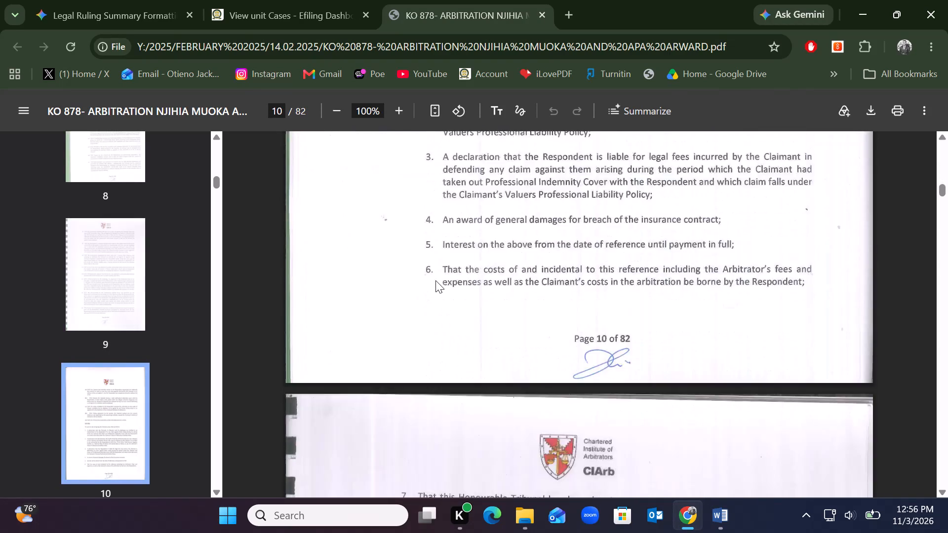
scroll(435, 280, down, 20)
scroll(435, 280, down, 6)
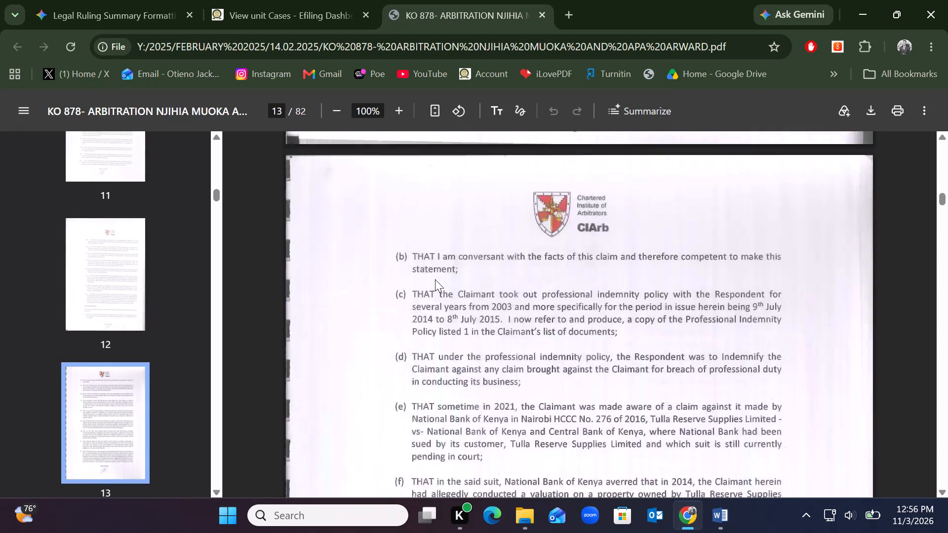
scroll(435, 279, down, 12)
drag(946, 202, 946, 207)
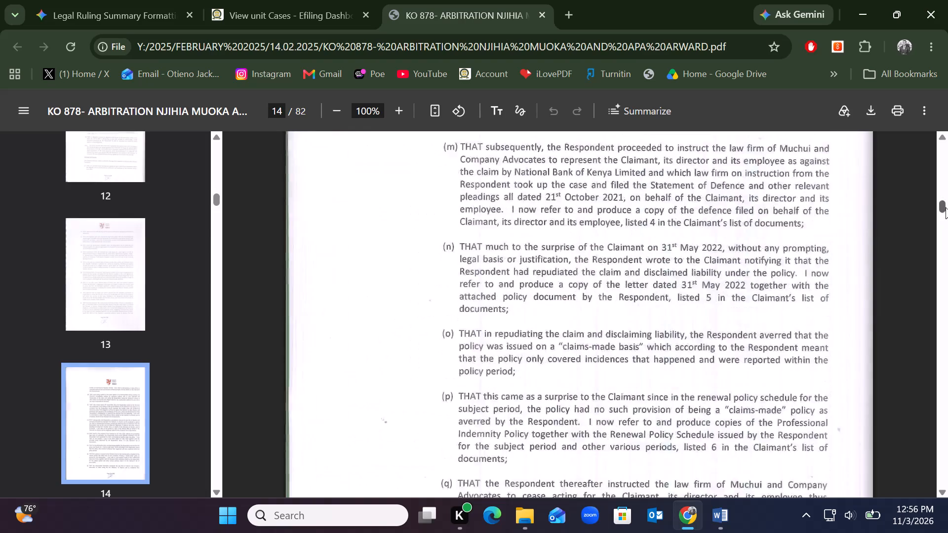
drag(946, 207, 947, 299)
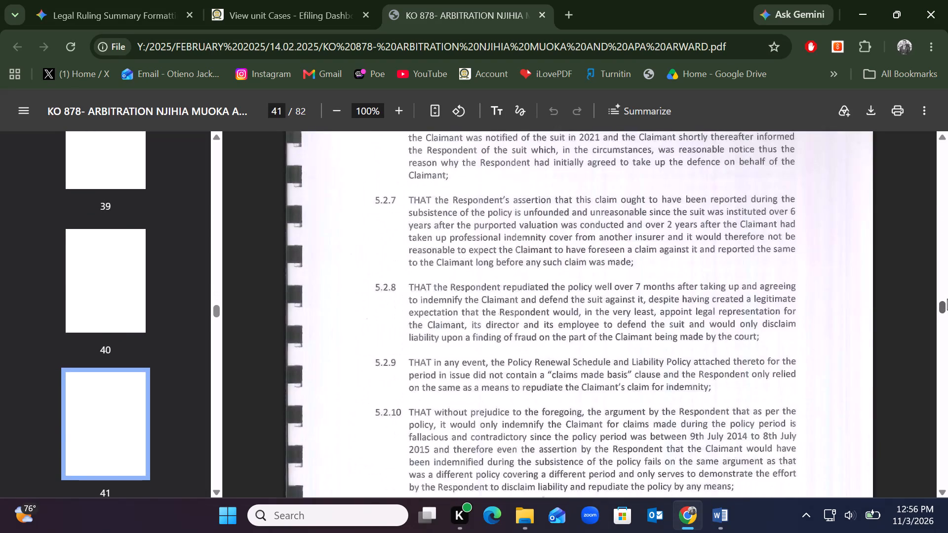
drag(947, 299, 947, 394)
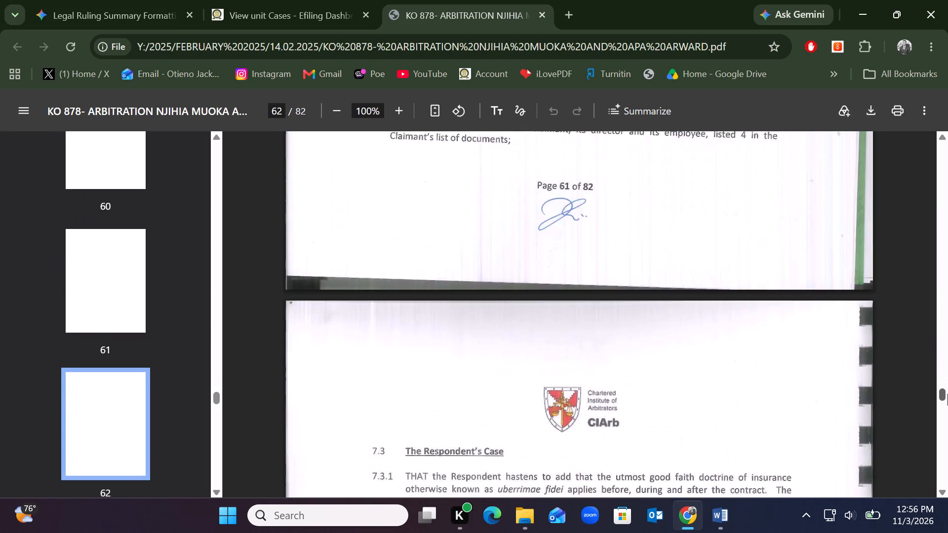
drag(947, 394, 947, 488)
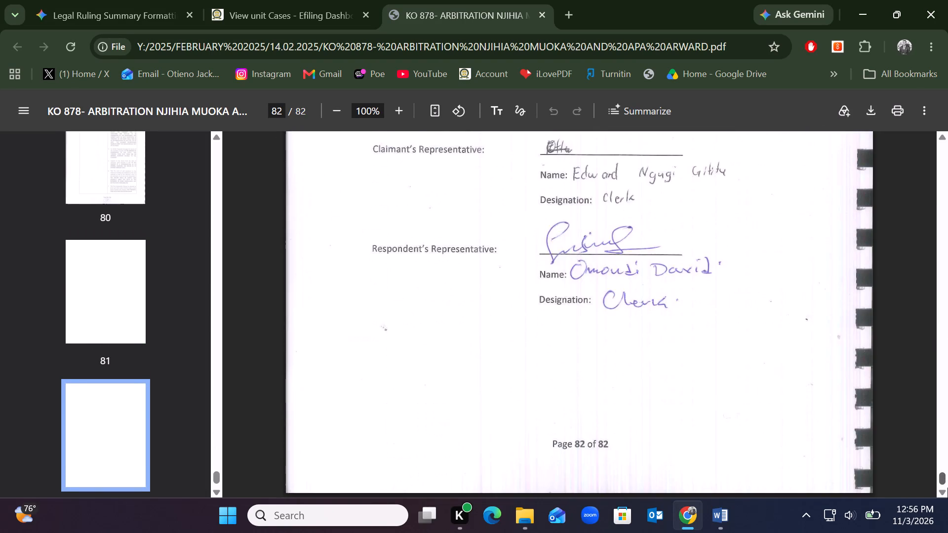
drag(947, 488, 947, 487)
scroll(546, 300, up, 3)
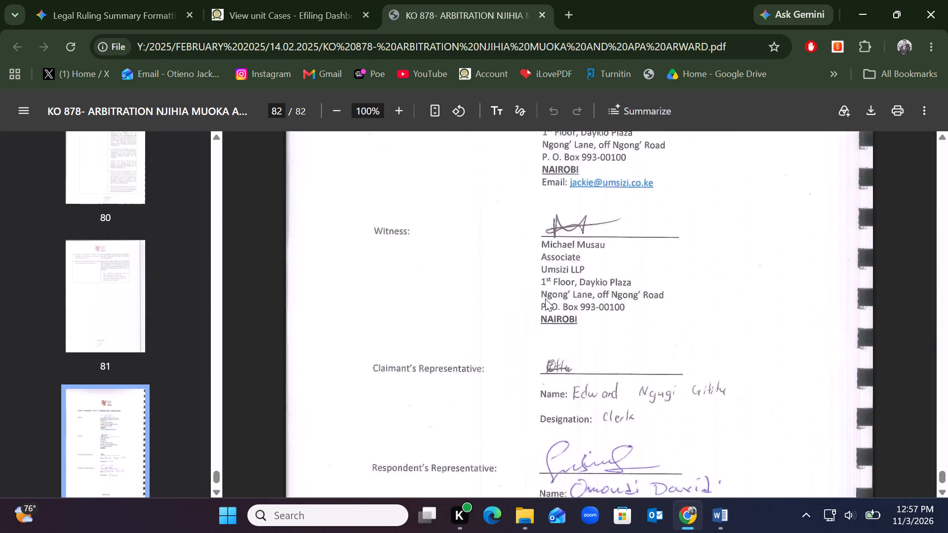
scroll(545, 299, up, 5)
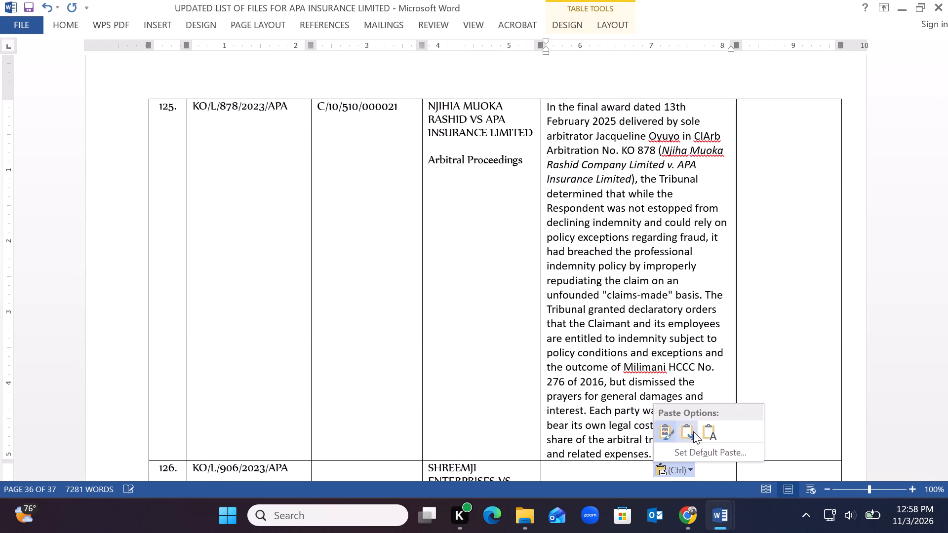
click(693, 431)
Delete the CIArb arbitration number and bracketed case name from entry 125's opening status sentence, leaving a comma after the arbitrator's name.
scroll(607, 367, up, 1)
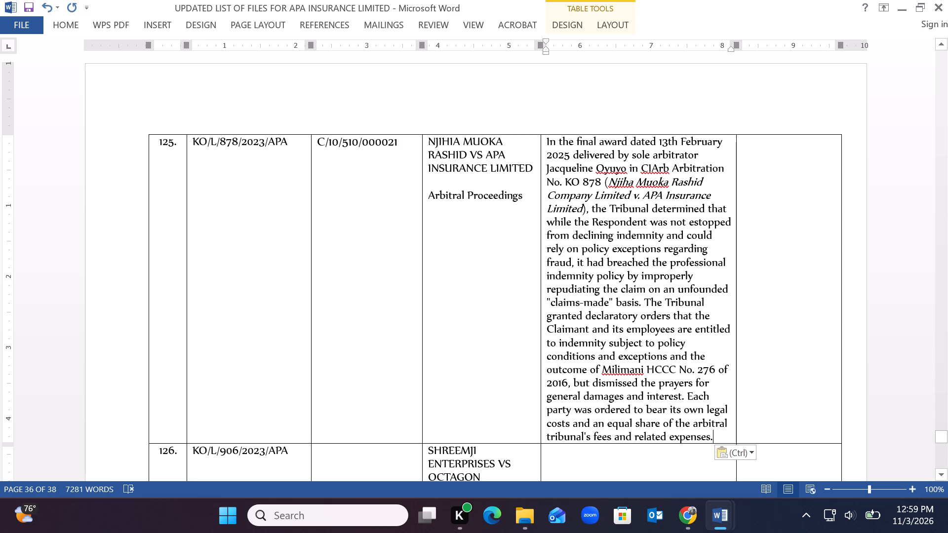
drag(591, 213, 589, 200)
drag(589, 200, 630, 177)
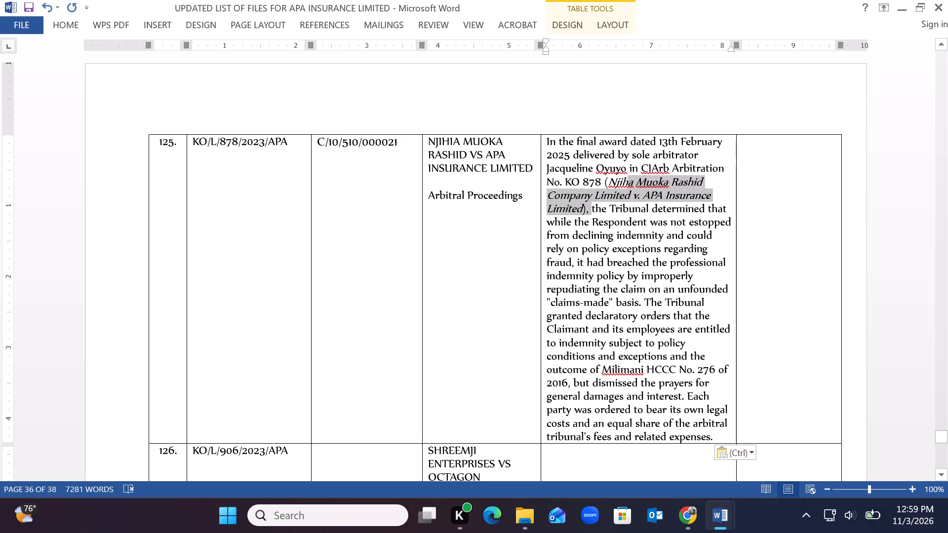
drag(630, 177, 650, 177)
drag(650, 177, 629, 172)
key(BackSpace)
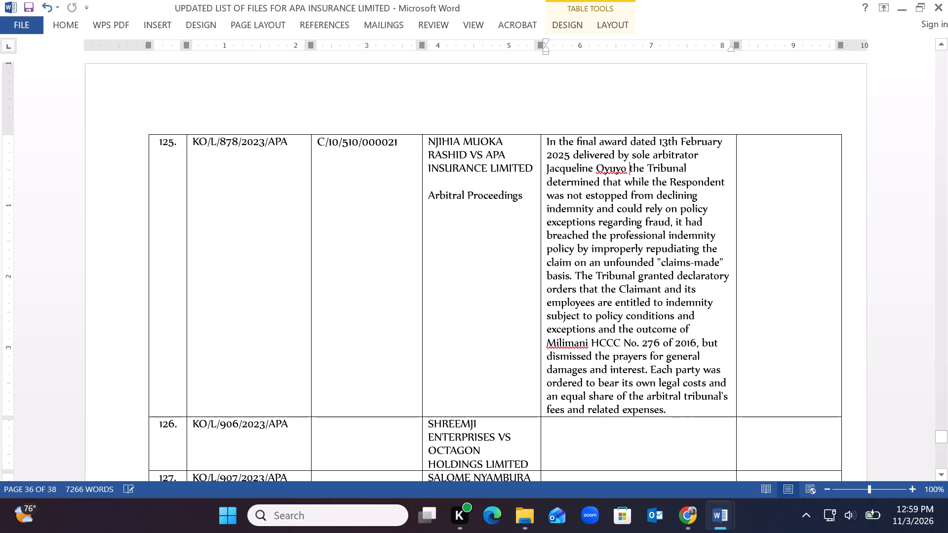
key(BackSpace)
text(,)
key(space)
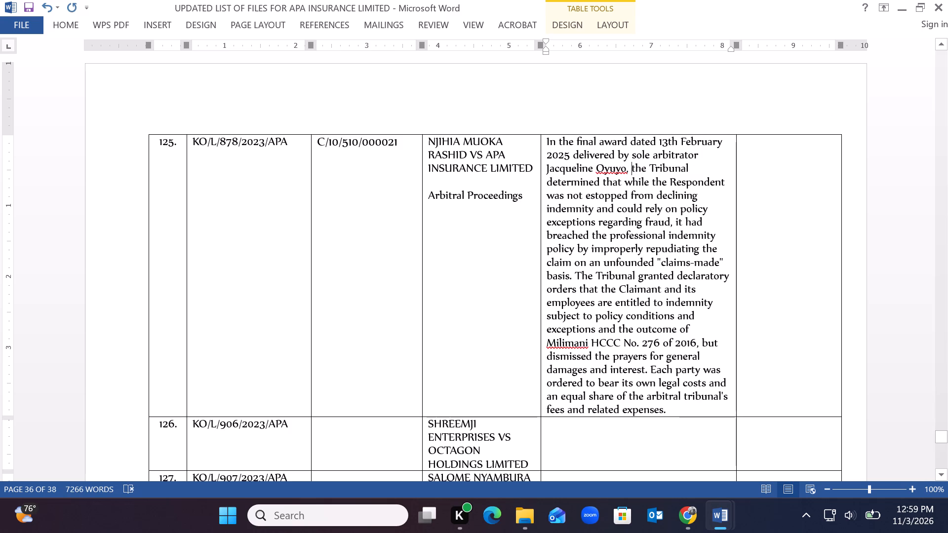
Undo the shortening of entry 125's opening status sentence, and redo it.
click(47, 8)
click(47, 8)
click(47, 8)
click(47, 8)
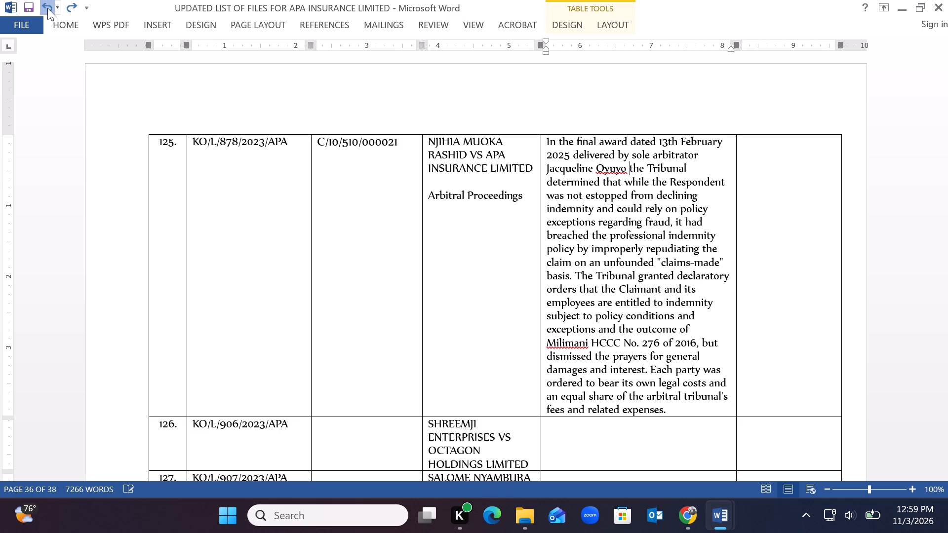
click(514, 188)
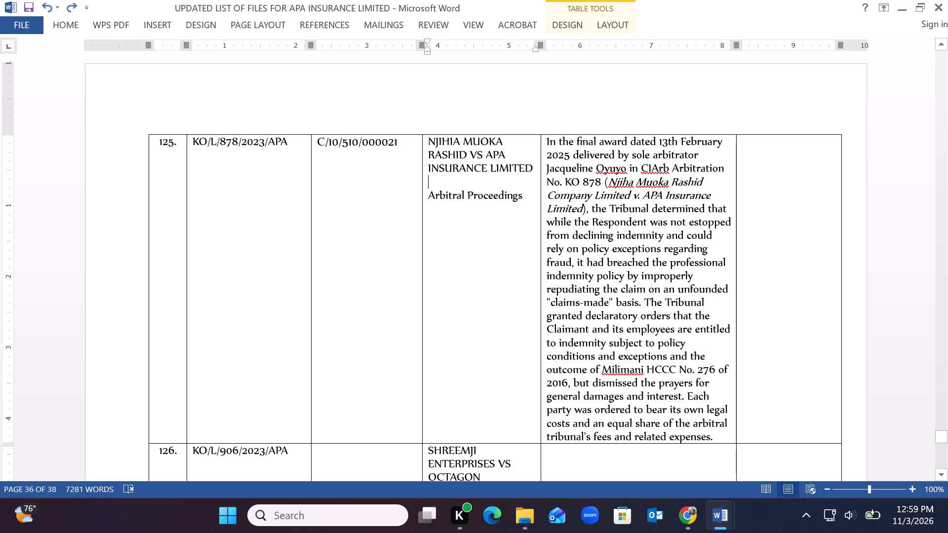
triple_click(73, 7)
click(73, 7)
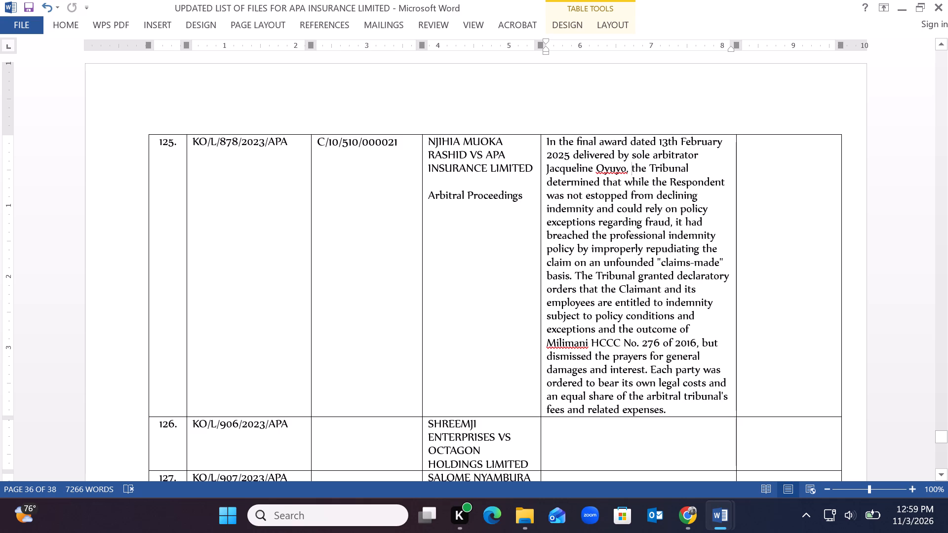
Split entry 125's status into two paragraphs with a blank line before "The Tribunal granted declaratory orders".
click(579, 275)
click(578, 276)
key(Return)
key(Return)
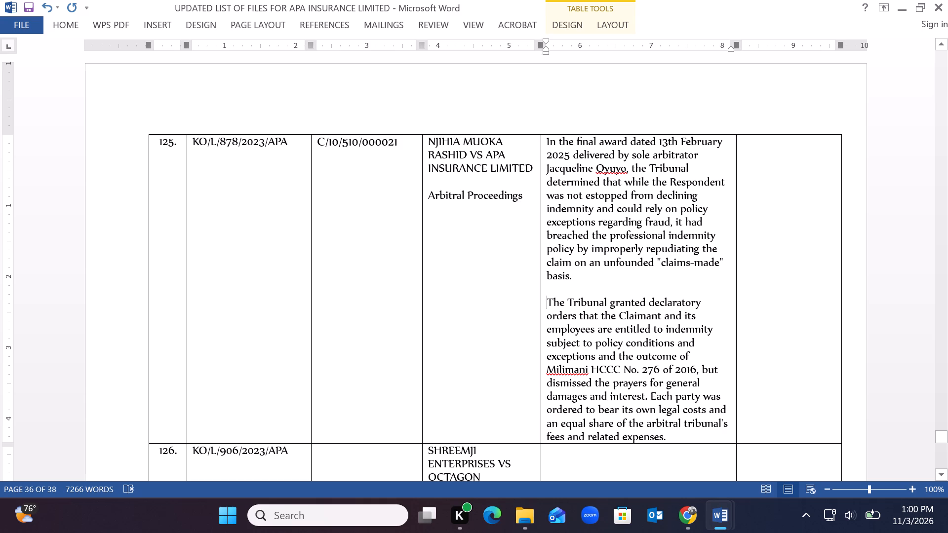
Close the KO 878 client letter and bring up the KO 906 letter on the Shreemji Enterprises appeal.
scroll(644, 351, down, 4)
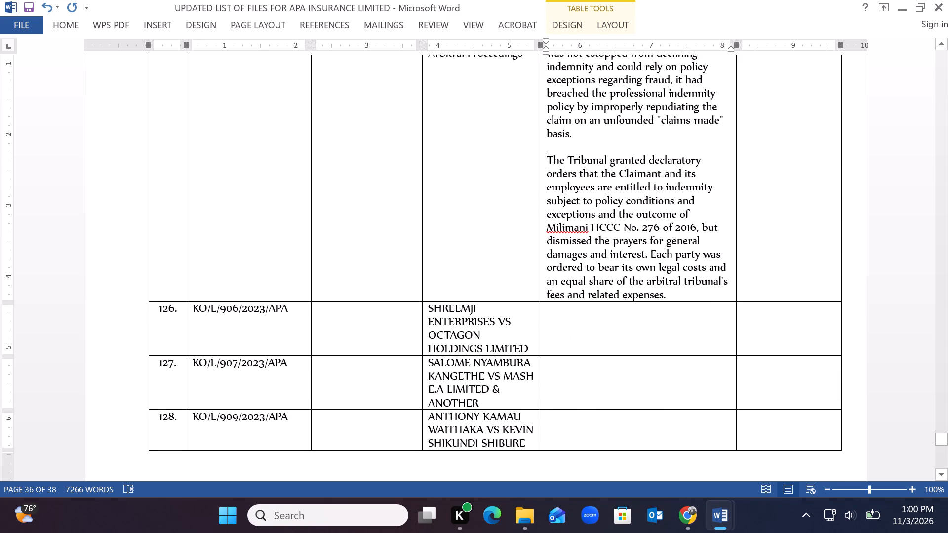
click(918, 390)
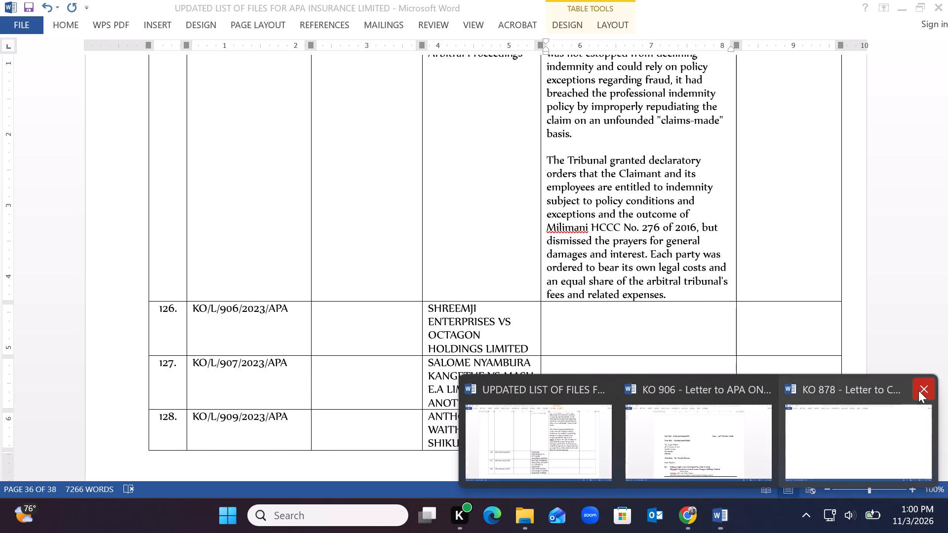
click(797, 448)
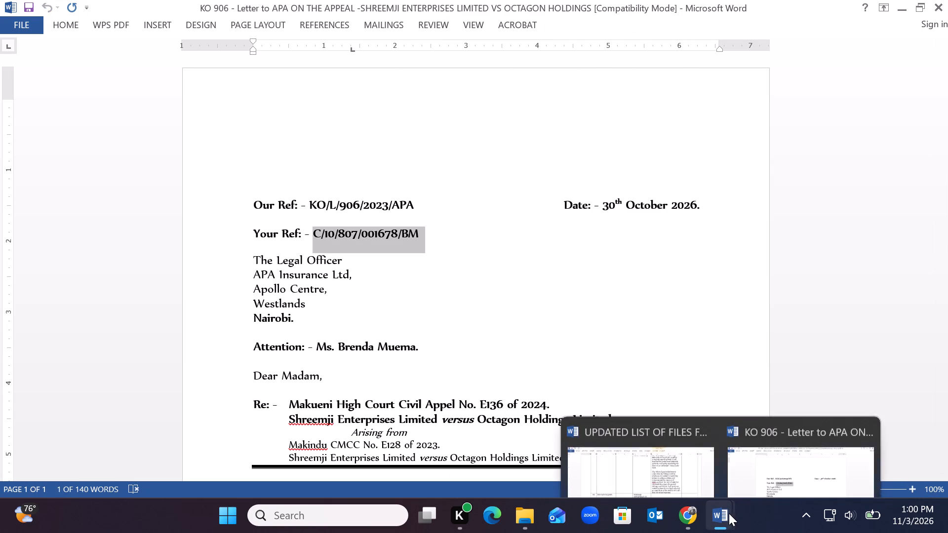
Search drive Y for the KO 907 files, replacing the KO 878 search.
click(630, 457)
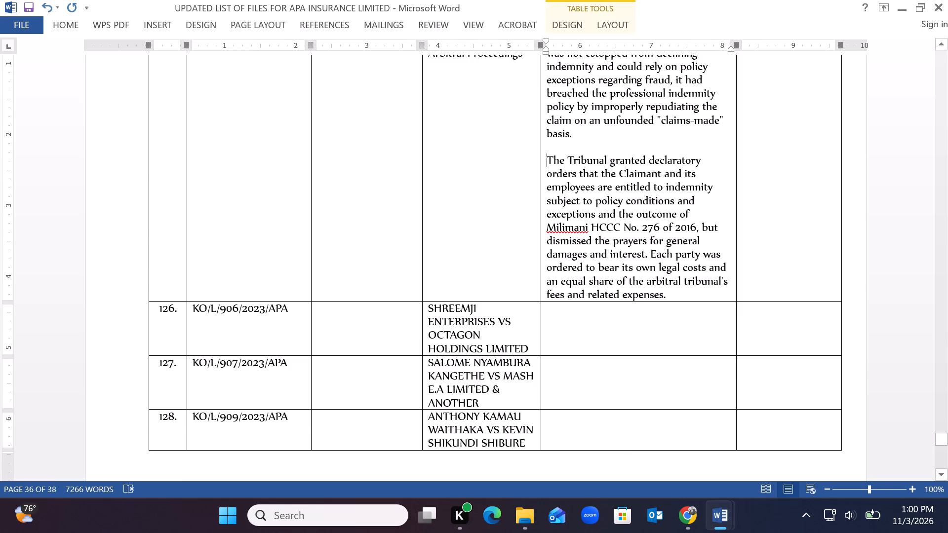
click(525, 513)
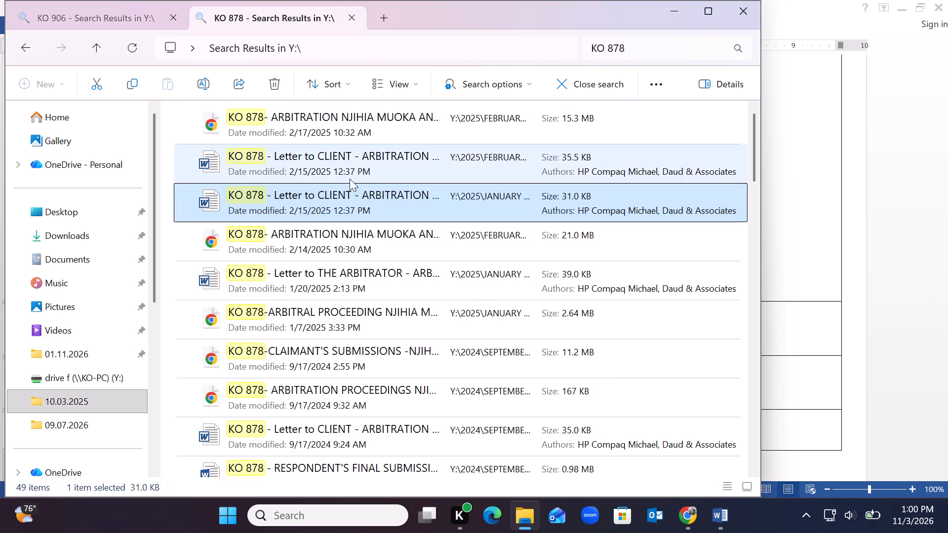
click(659, 50)
key(BackSpace)
key(BackSpace)
key(BackSpace)
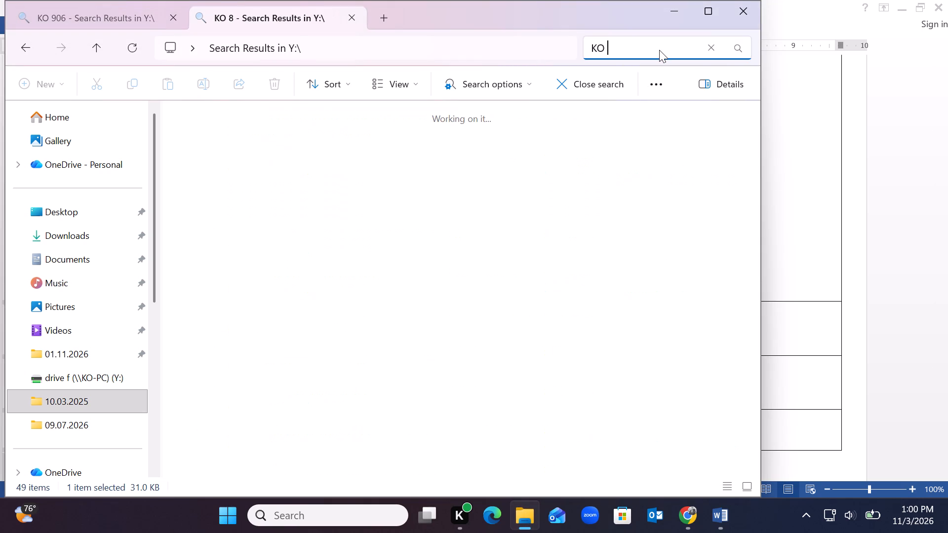
text(907)
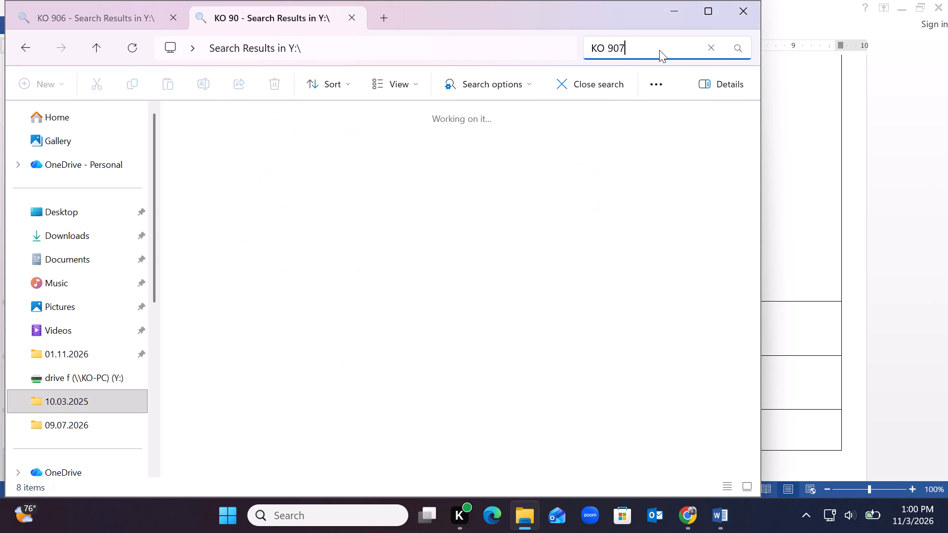
key(Return)
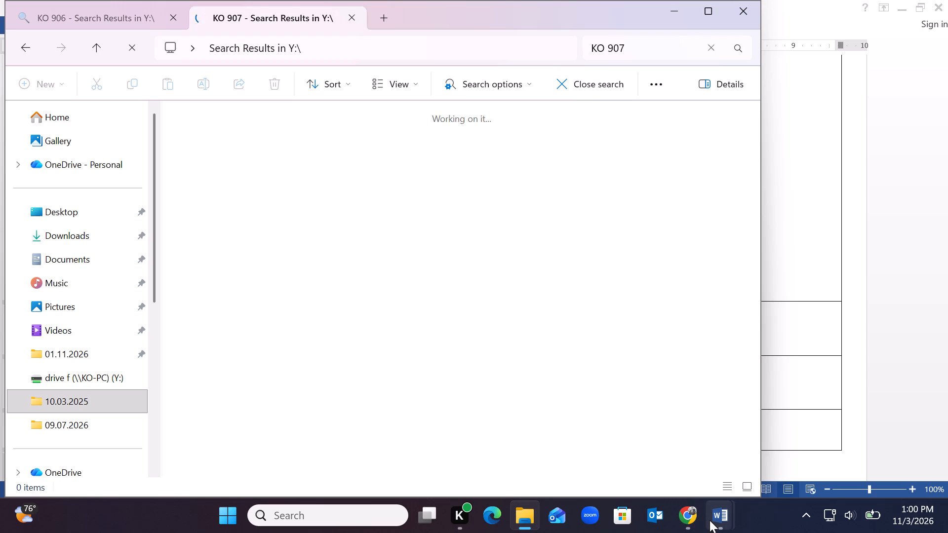
click(762, 451)
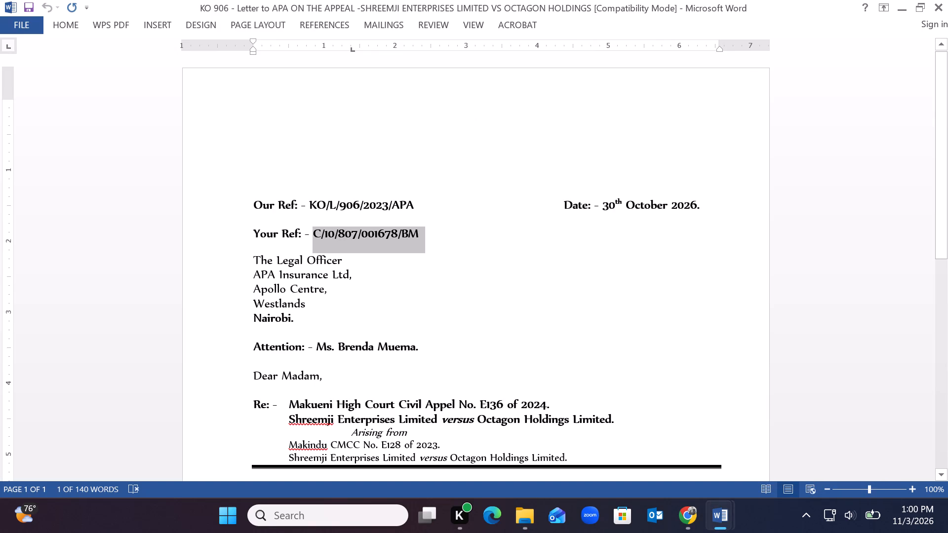
key(ctrl+c)
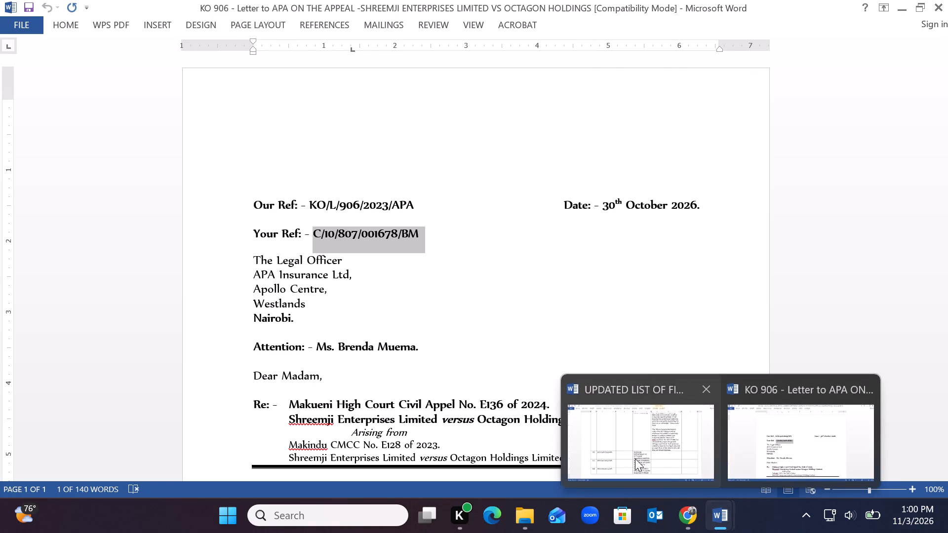
click(629, 457)
click(325, 318)
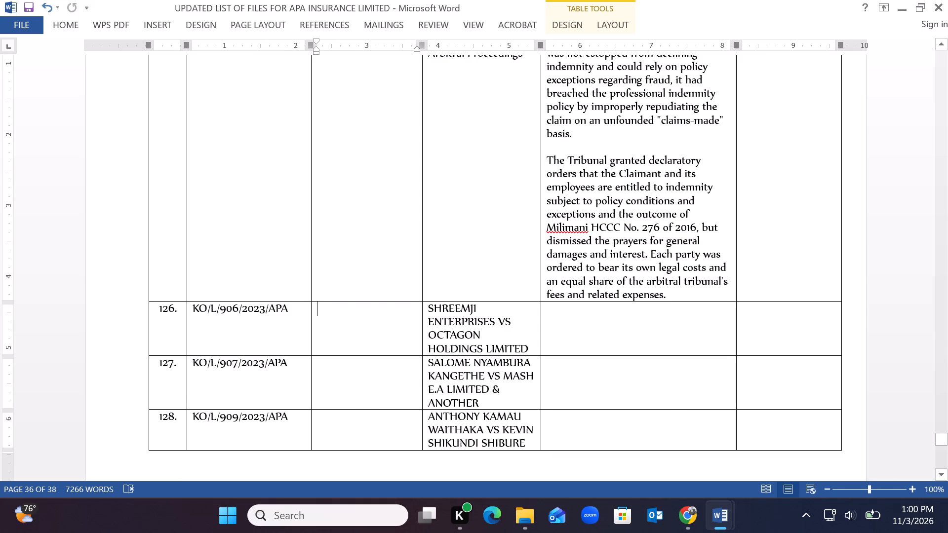
key(ctrl+v)
click(349, 342)
click(407, 376)
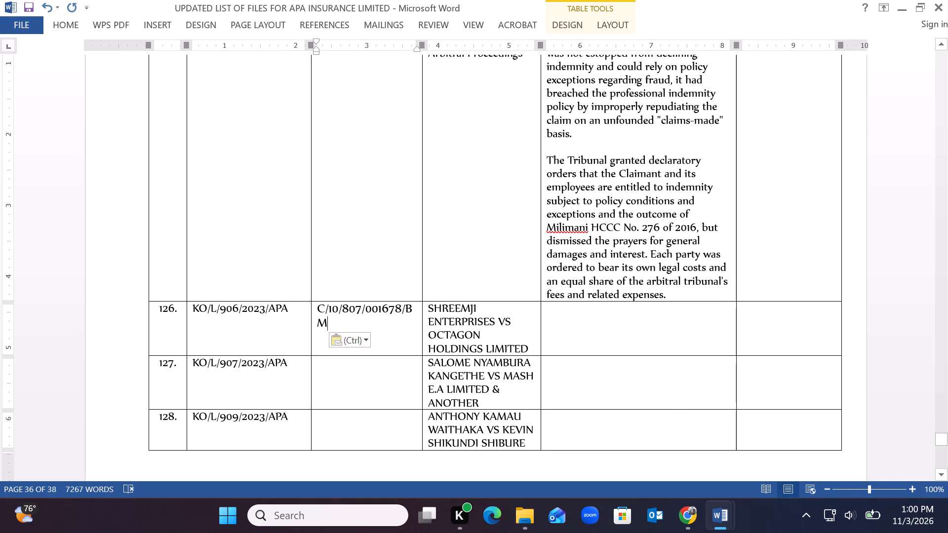
Add "Makueni High Court Civil Appel No. E136 of 2024." from the letter below entry 126's party names as plain text, after a blank line.
click(534, 350)
key(Return)
key(Return)
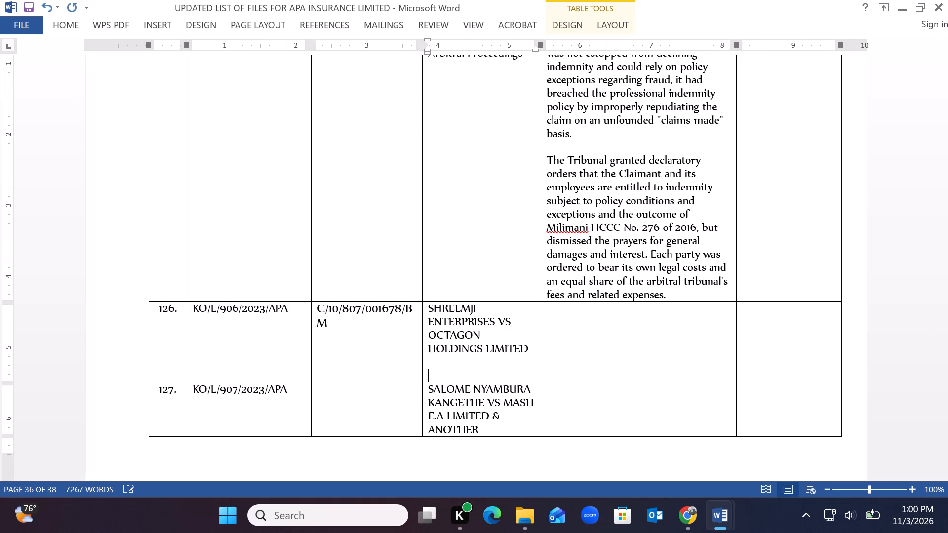
click(783, 453)
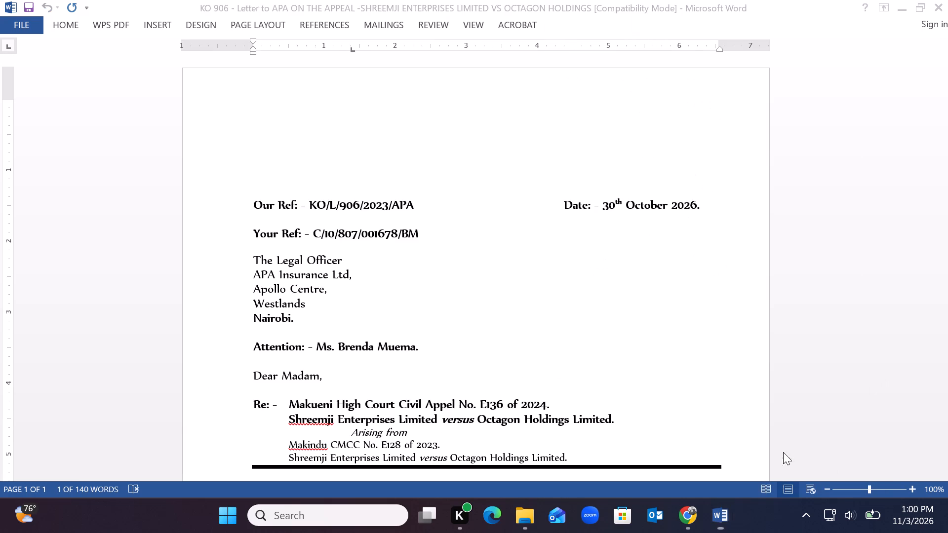
scroll(503, 403, down, 4)
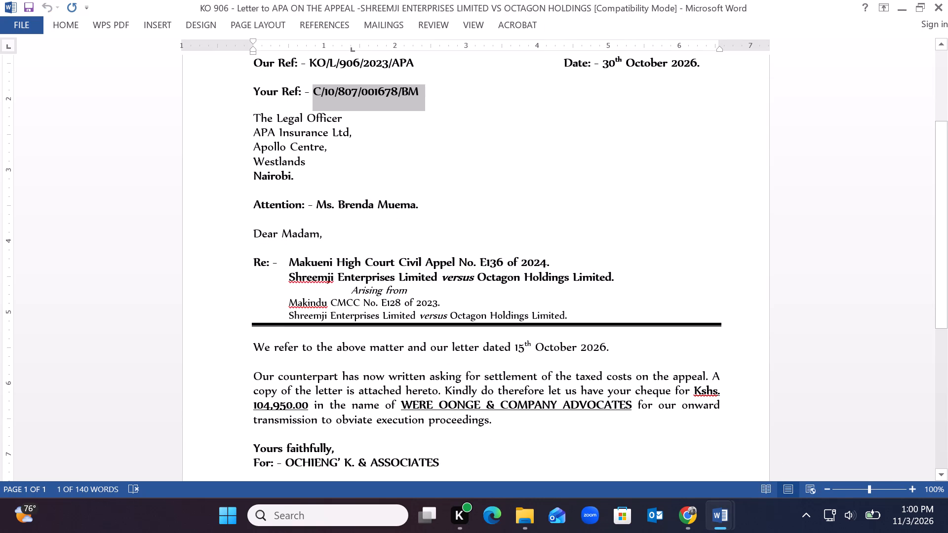
drag(293, 262, 555, 256)
key(ctrl+c)
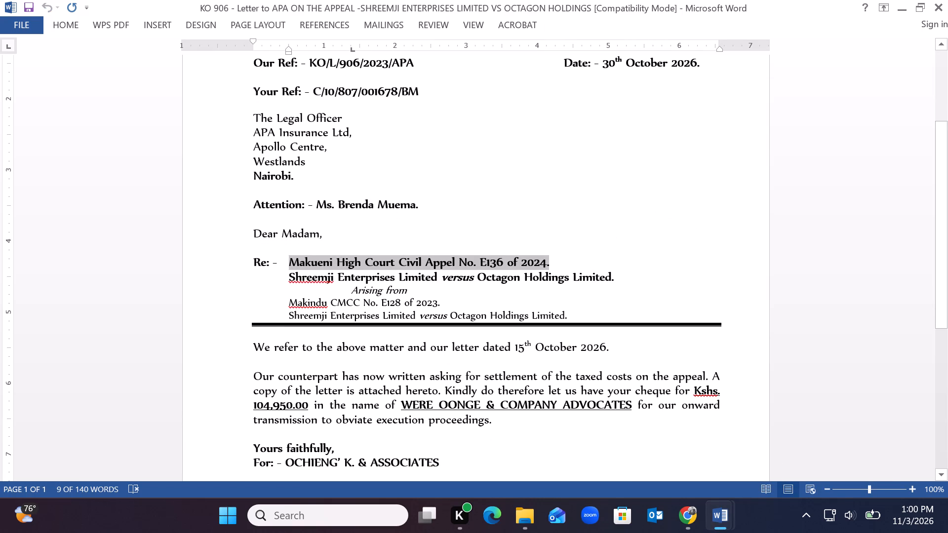
click(616, 466)
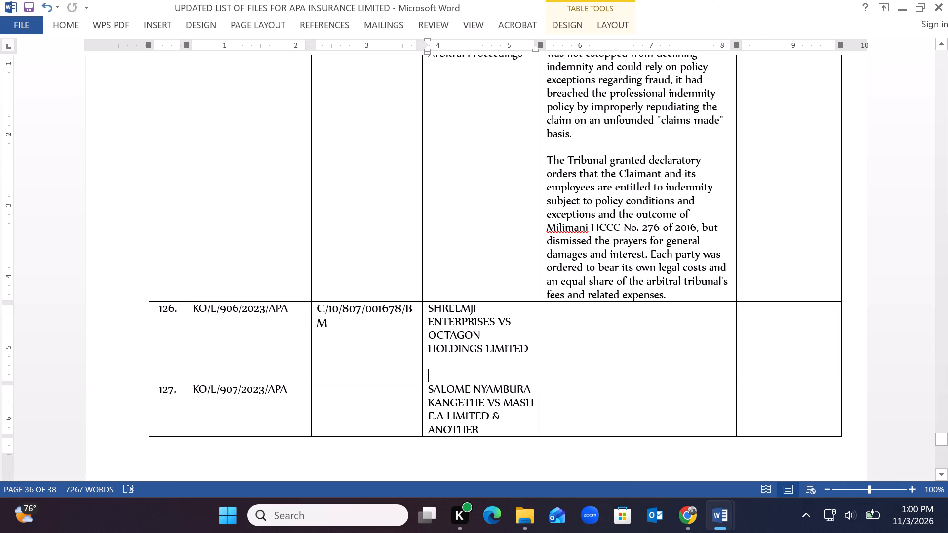
key(ctrl+v)
click(498, 418)
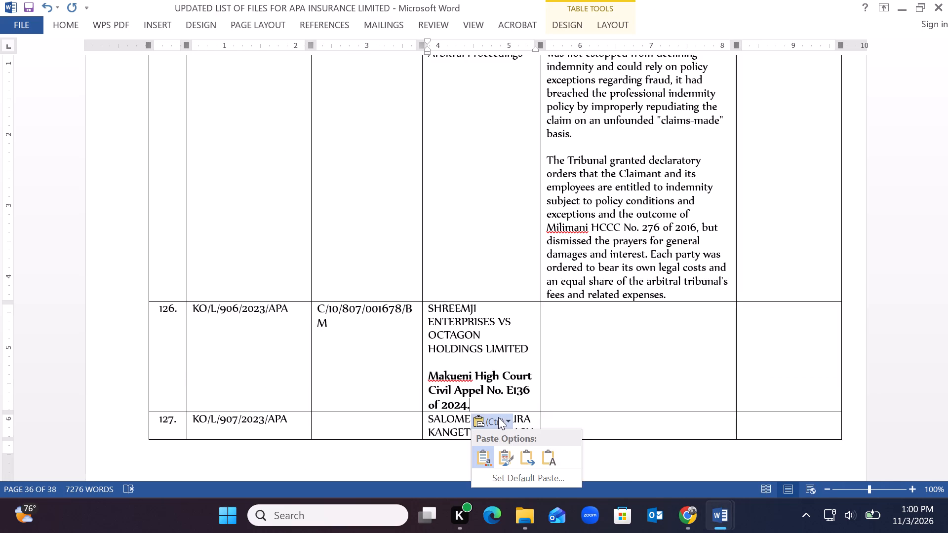
click(547, 458)
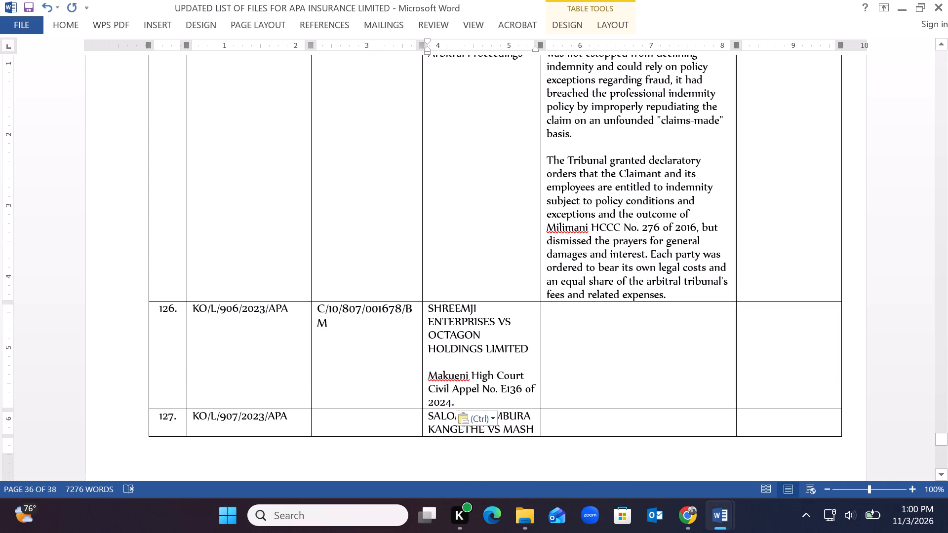
click(568, 320)
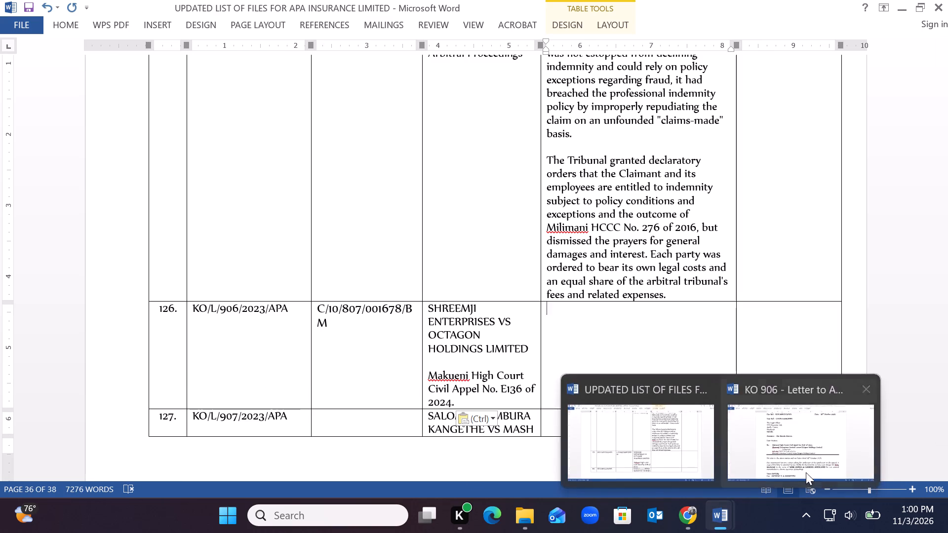
click(806, 472)
scroll(595, 414, down, 3)
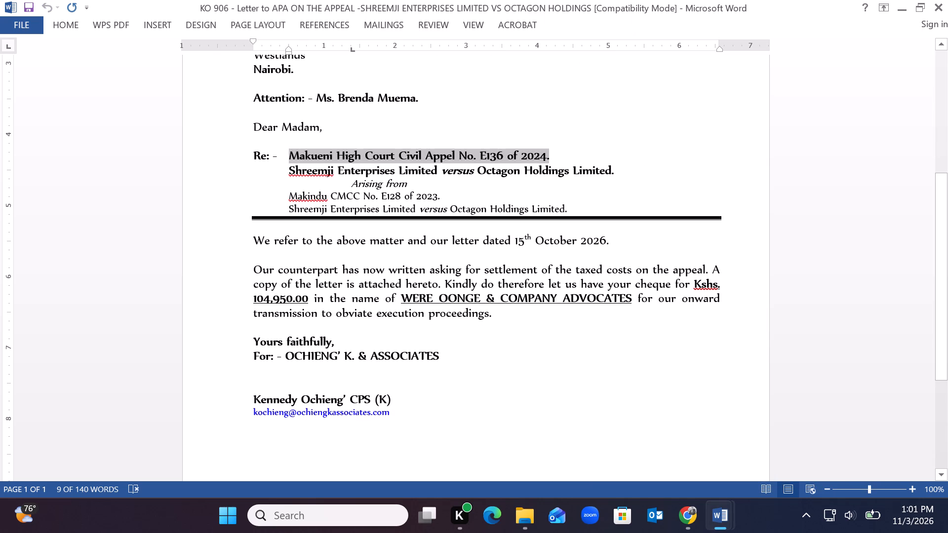
scroll(485, 350, down, 15)
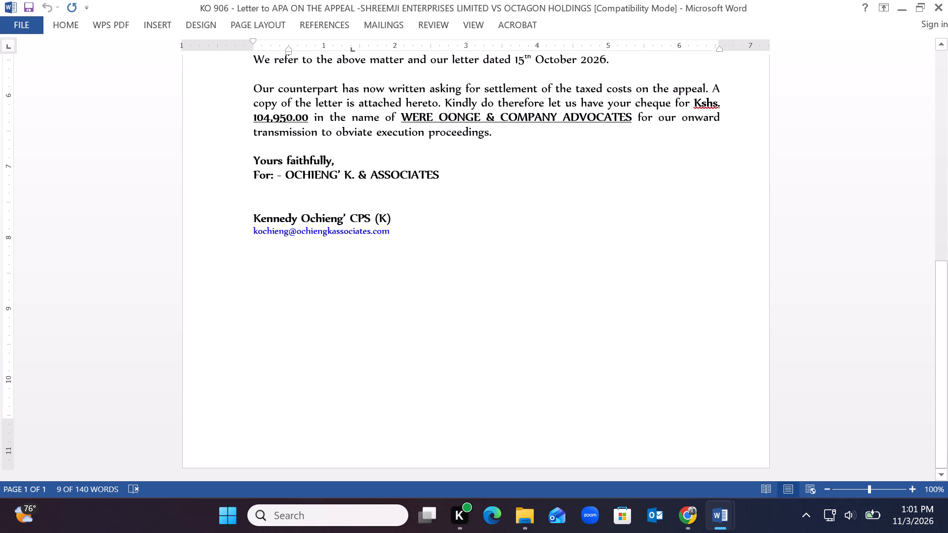
scroll(482, 356, down, 3)
scroll(481, 356, up, 10)
scroll(481, 359, down, 3)
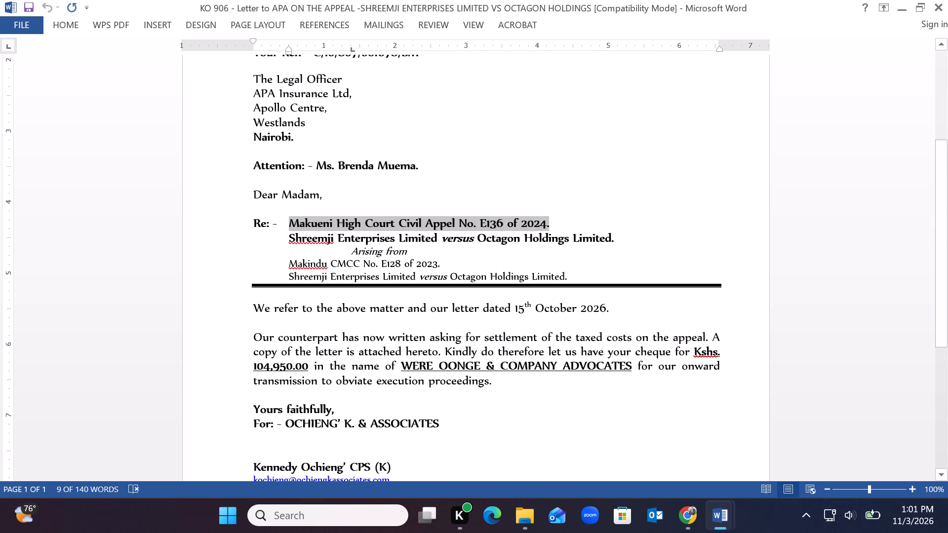
drag(256, 310, 549, 391)
key(ctrl+c)
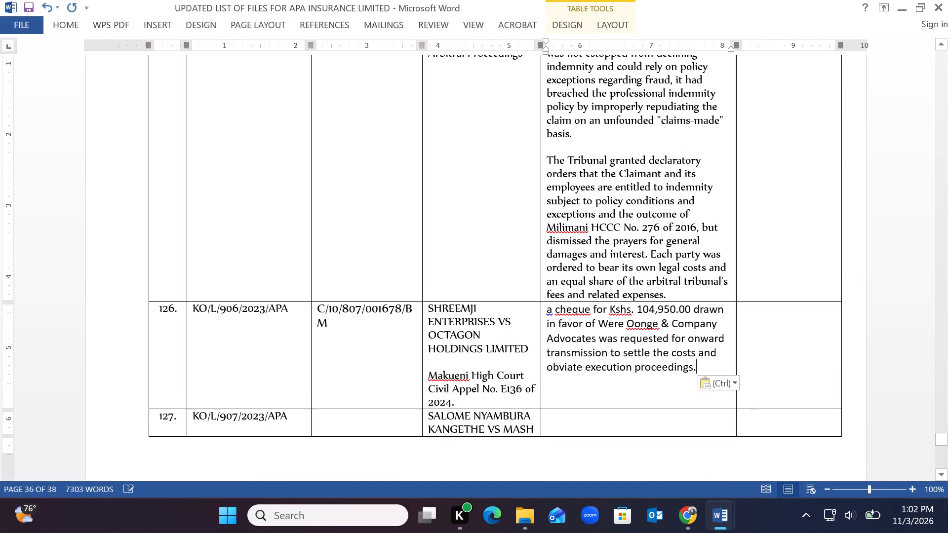
click(723, 388)
click(753, 415)
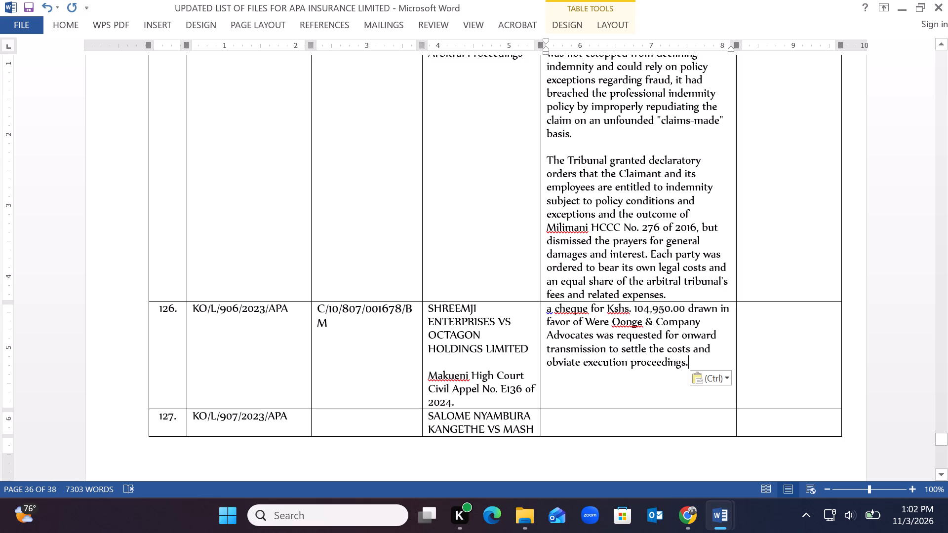
Reword entry 126's status to begin "we requested a cheque", moving "requested" to the front and dropping "was".
drag(598, 338, 637, 339)
key(ctrl+c)
key(BackSpace)
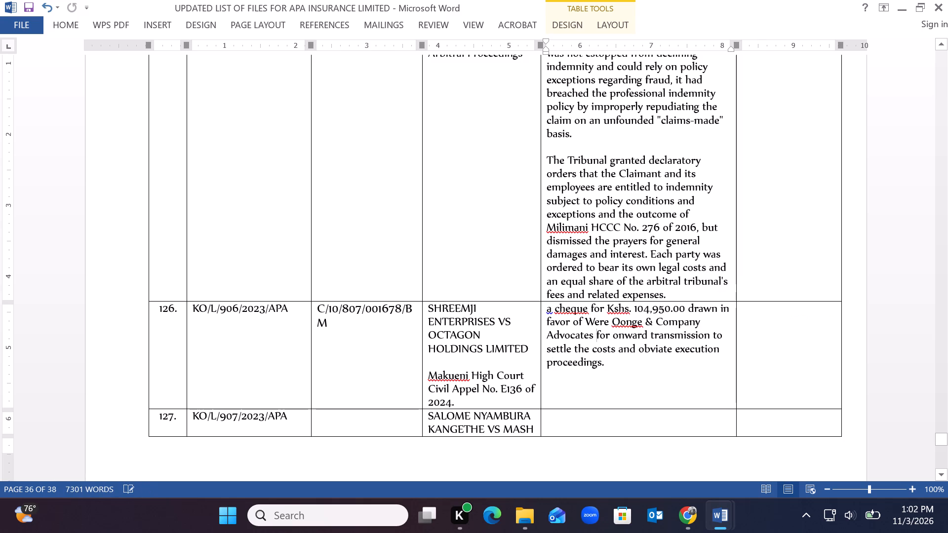
click(547, 309)
key(ctrl+v)
click(563, 310)
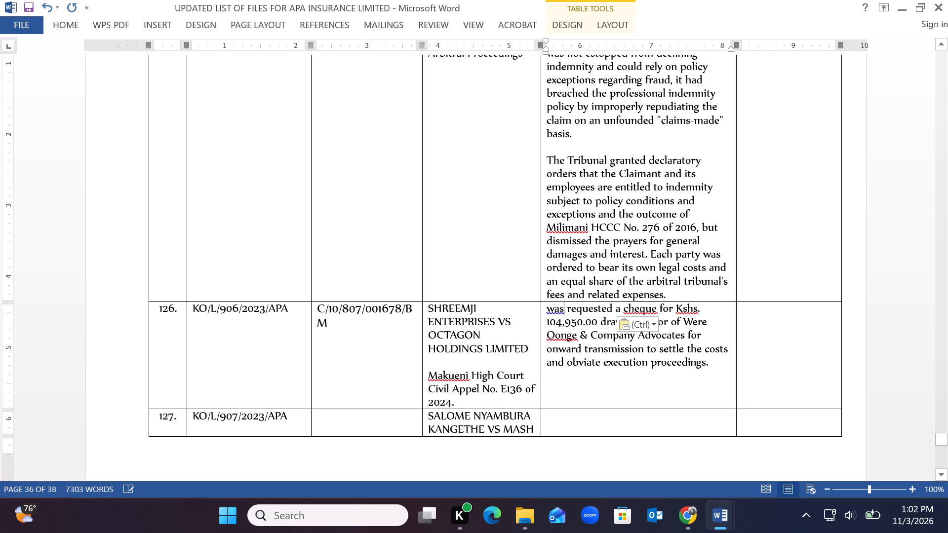
key(BackSpace)
key(BackSpace)
key(e)
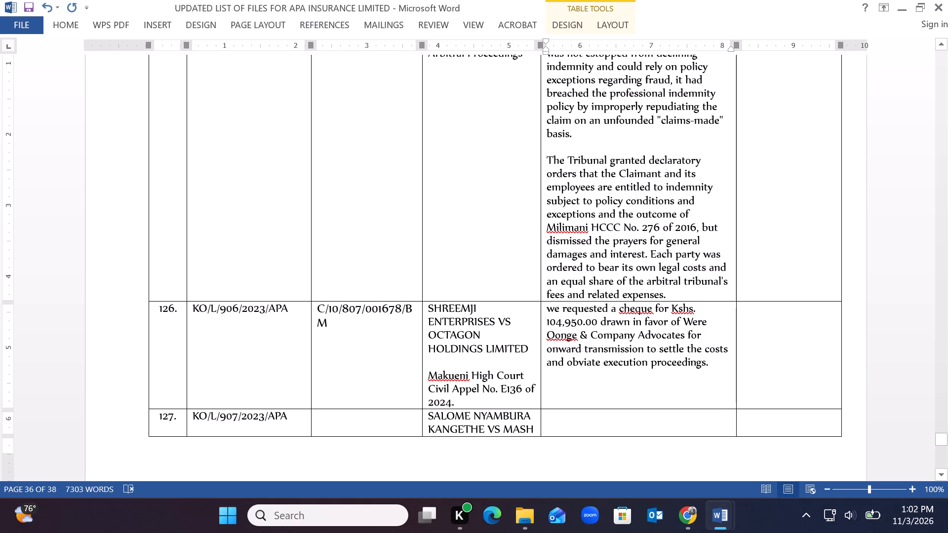
Close the KO 906 letter and open the KO 907 letter to APA with the final invoice from the search results.
scroll(663, 338, down, 5)
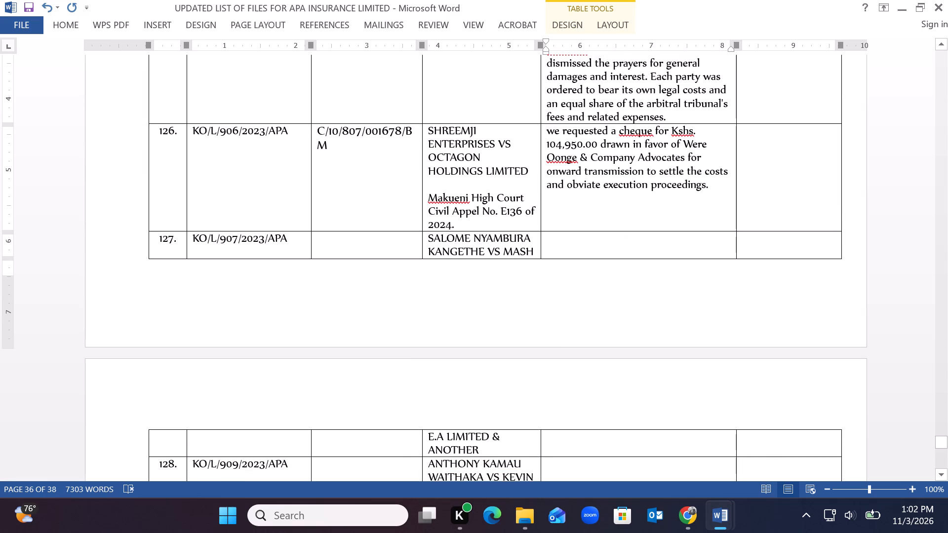
click(337, 242)
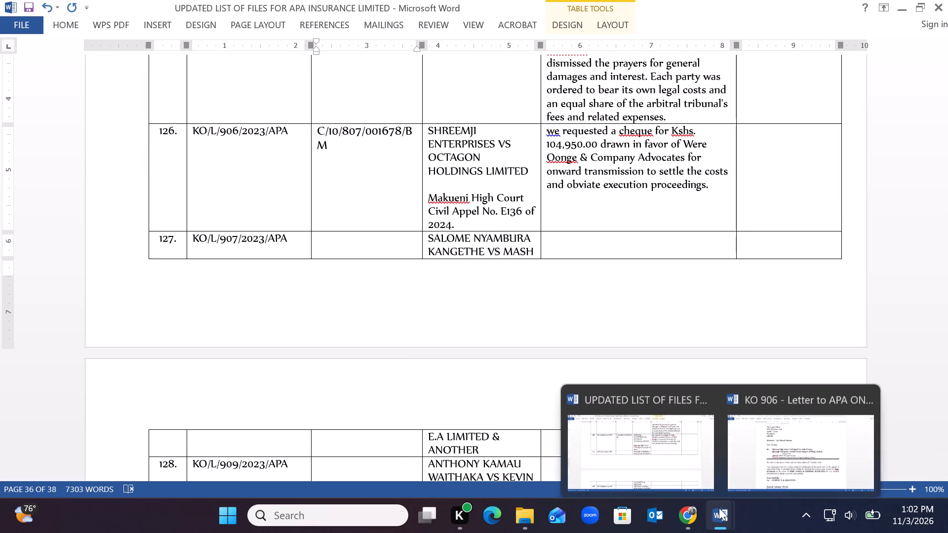
click(864, 393)
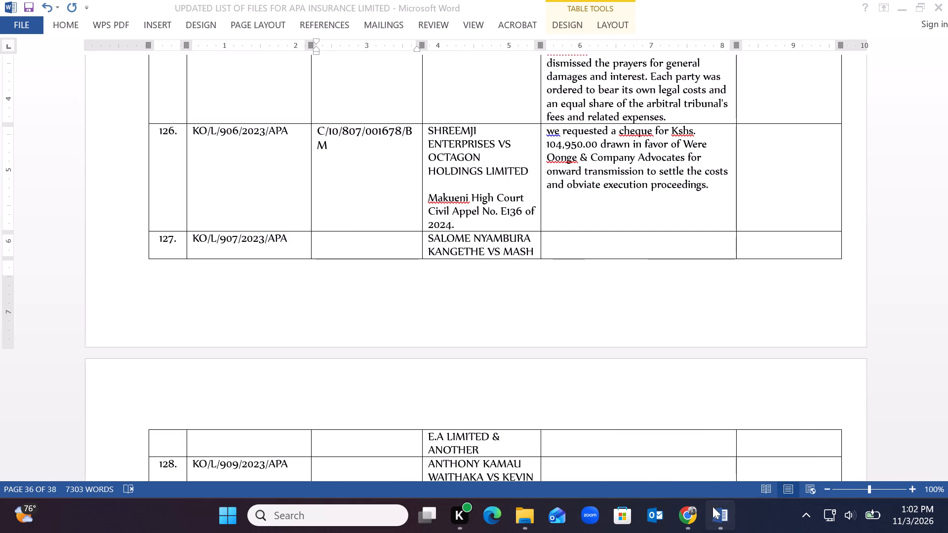
click(530, 513)
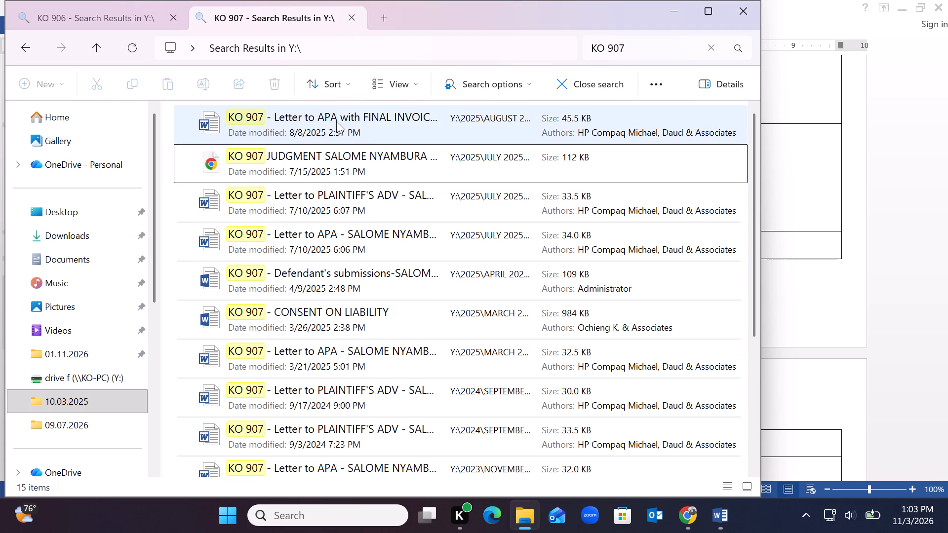
double_click(354, 126)
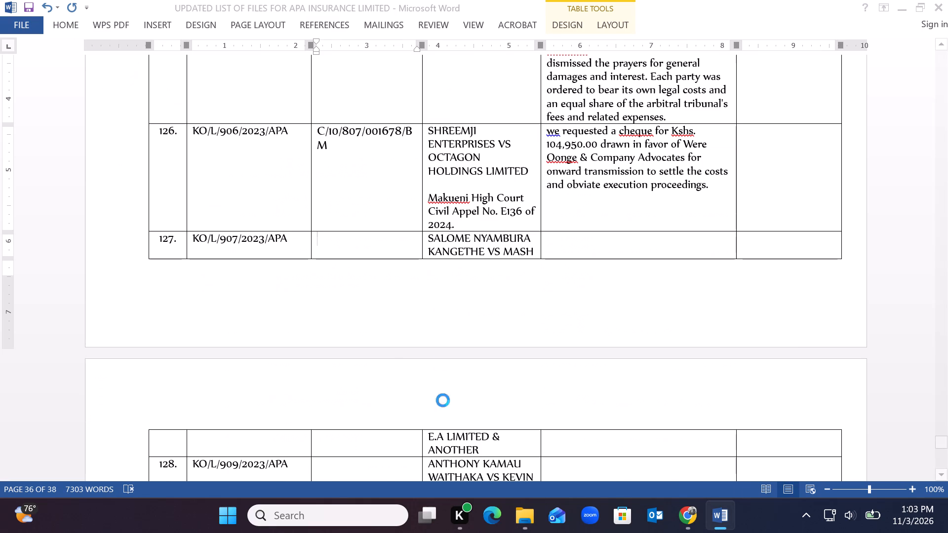
Change the KO 906 file search on the Y: drive to KO 909.
click(531, 518)
click(88, 10)
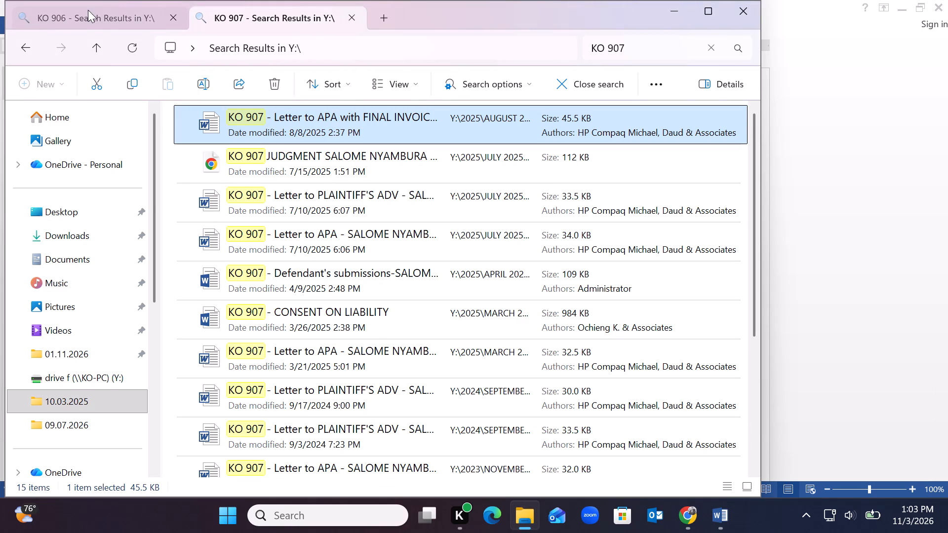
click(631, 48)
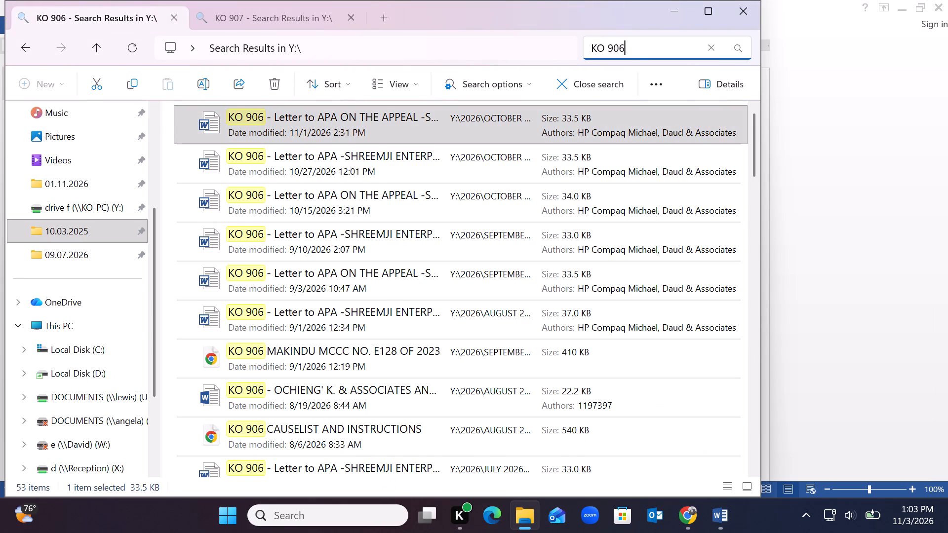
key(BackSpace)
key(9)
key(Return)
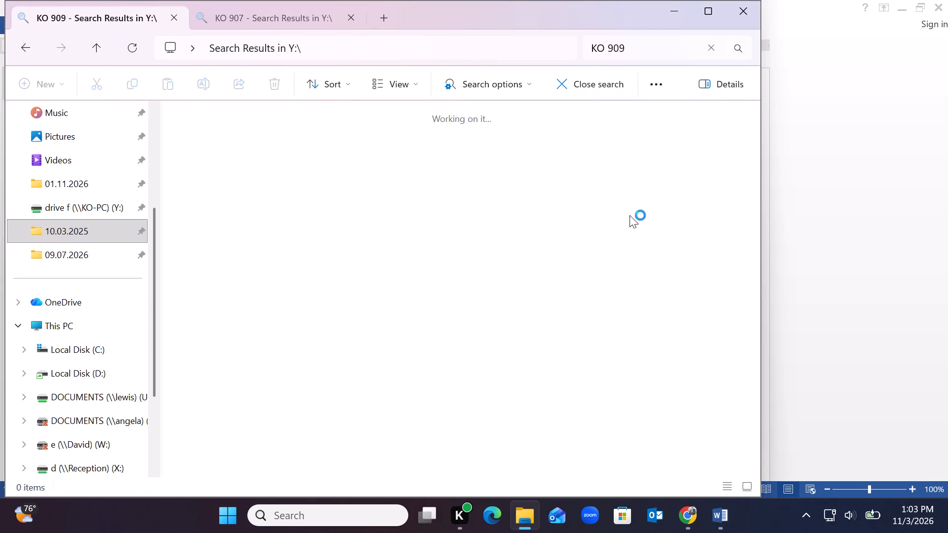
click(790, 447)
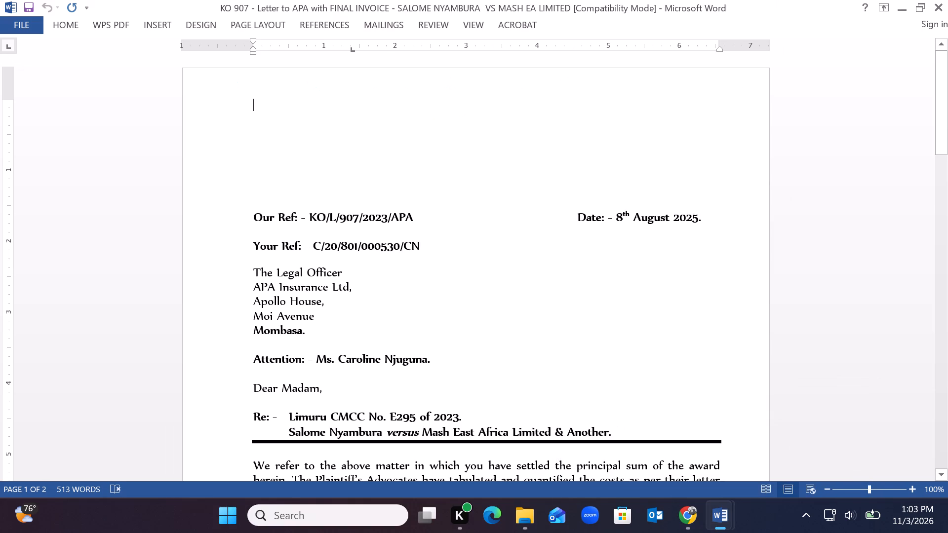
click(443, 305)
drag(315, 245, 400, 243)
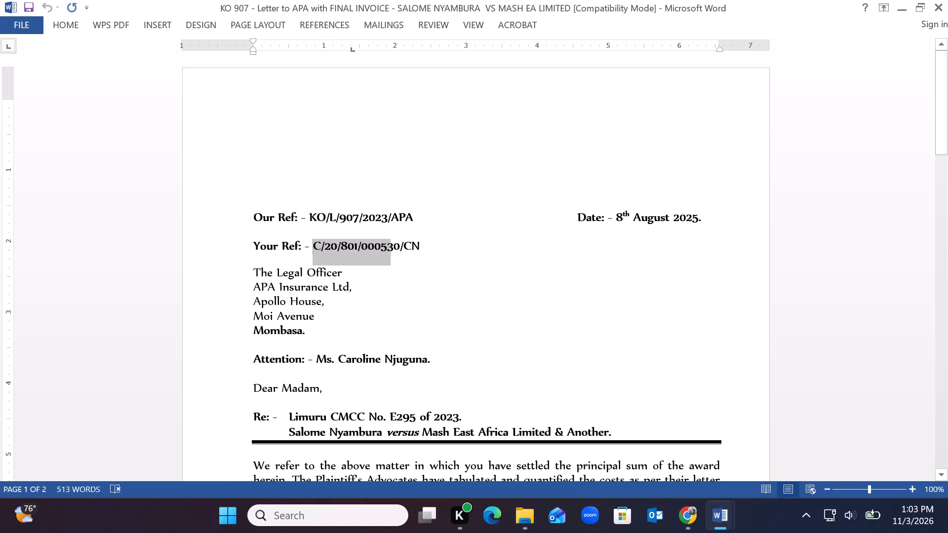
drag(400, 243, 431, 243)
key(ctrl+c)
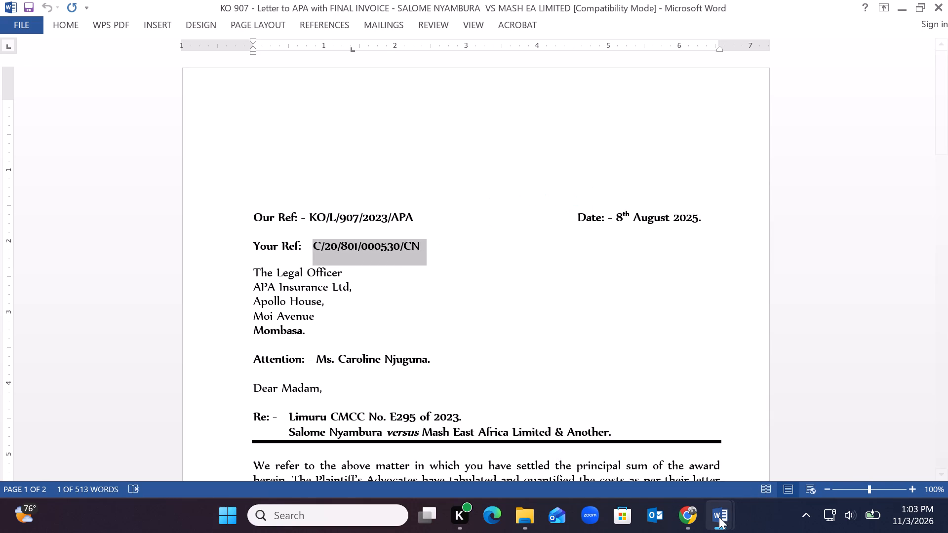
click(647, 454)
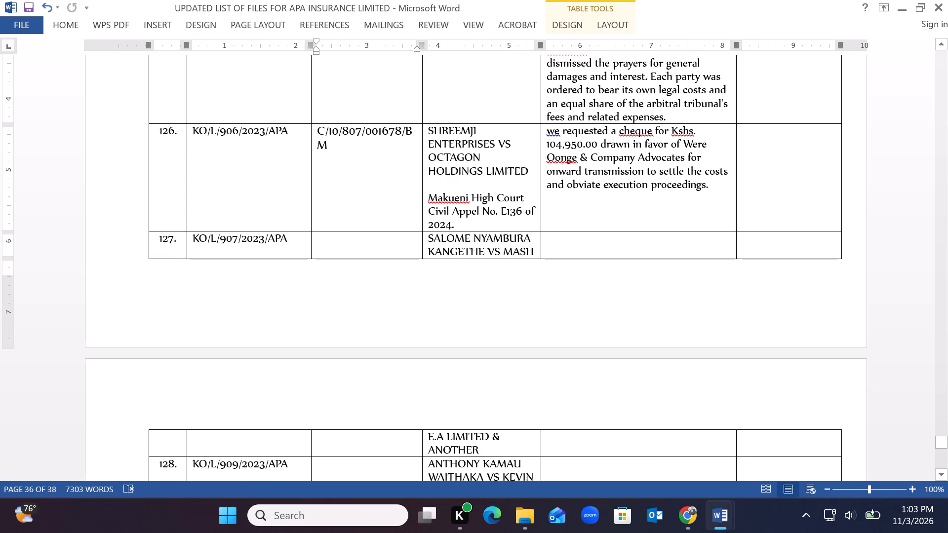
key(ctrl+v)
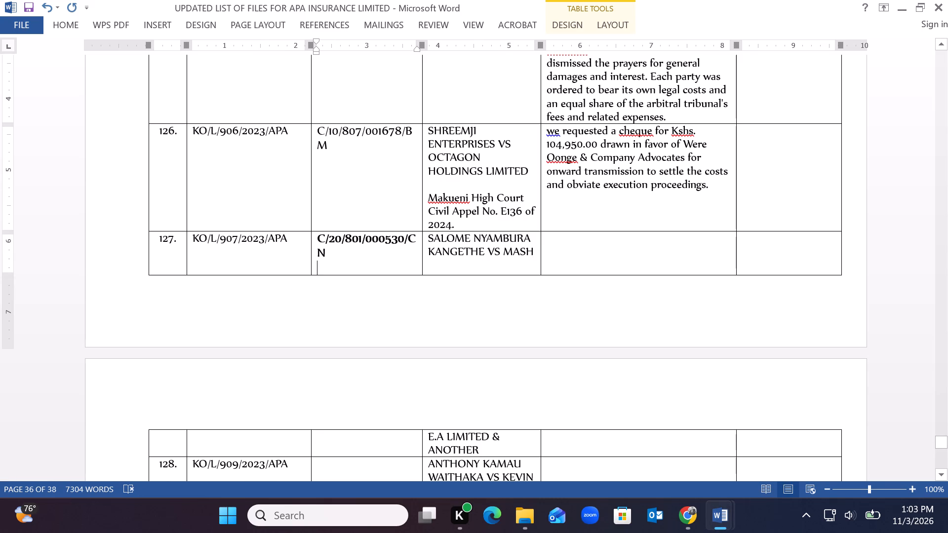
drag(349, 264, 313, 241)
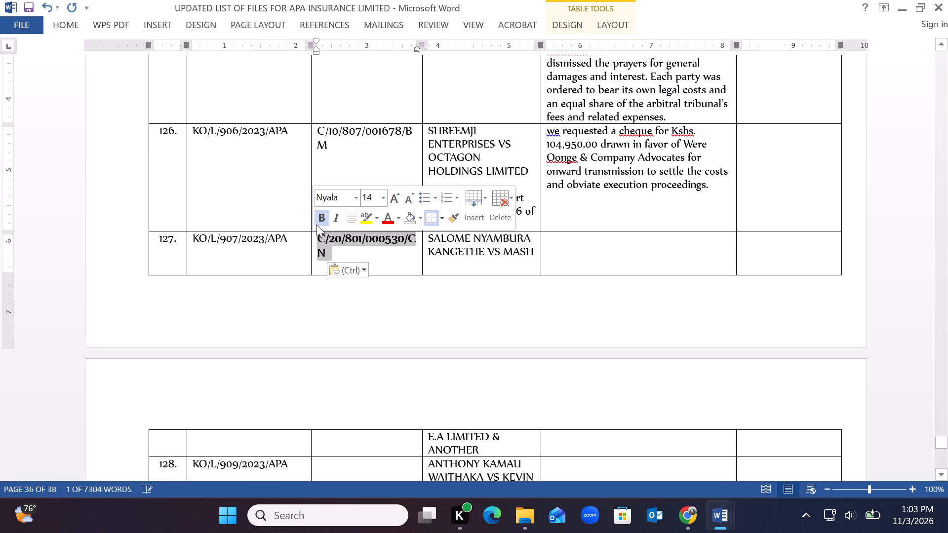
click(321, 215)
click(395, 268)
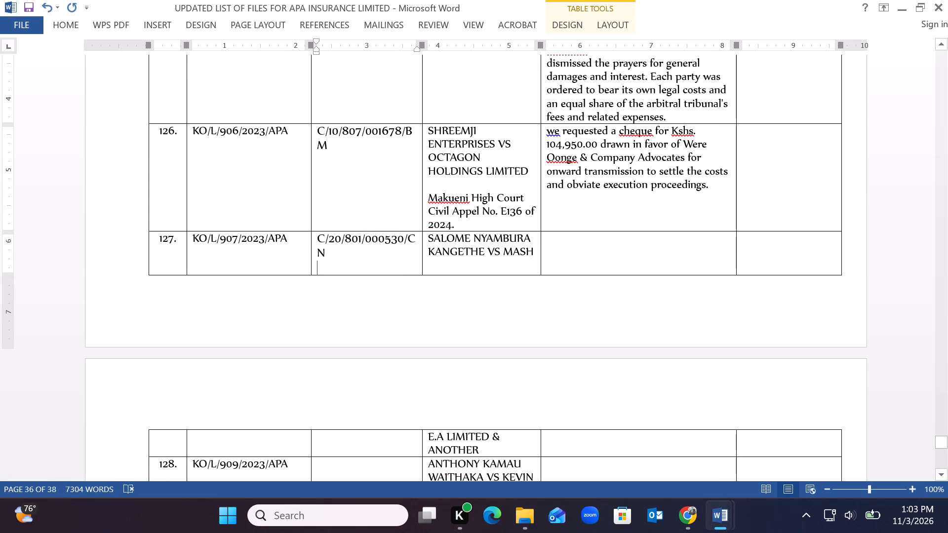
scroll(488, 368, down, 2)
click(499, 378)
key(Return)
key(Return)
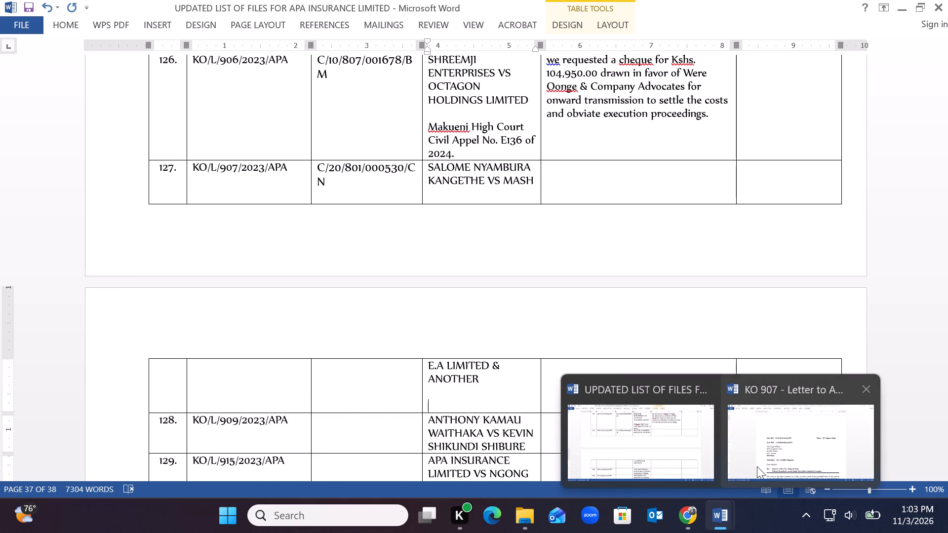
click(759, 462)
scroll(443, 396, down, 1)
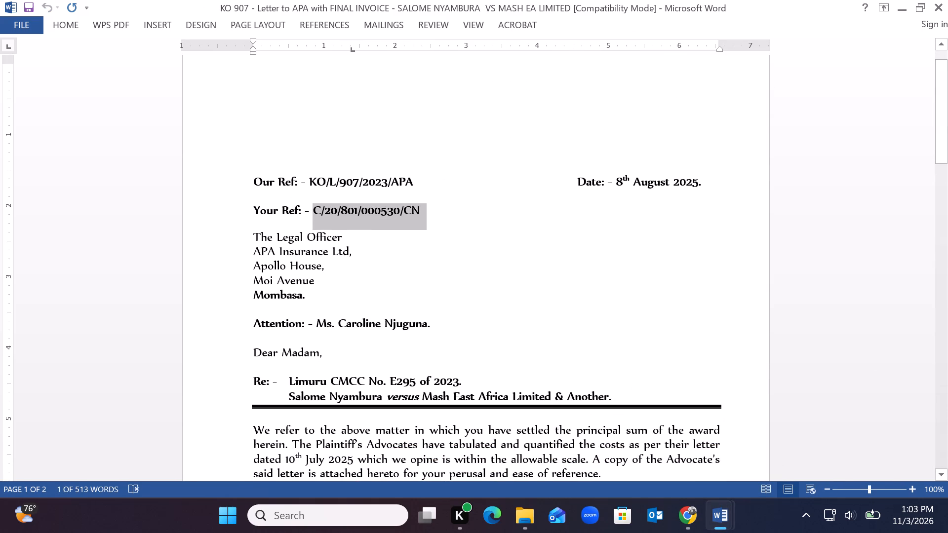
drag(287, 381, 478, 375)
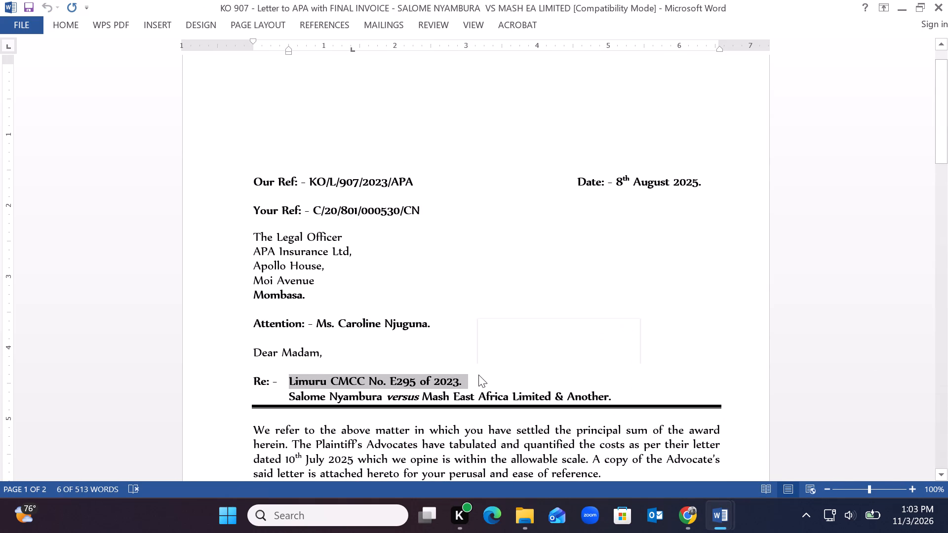
key(ctrl+c)
click(660, 475)
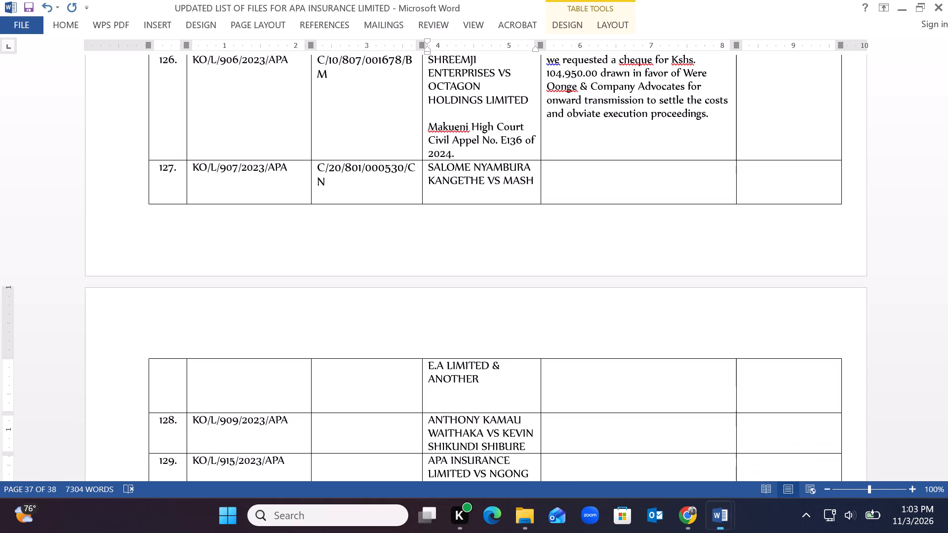
key(ctrl+v)
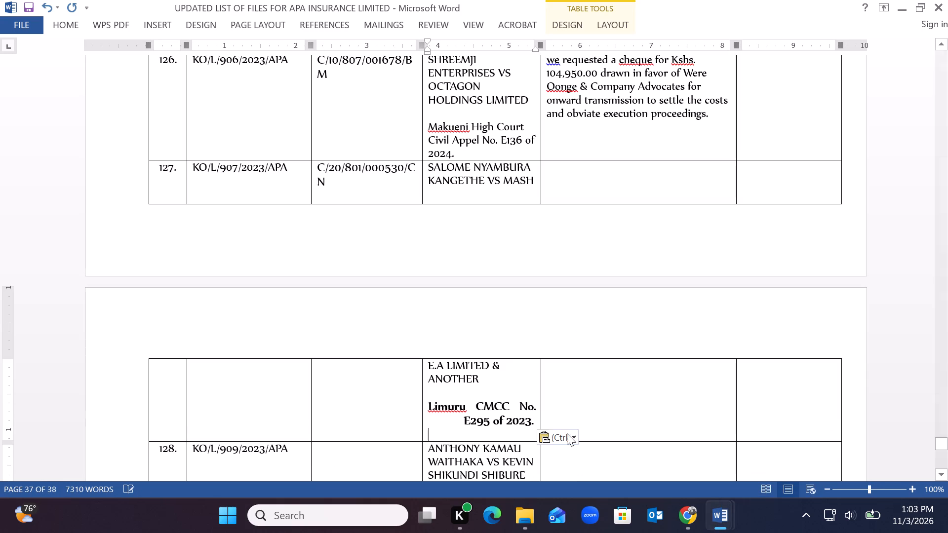
click(568, 434)
click(622, 392)
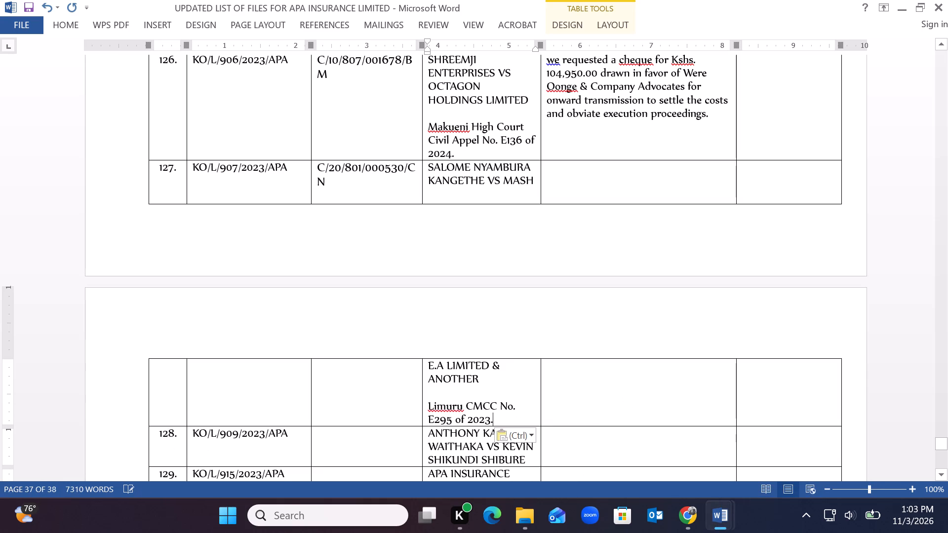
click(774, 467)
scroll(627, 435, down, 3)
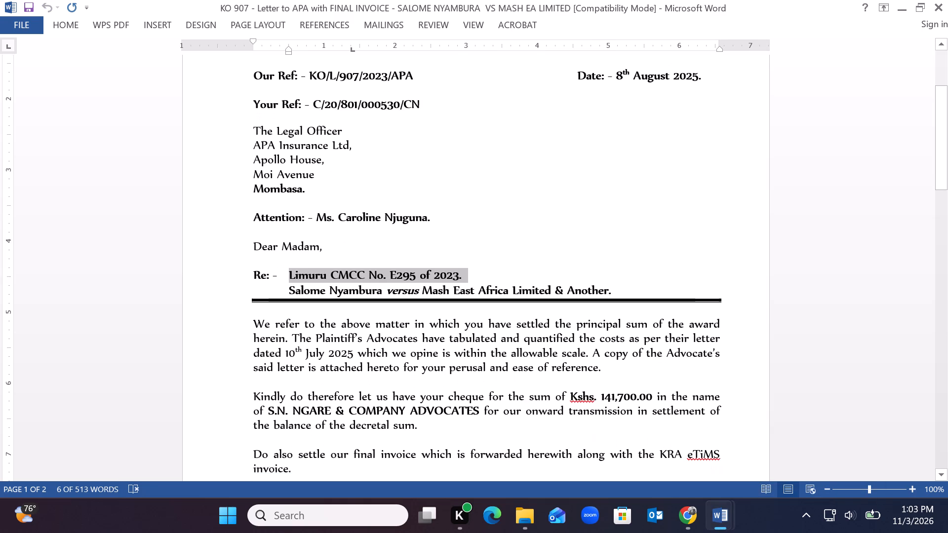
scroll(627, 435, down, 1)
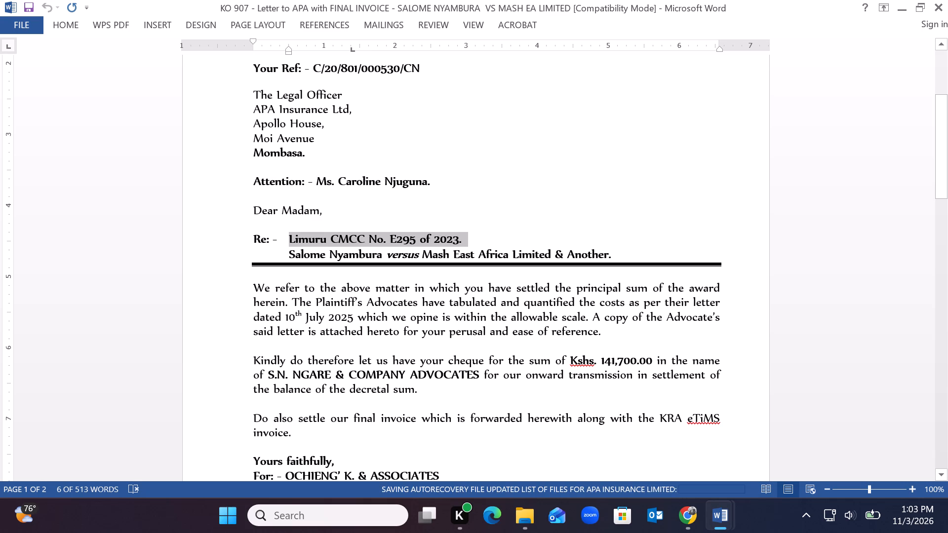
drag(255, 286, 369, 433)
key(ctrl+c)
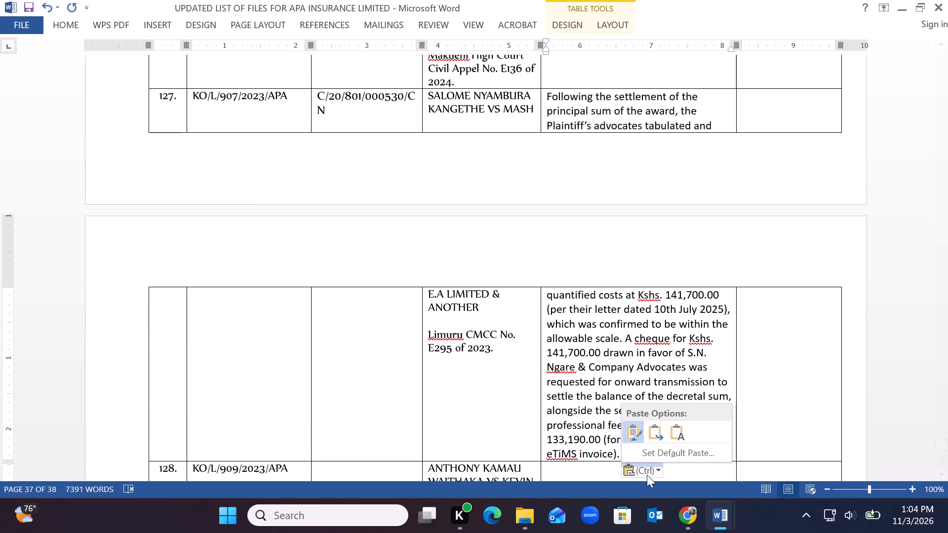
click(657, 436)
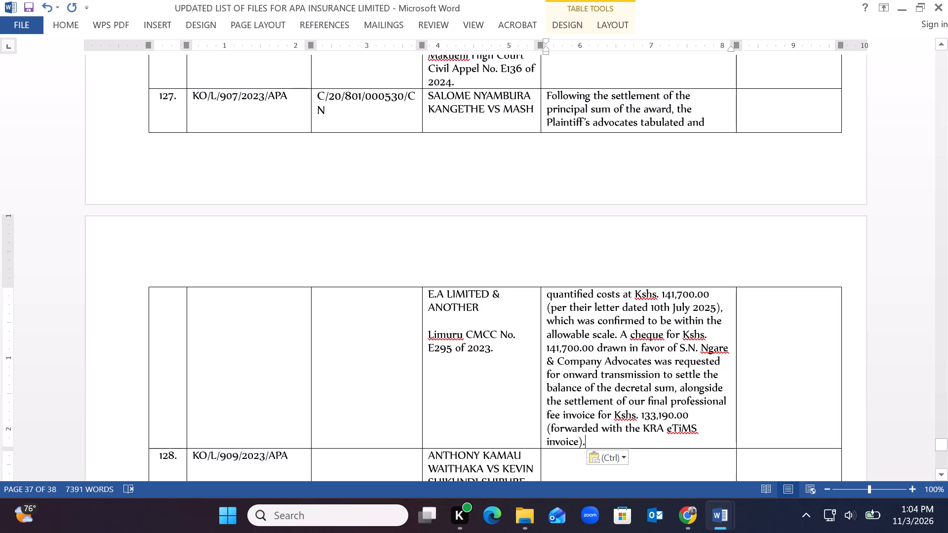
Start entry 127's cheque sentence as a separate paragraph after a blank line, rewording it to "We requested a cheque" and removing "was requested".
click(621, 335)
key(Return)
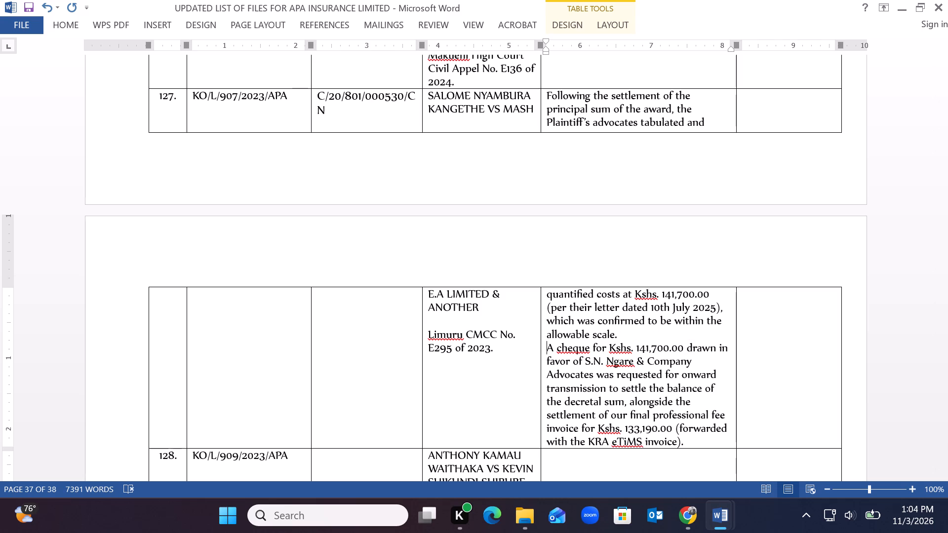
key(Return)
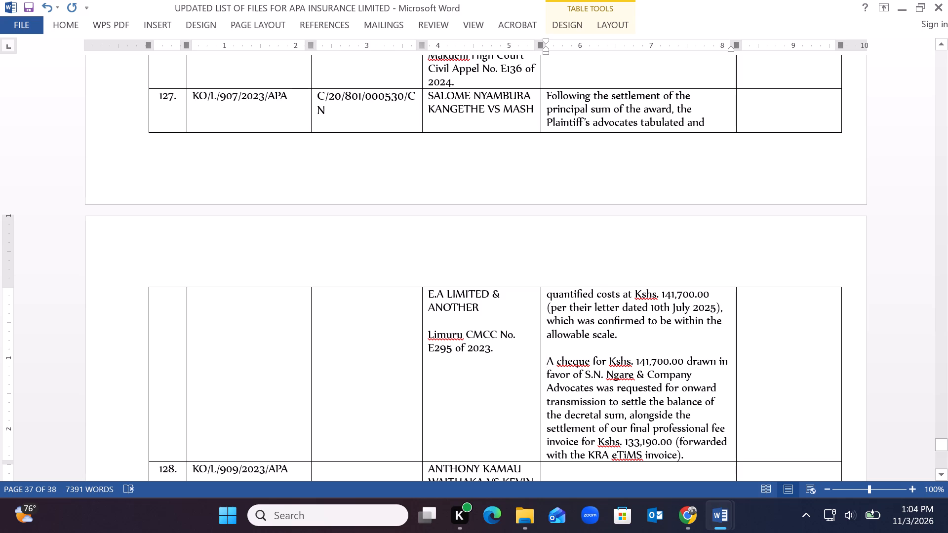
click(553, 360)
key(BackSpace)
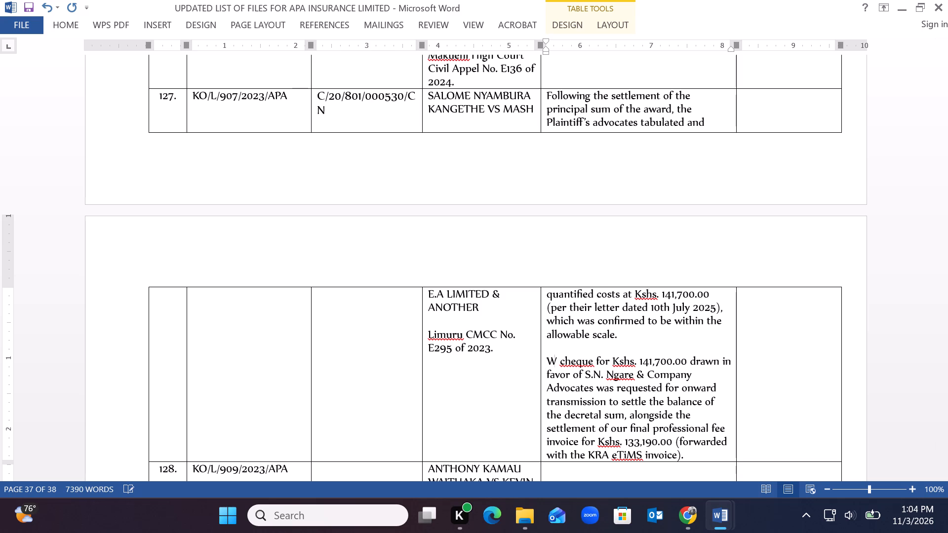
key(space)
text(requested a)
key(space)
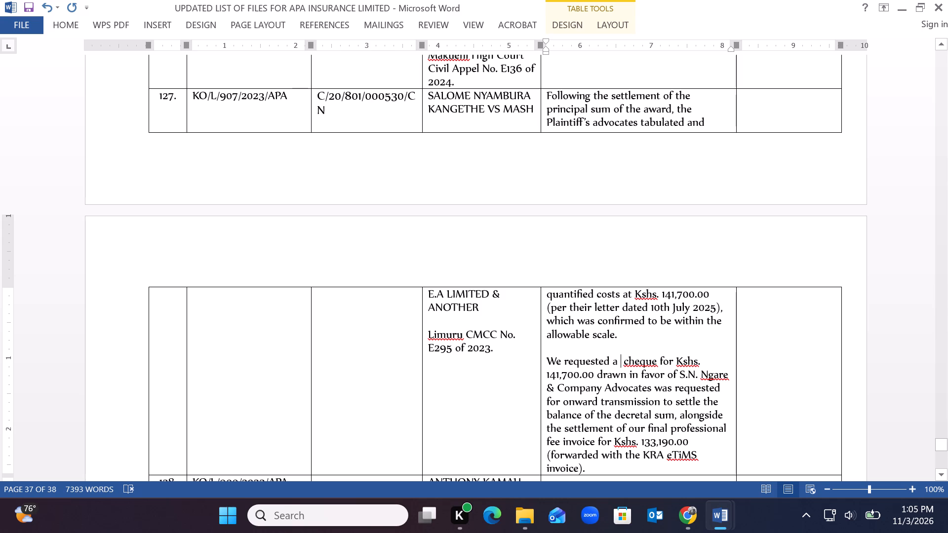
drag(656, 389, 708, 390)
key(BackSpace)
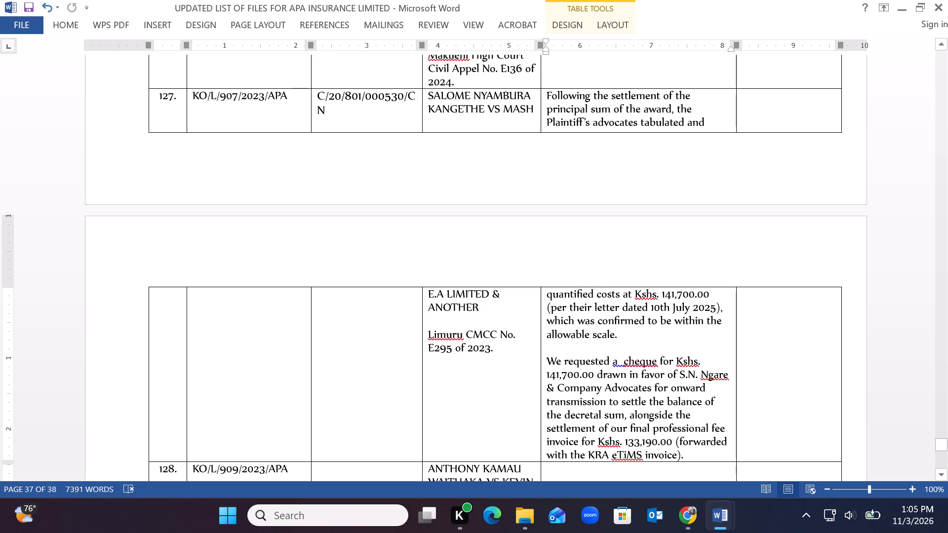
Delete "professional fee" and the bracketed KRA eTiMS remark from entry 127's status, ending it with a full stop.
drag(655, 432, 730, 430)
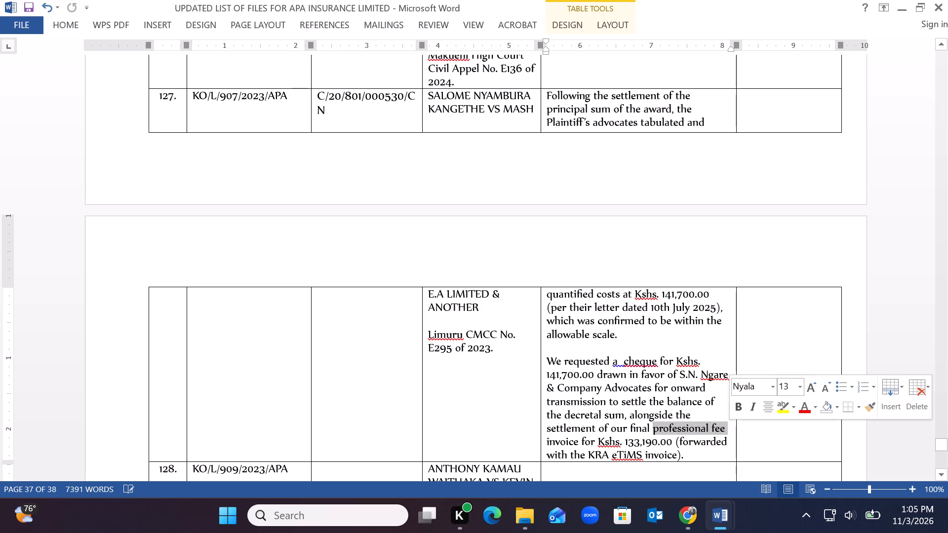
key(BackSpace)
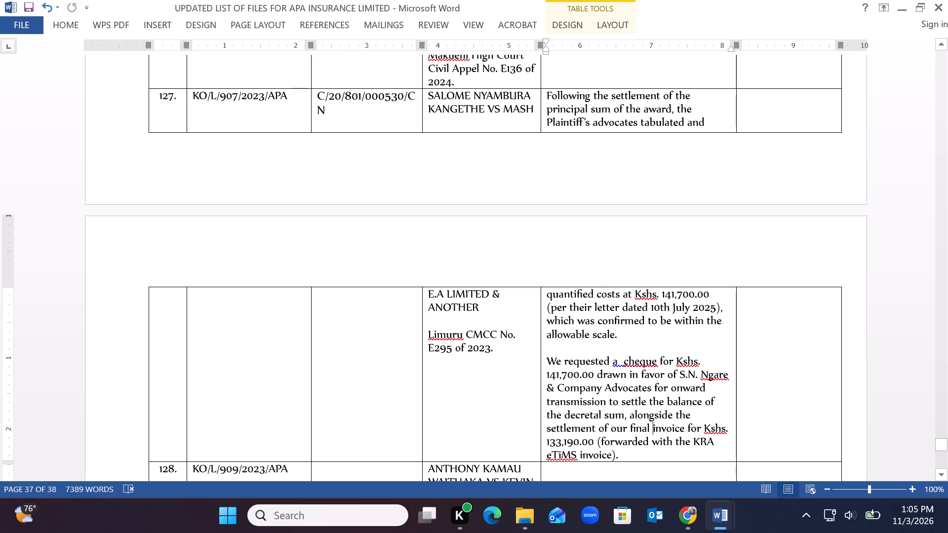
drag(596, 445, 628, 457)
key(BackSpace)
key(BackSpace)
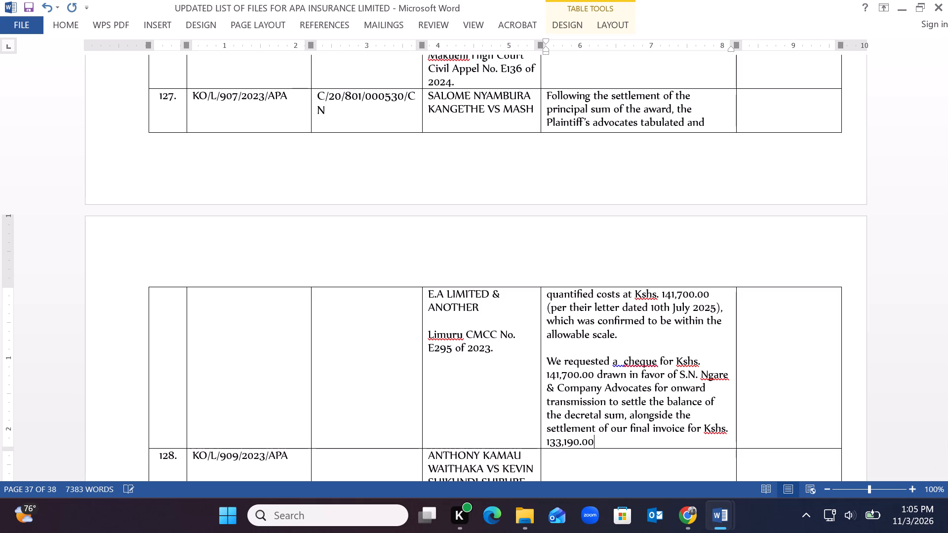
key(period)
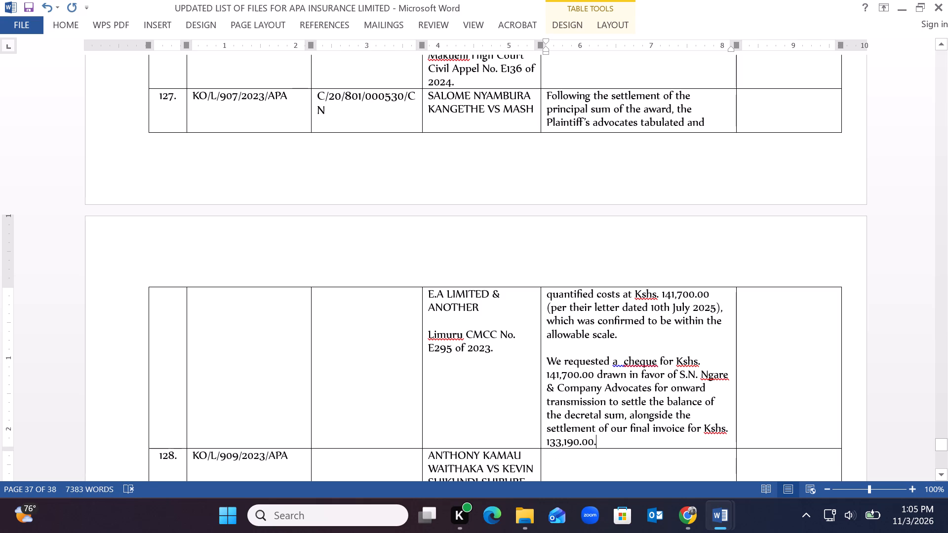
Remove the brackets around "per their letter dated 10th July 2025" in entry 127's status.
click(552, 310)
key(BackSpace)
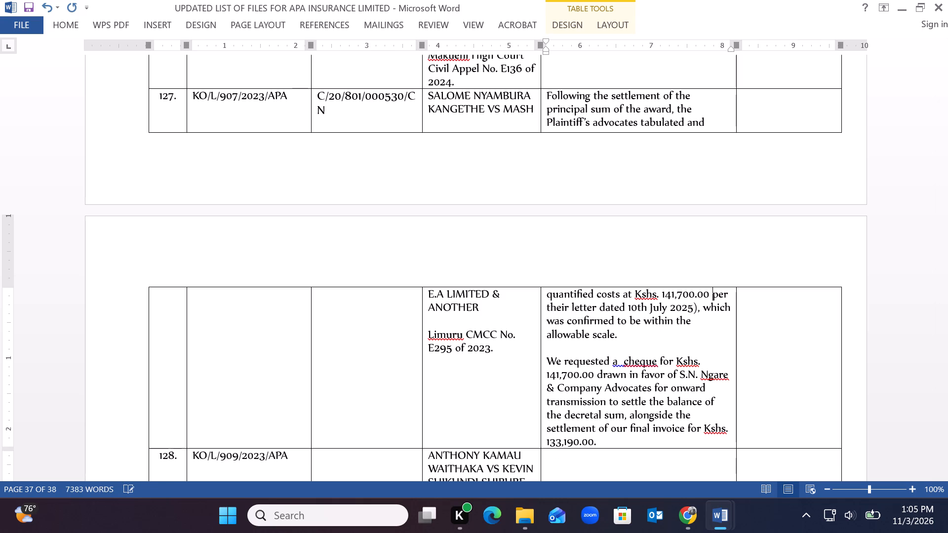
click(695, 307)
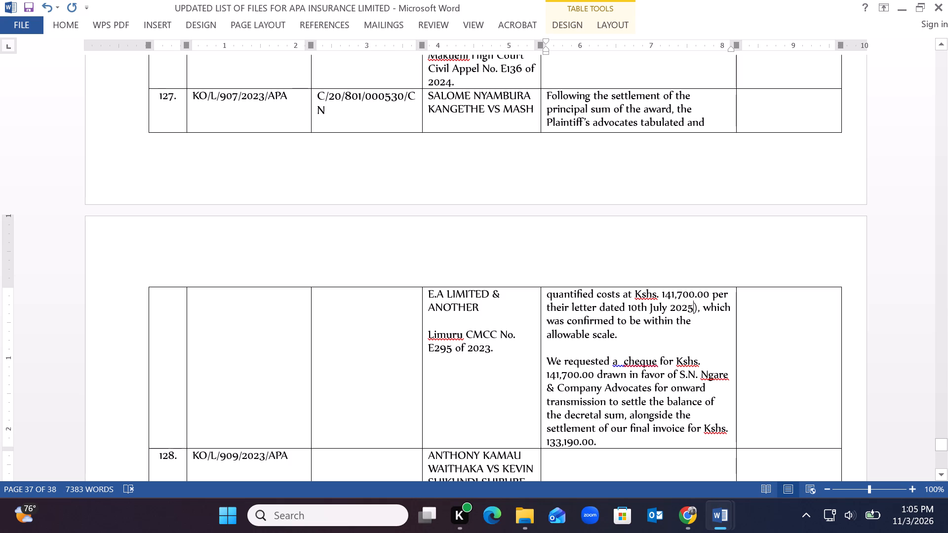
click(696, 308)
key(BackSpace)
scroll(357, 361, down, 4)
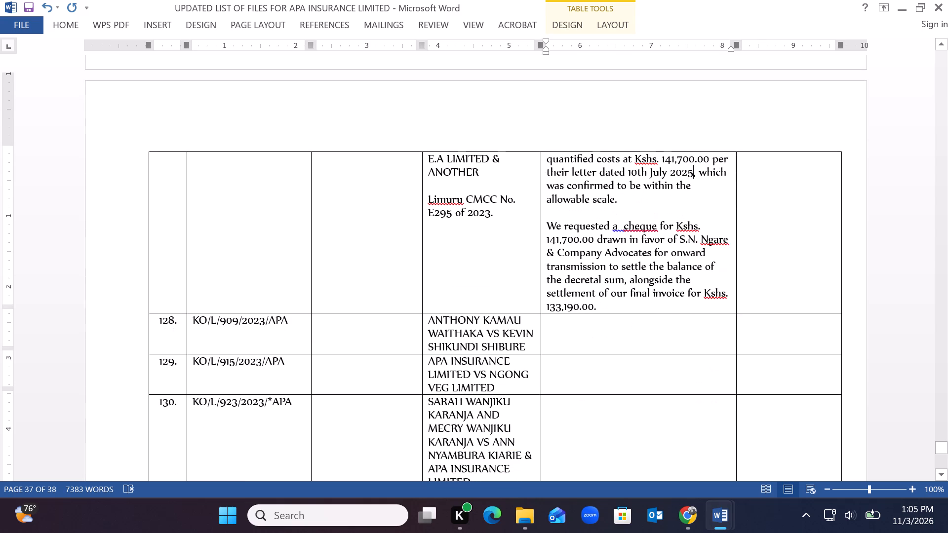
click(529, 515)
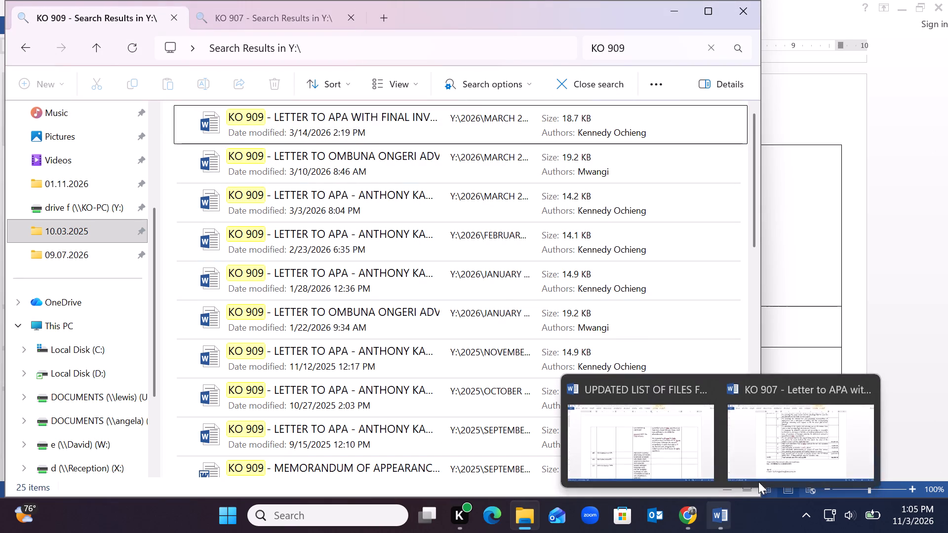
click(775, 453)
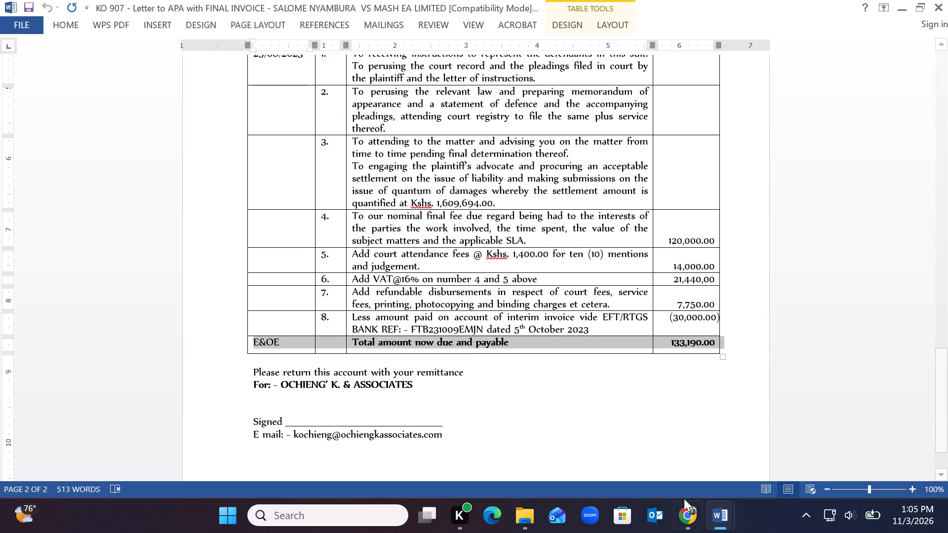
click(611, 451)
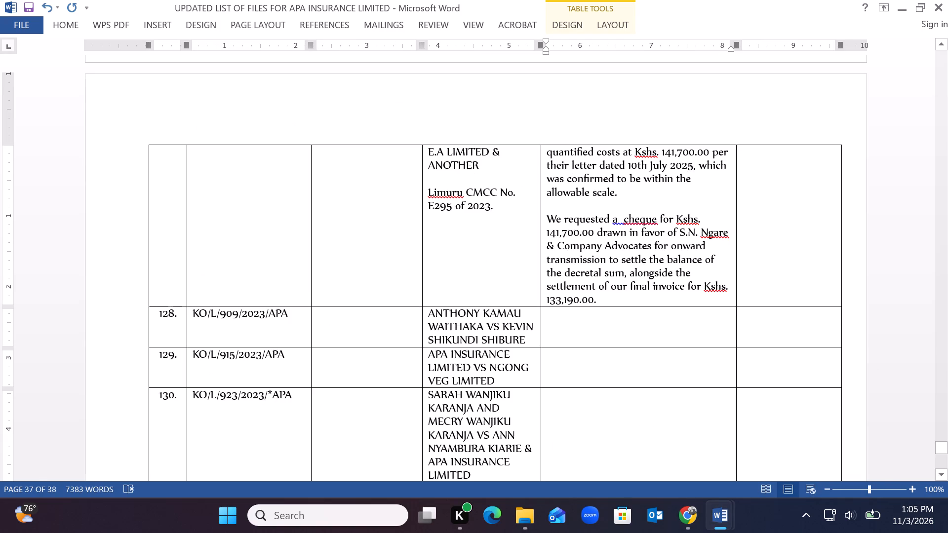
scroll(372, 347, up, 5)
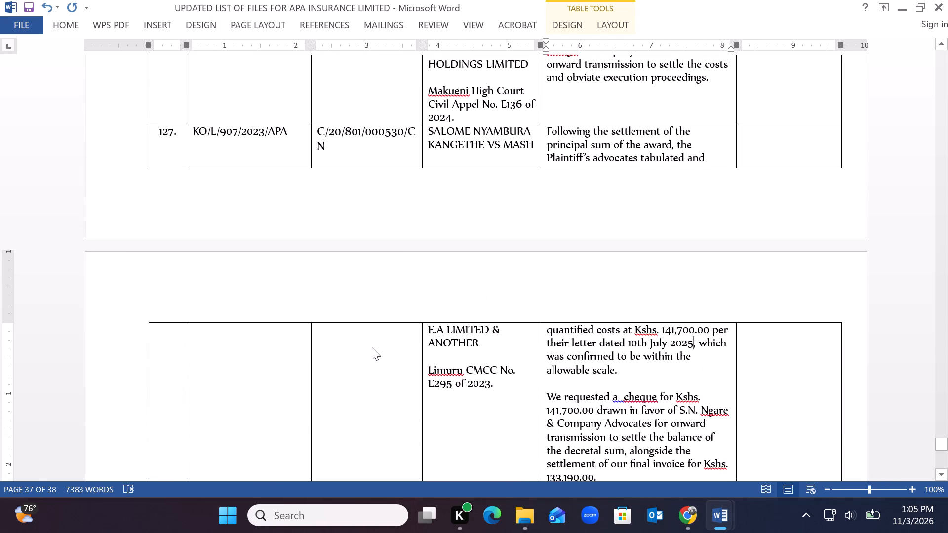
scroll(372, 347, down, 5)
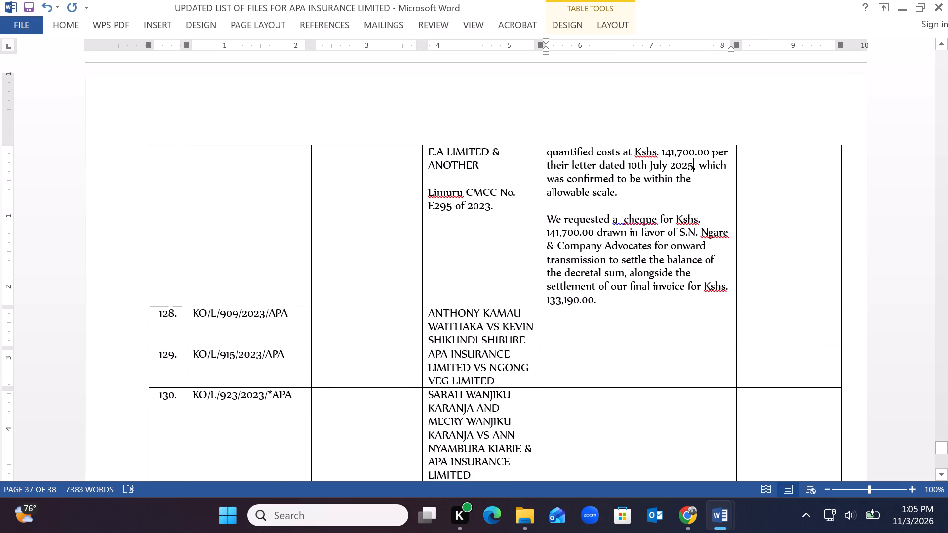
Replace the KO 907 file search on drive Y with a search for KO 915.
click(524, 516)
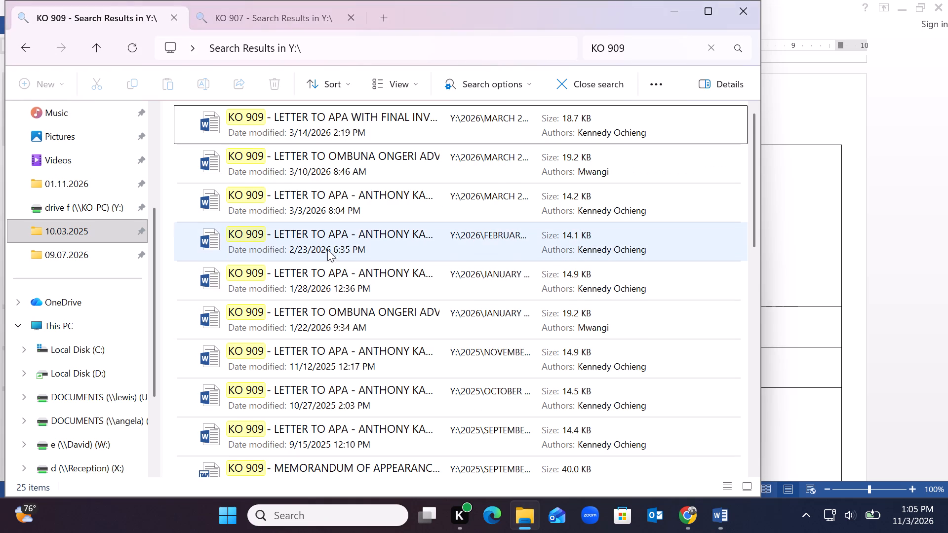
click(265, 1)
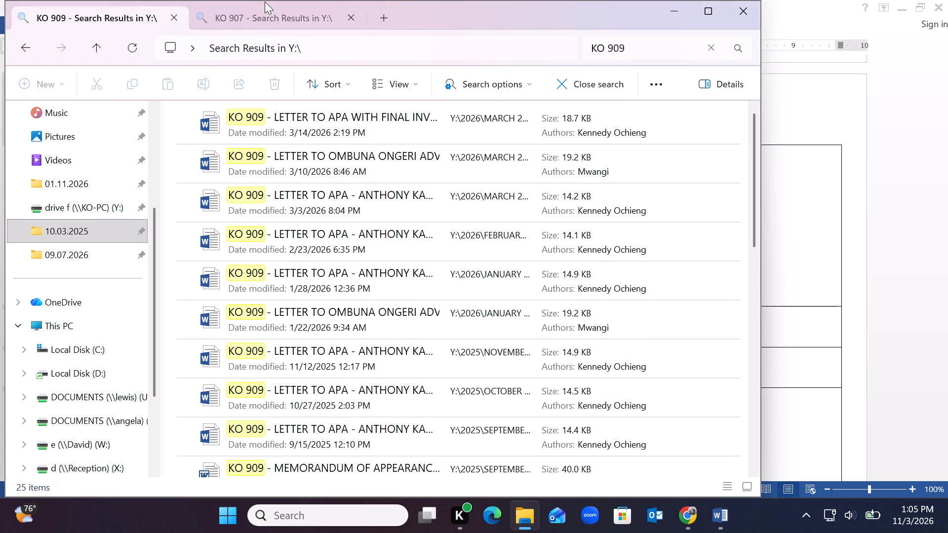
click(266, 21)
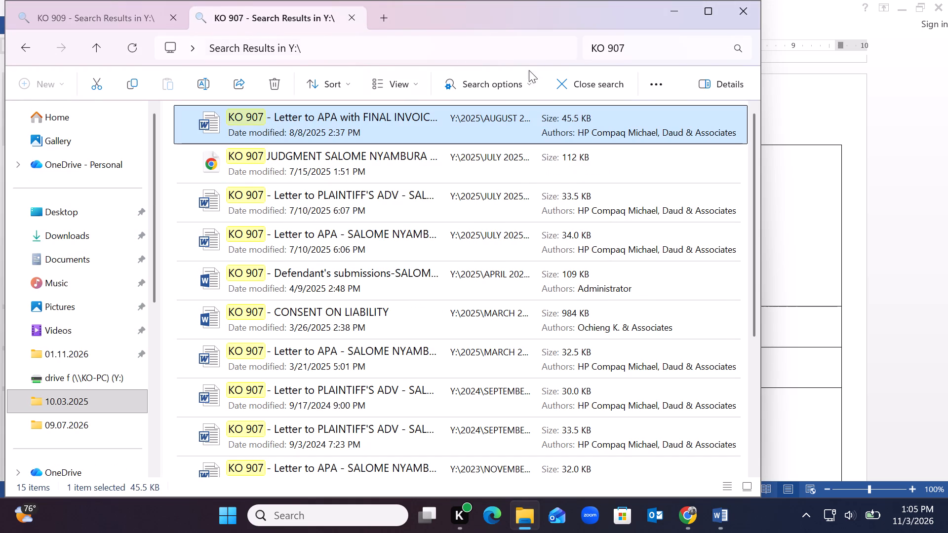
click(639, 46)
key(BackSpace)
key(BackSpace)
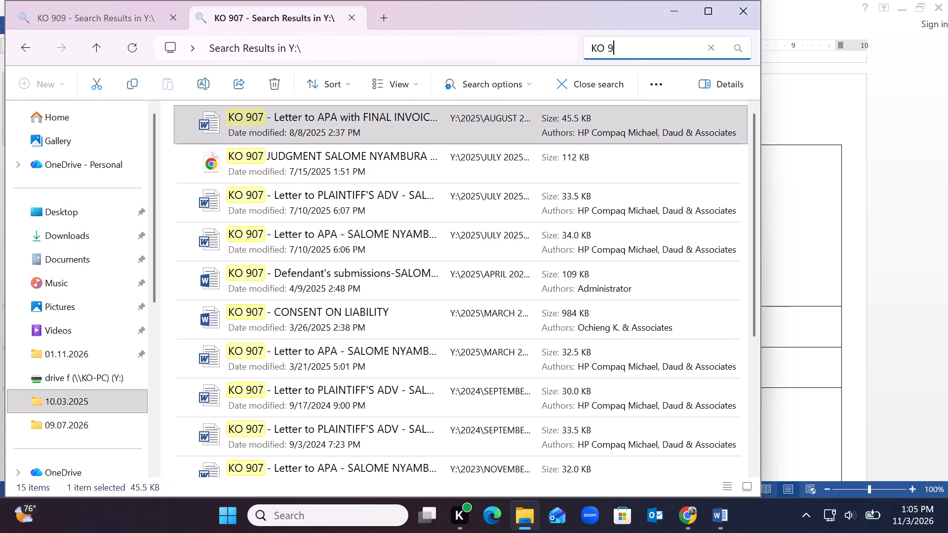
text(15)
key(Return)
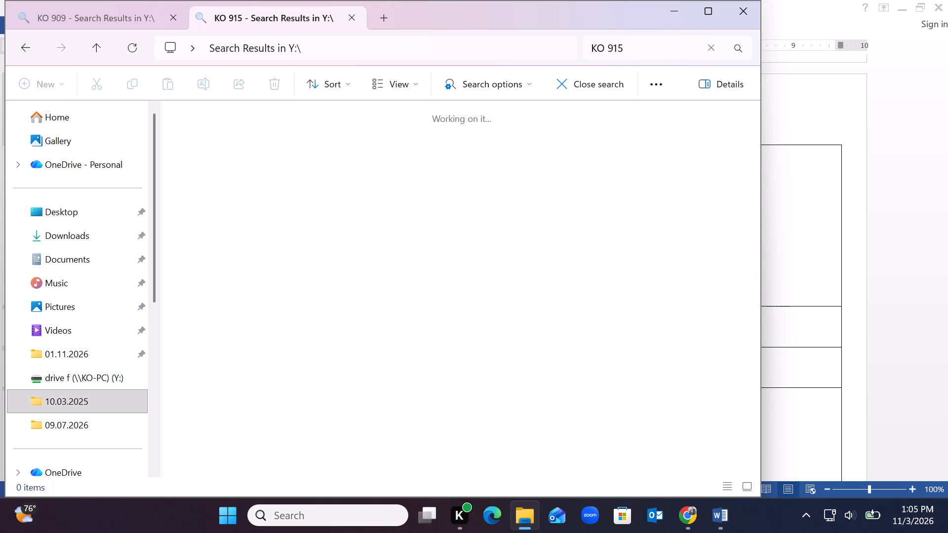
Open the KO 909 letter to APA with final invoice from the KO 909 search results and read through it.
click(81, 10)
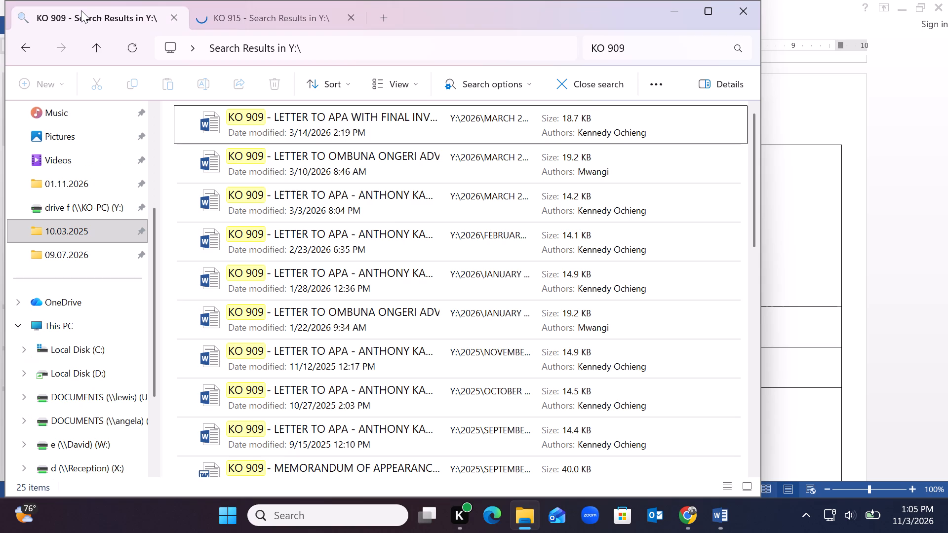
double_click(389, 124)
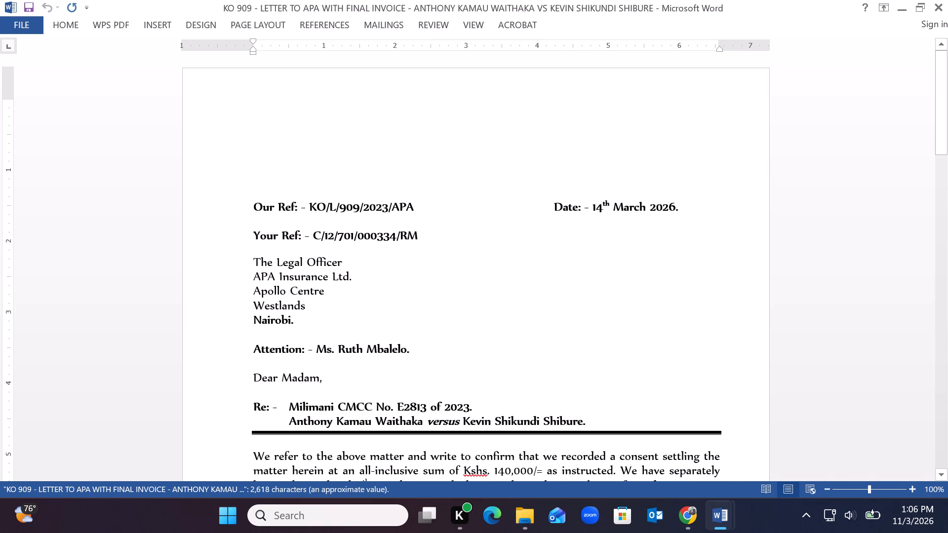
scroll(547, 286, down, 5)
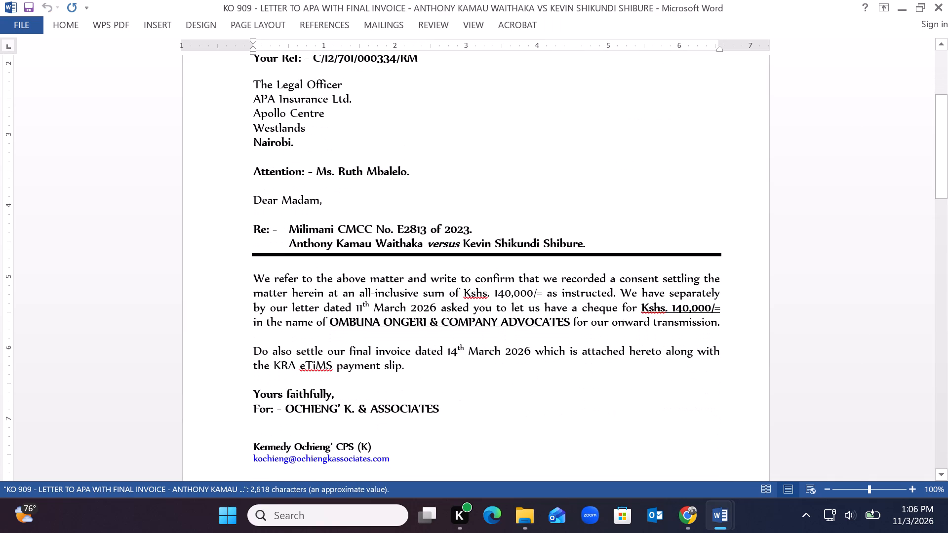
scroll(547, 286, up, 3)
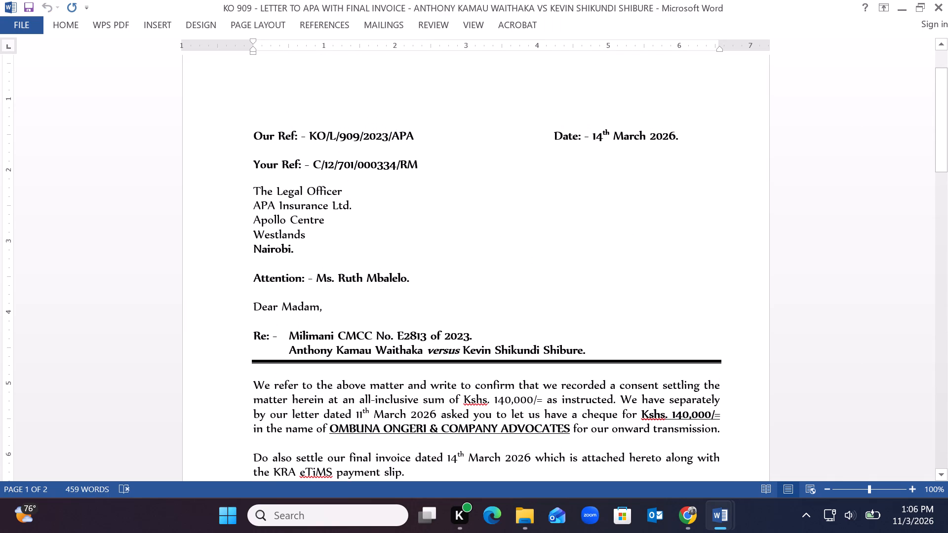
drag(311, 164, 426, 165)
key(ctrl+c)
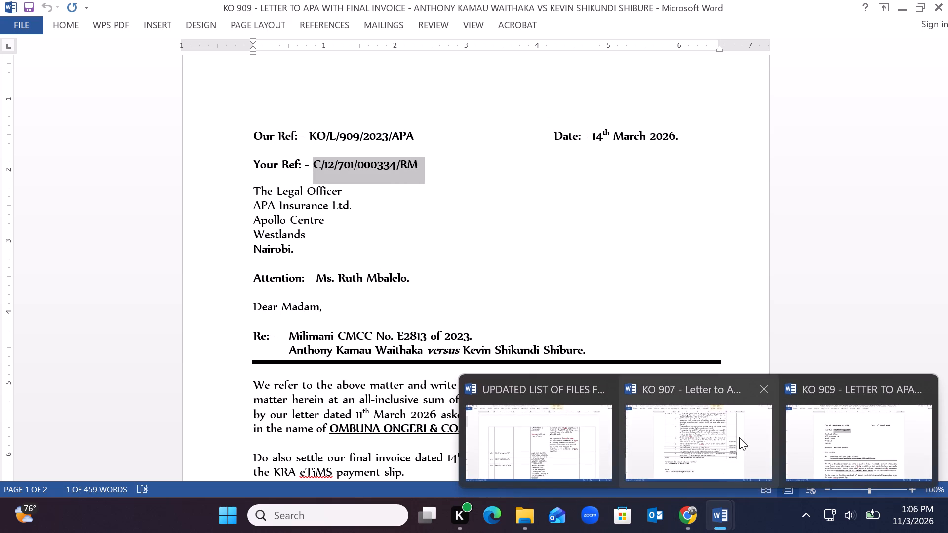
click(754, 390)
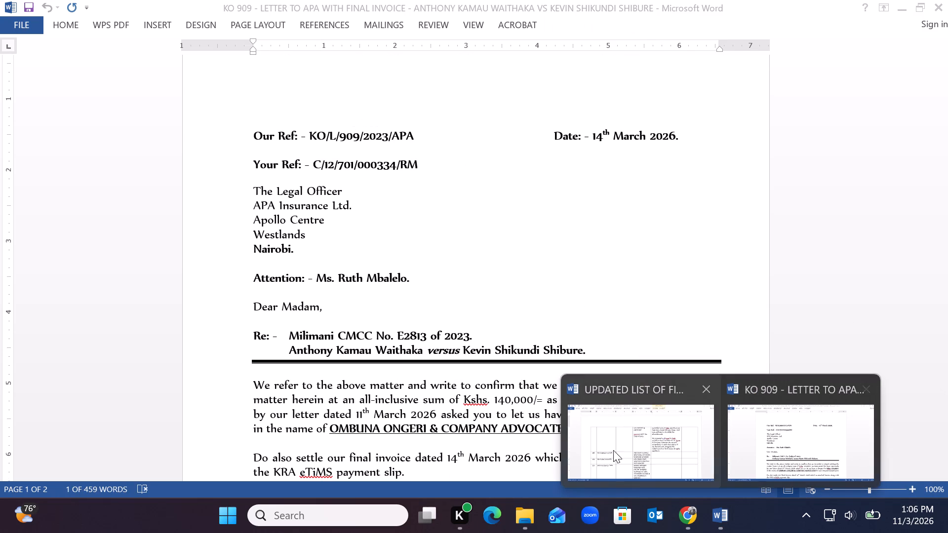
click(612, 452)
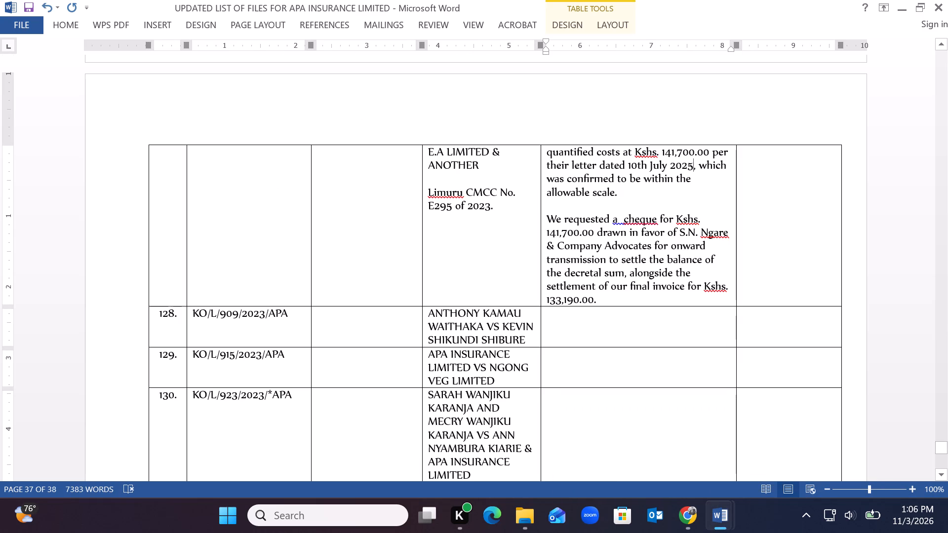
click(333, 325)
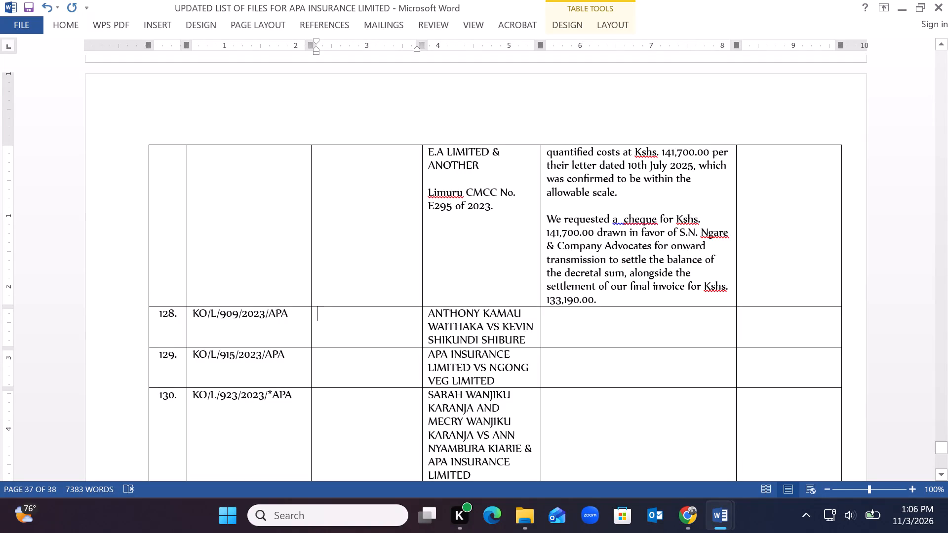
key(ctrl+v)
click(347, 346)
click(404, 381)
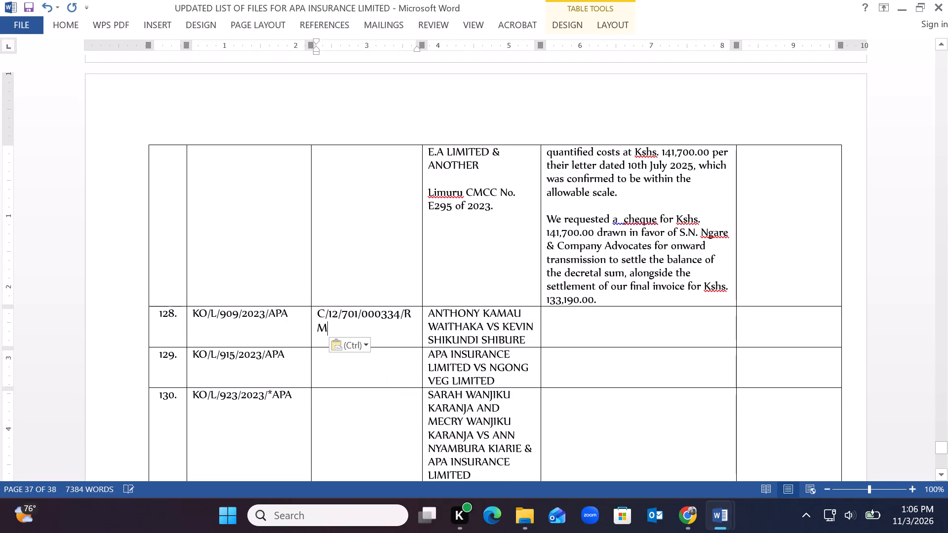
click(526, 344)
key(Return)
key(Return)
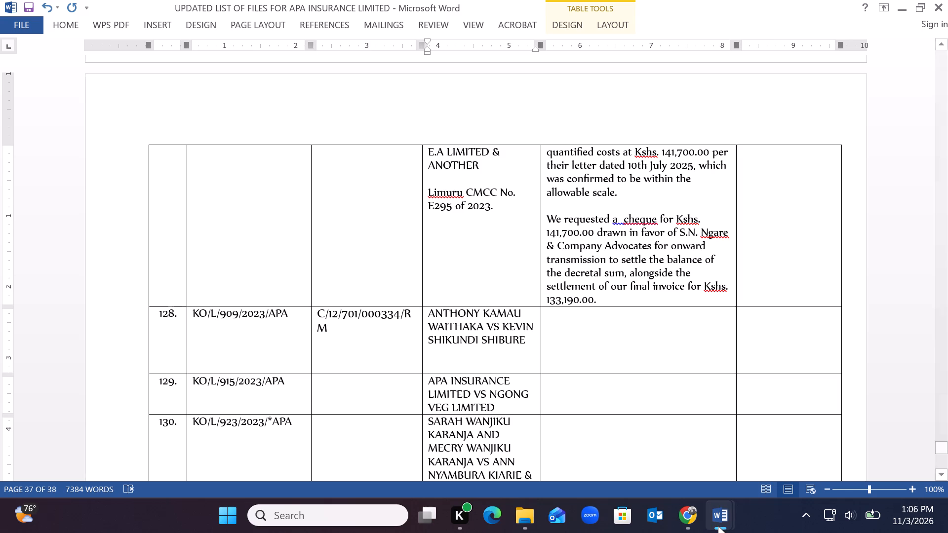
click(782, 472)
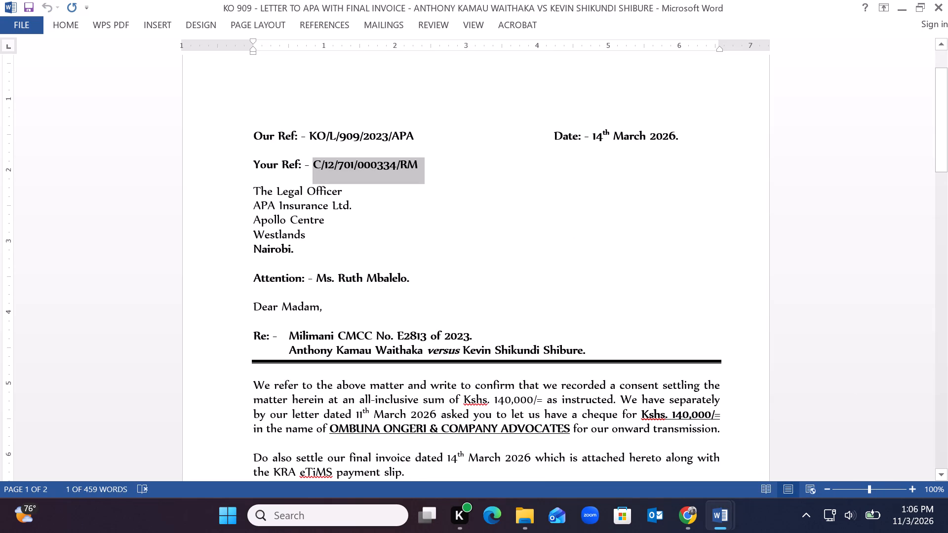
drag(286, 337, 516, 334)
key(ctrl+c)
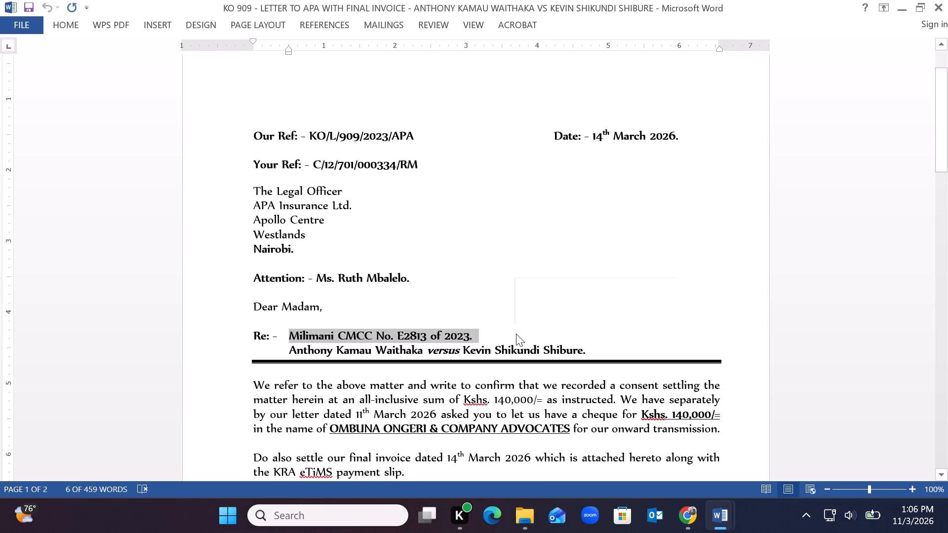
click(657, 467)
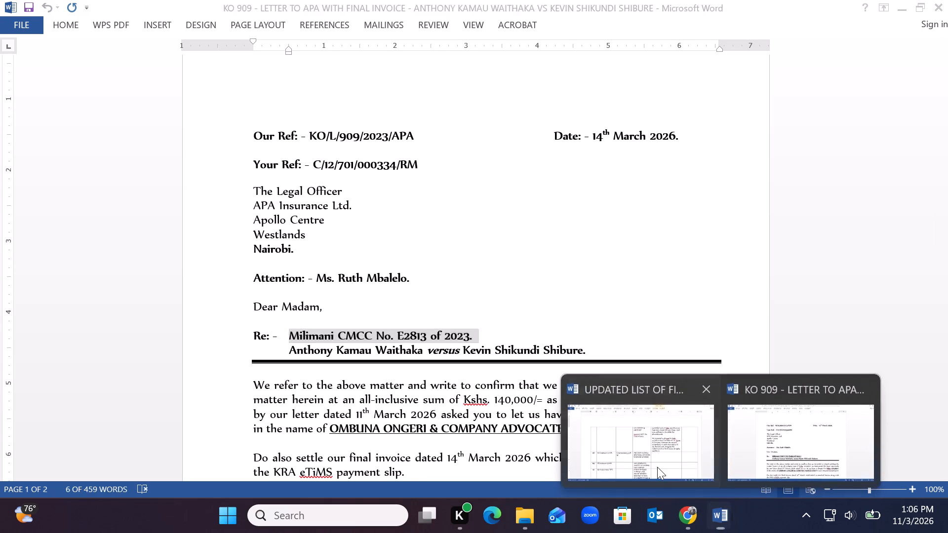
key(ctrl+v)
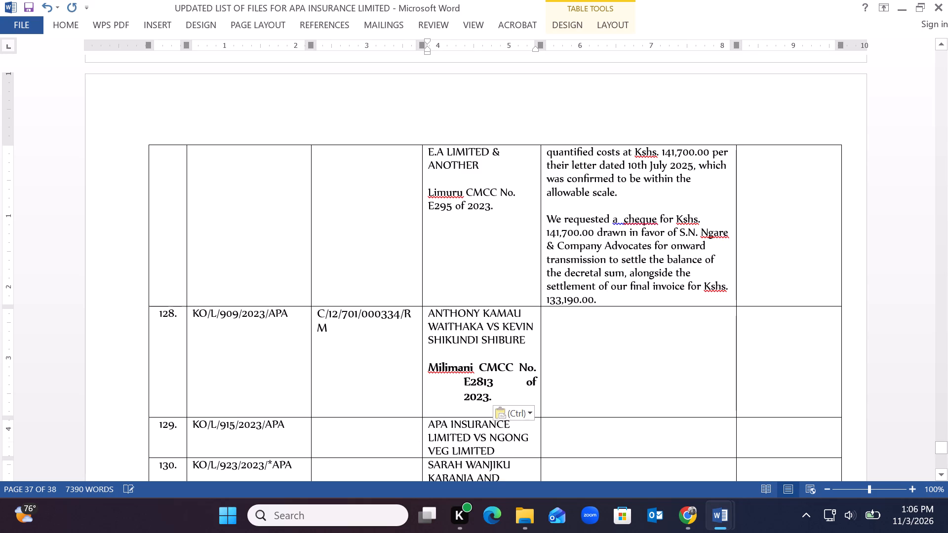
click(506, 411)
click(572, 448)
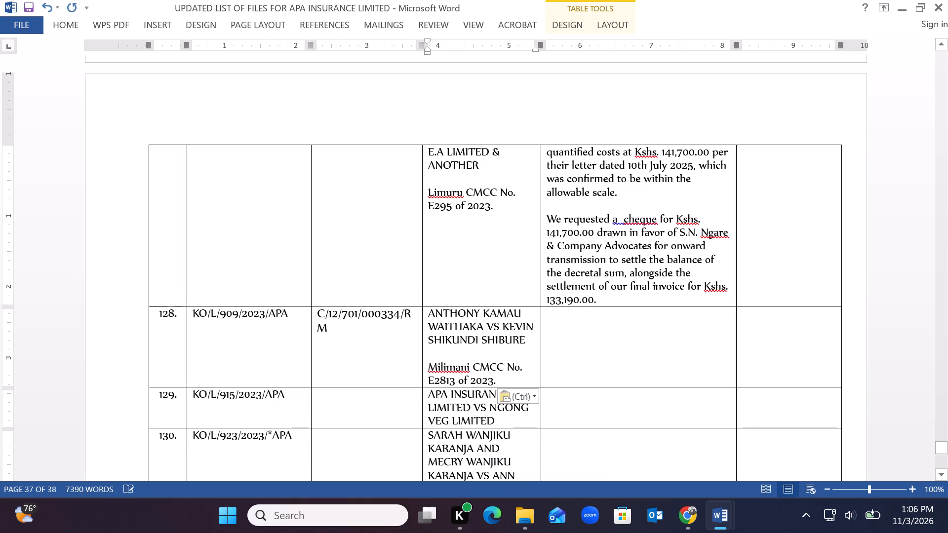
Go to entry 128's empty status cell and consult the KO 909 letter for the matter's status.
click(564, 322)
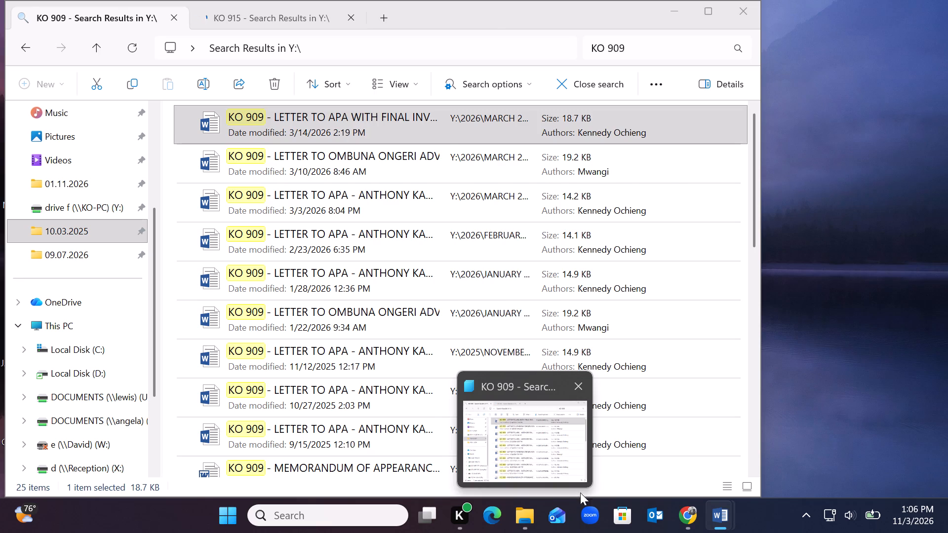
click(780, 471)
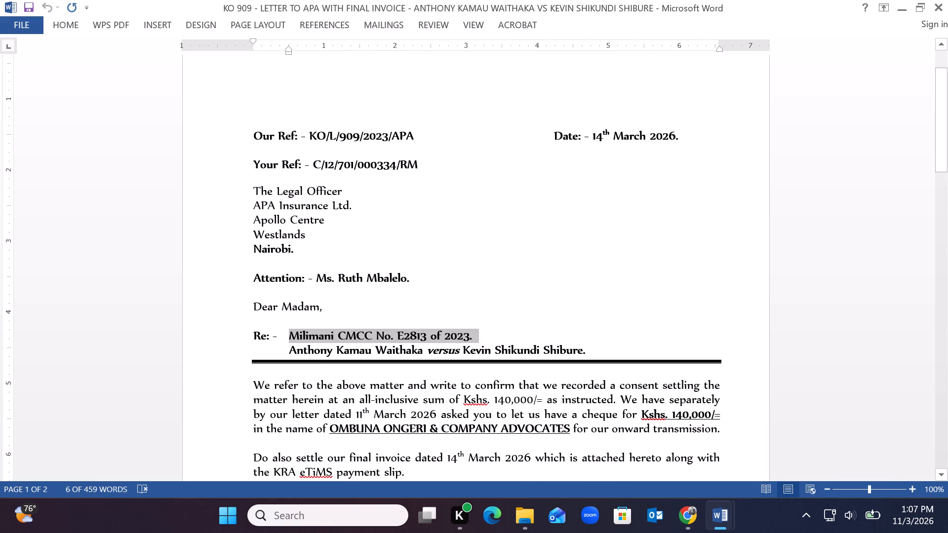
click(625, 457)
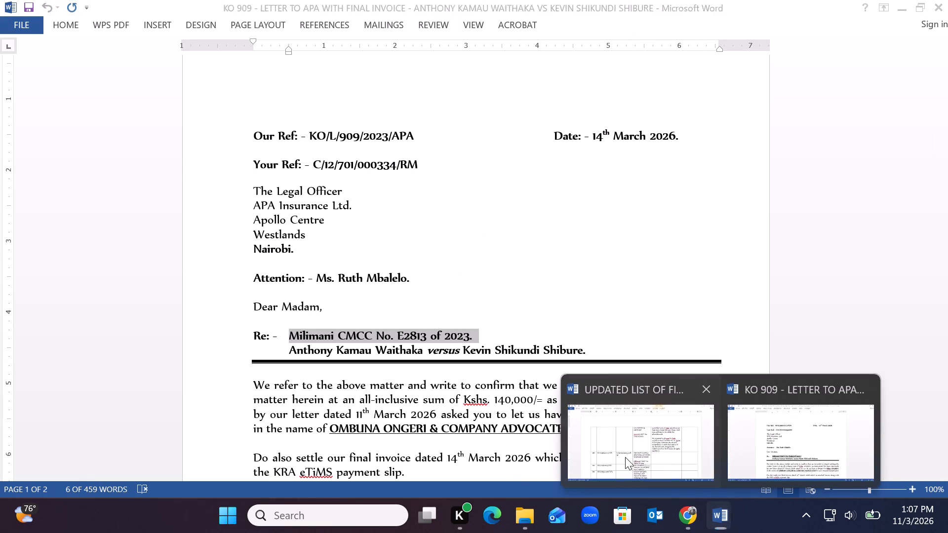
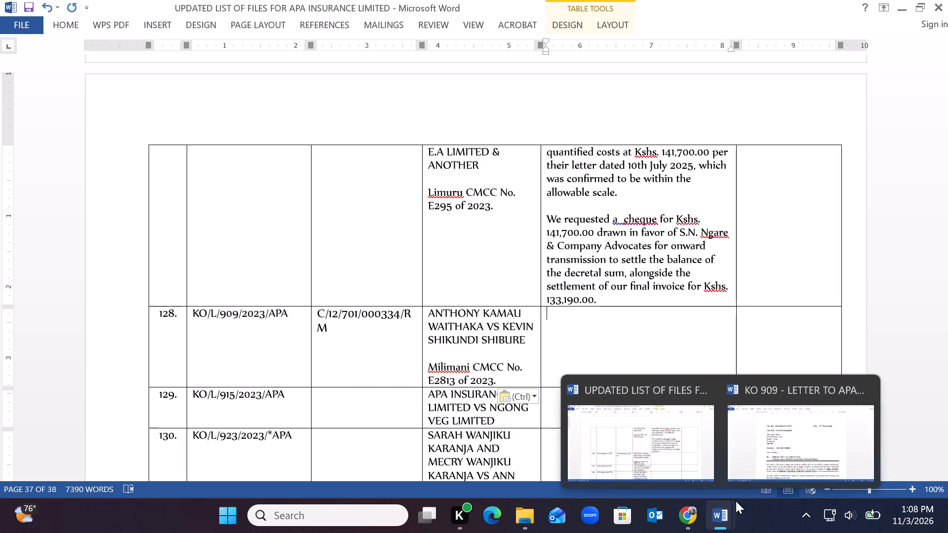
Read the KO 909 letter's paragraphs on the recorded consent, the requested cheque and the final invoice.
click(765, 469)
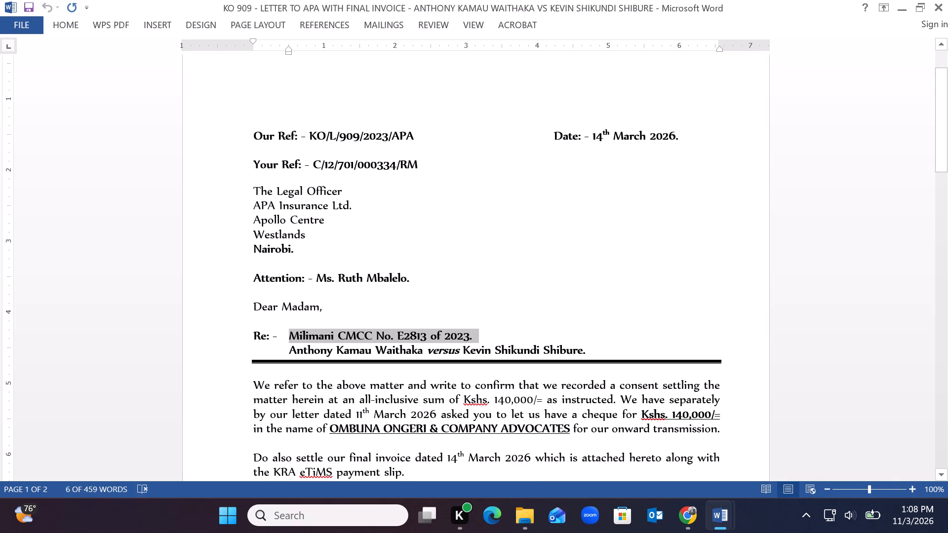
scroll(493, 366, down, 1)
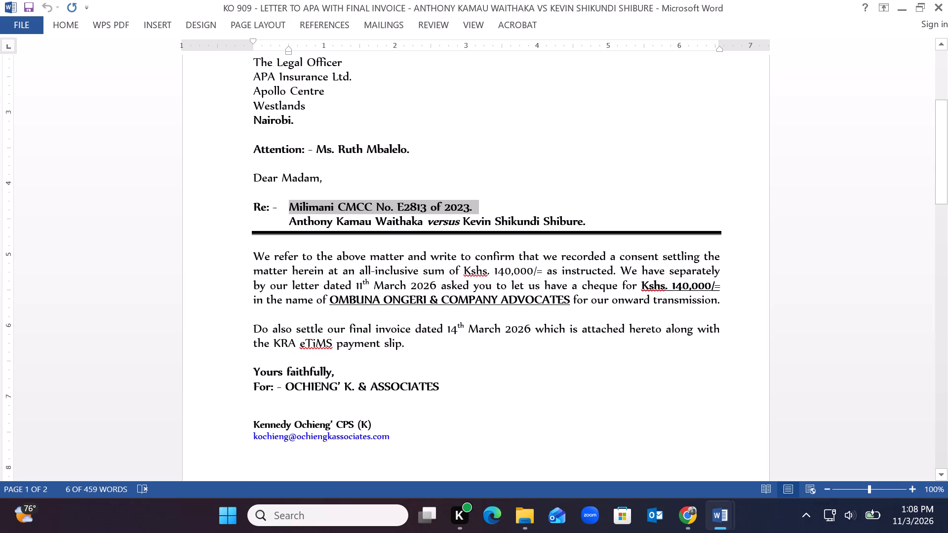
scroll(493, 366, down, 5)
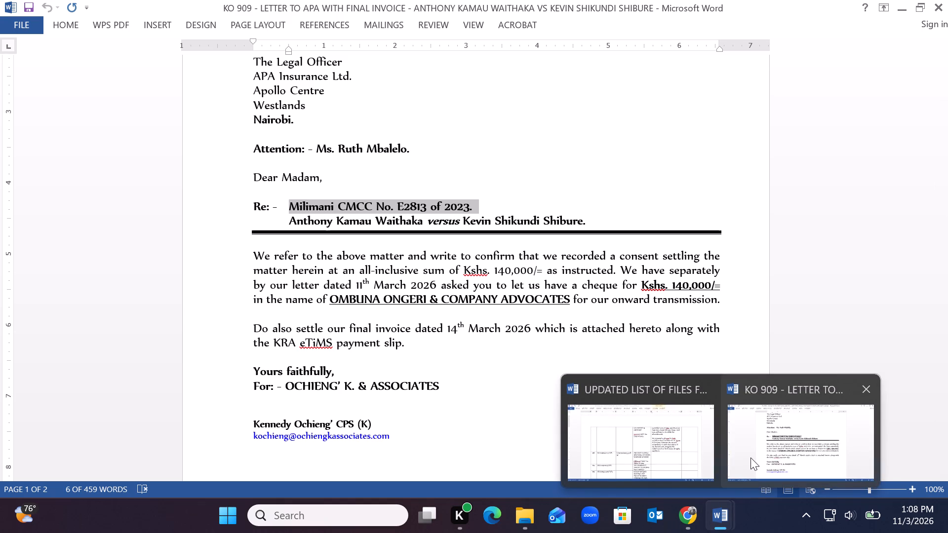
Copy entry 110's consent judgment status text and its green-highlighted "Pending drawing of the final invoice" remark into entry 128's empty cells.
click(678, 454)
scroll(603, 310, up, 3)
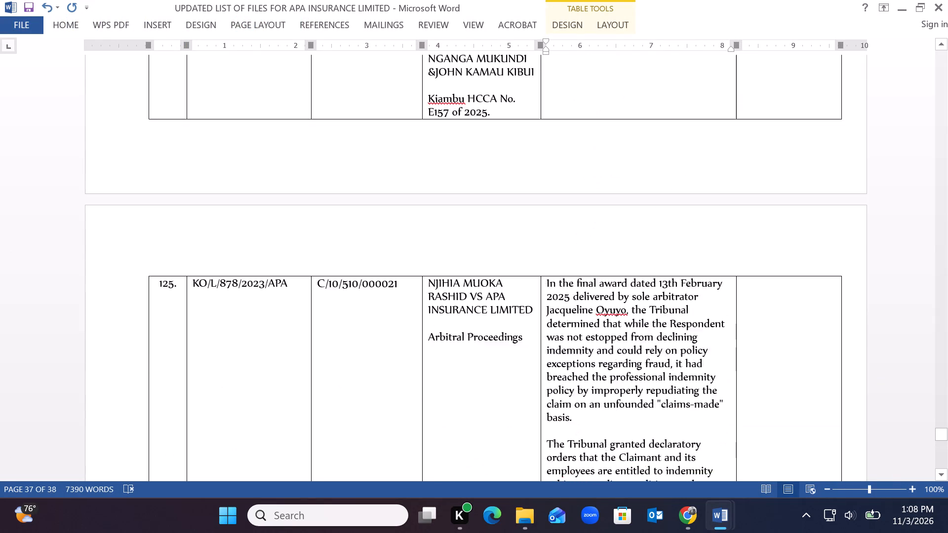
scroll(603, 310, up, 4)
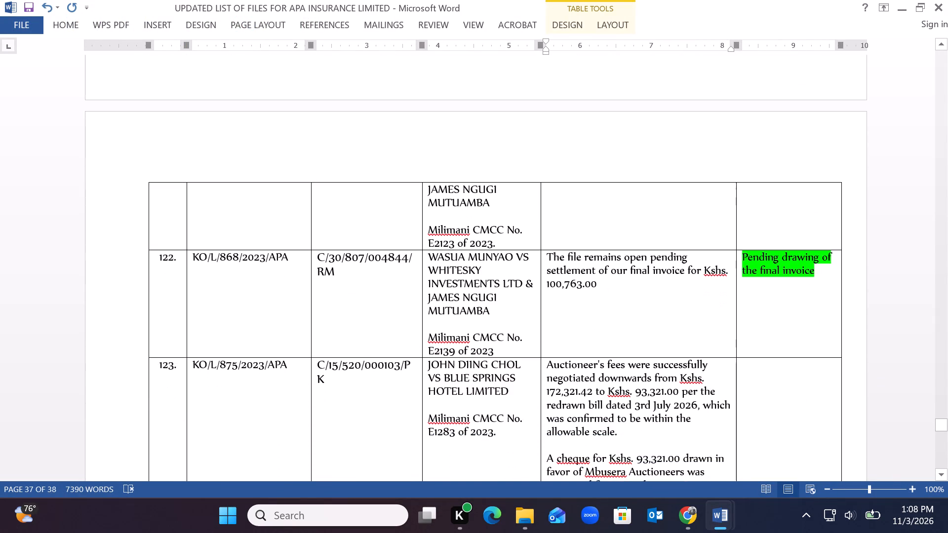
scroll(605, 320, up, 3)
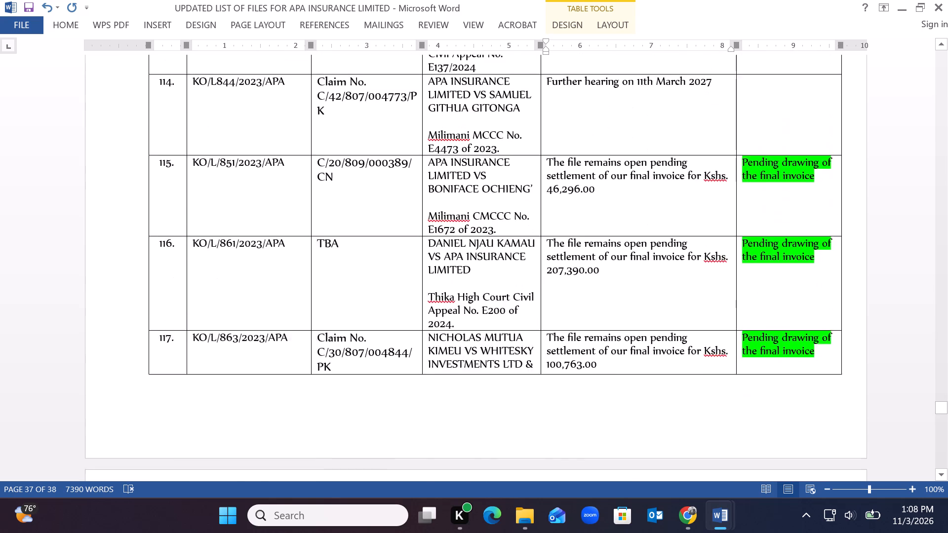
scroll(605, 320, up, 3)
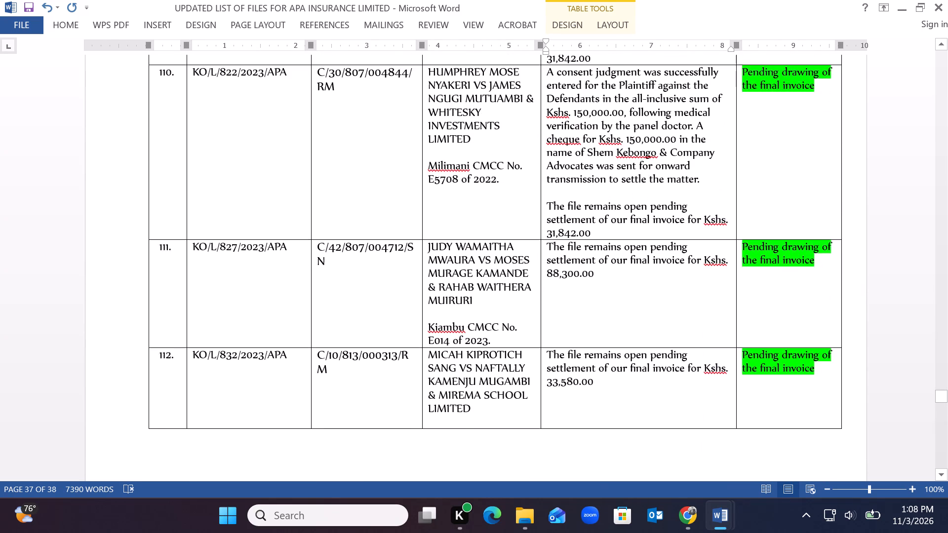
scroll(588, 312, up, 1)
drag(546, 170, 629, 286)
click(629, 286)
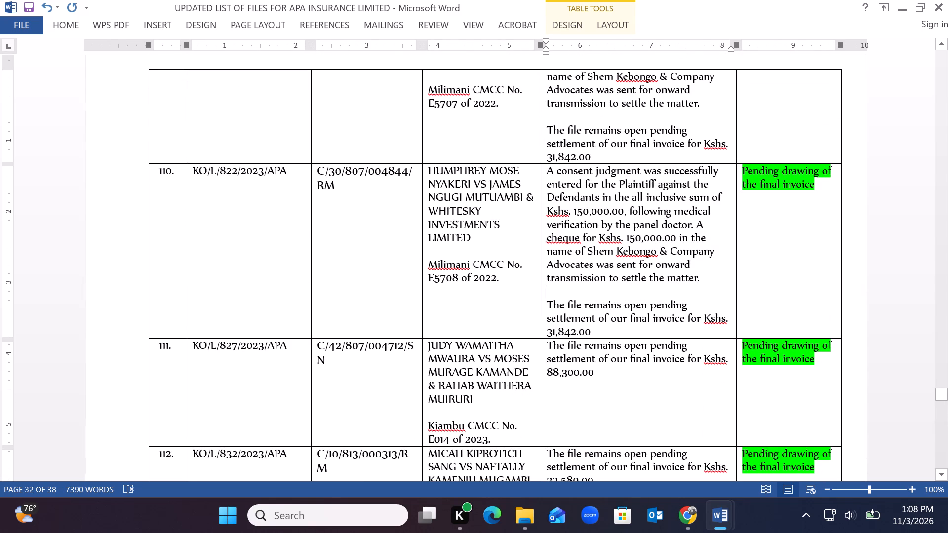
drag(549, 171, 815, 297)
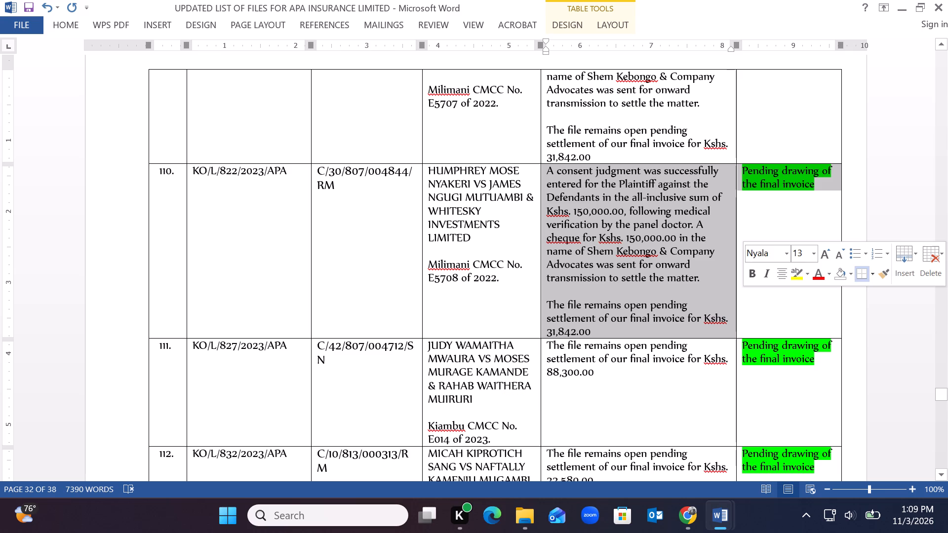
key(ctrl+c)
scroll(493, 303, down, 5)
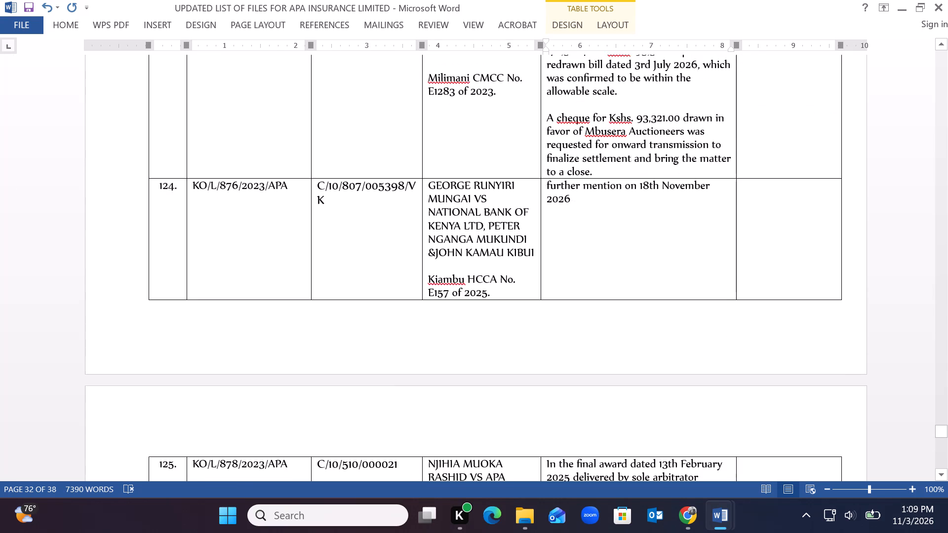
scroll(493, 303, down, 2)
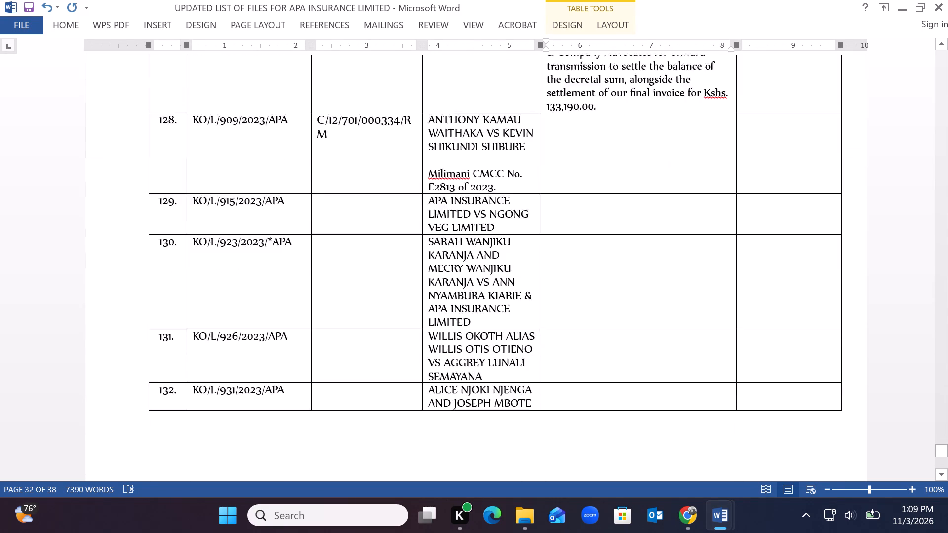
scroll(490, 303, down, 1)
click(596, 280)
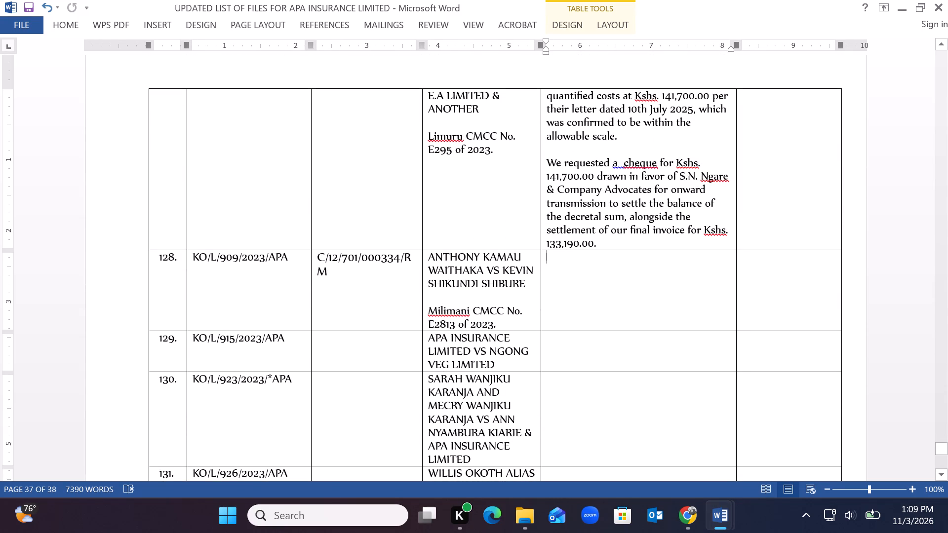
key(ctrl+v)
click(612, 366)
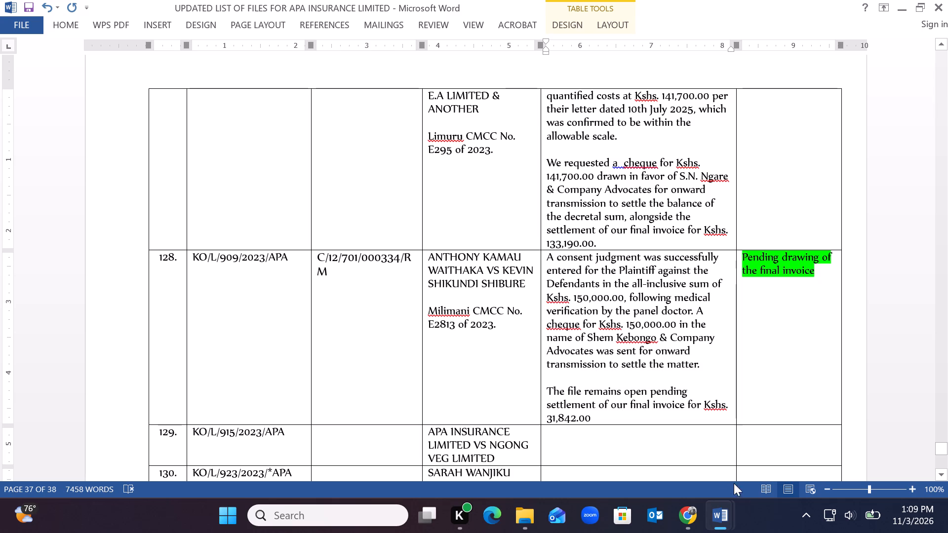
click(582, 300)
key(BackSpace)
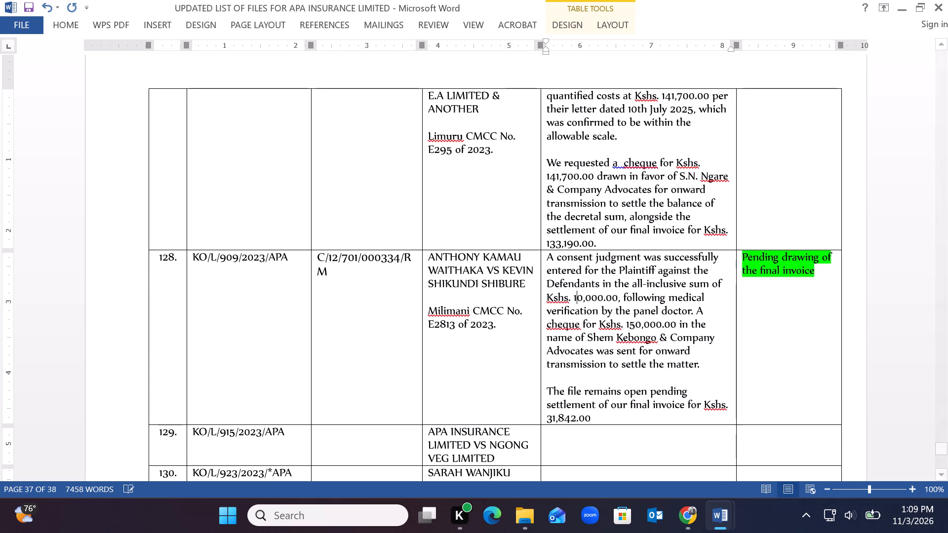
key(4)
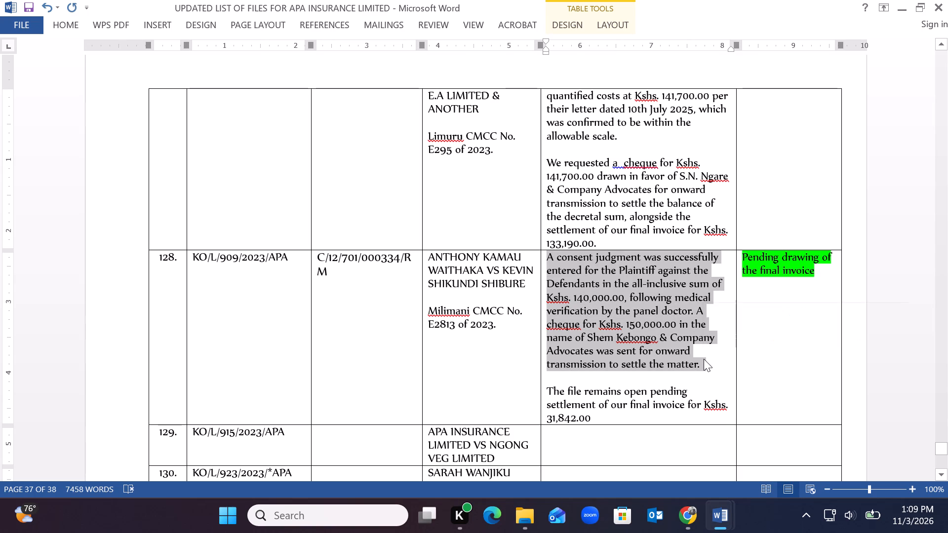
key(ctrl+v)
click(718, 433)
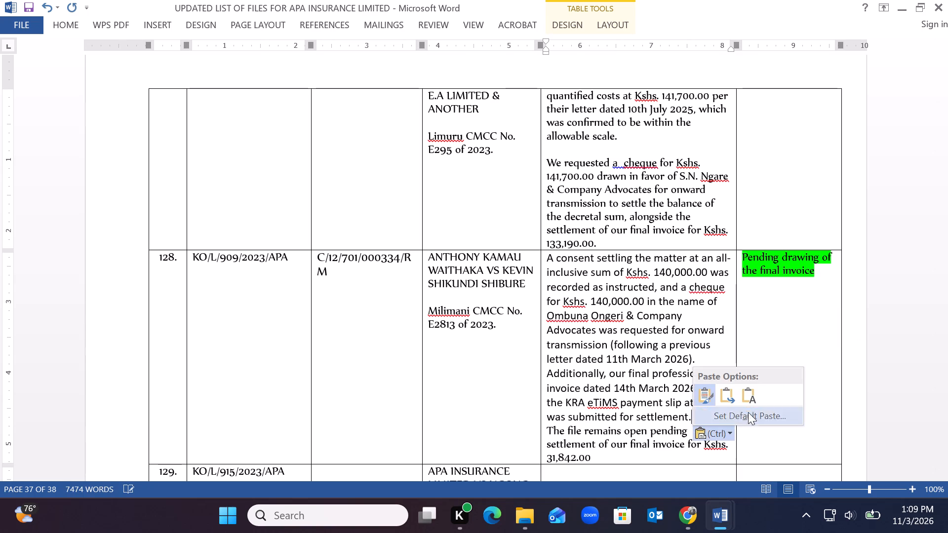
click(753, 394)
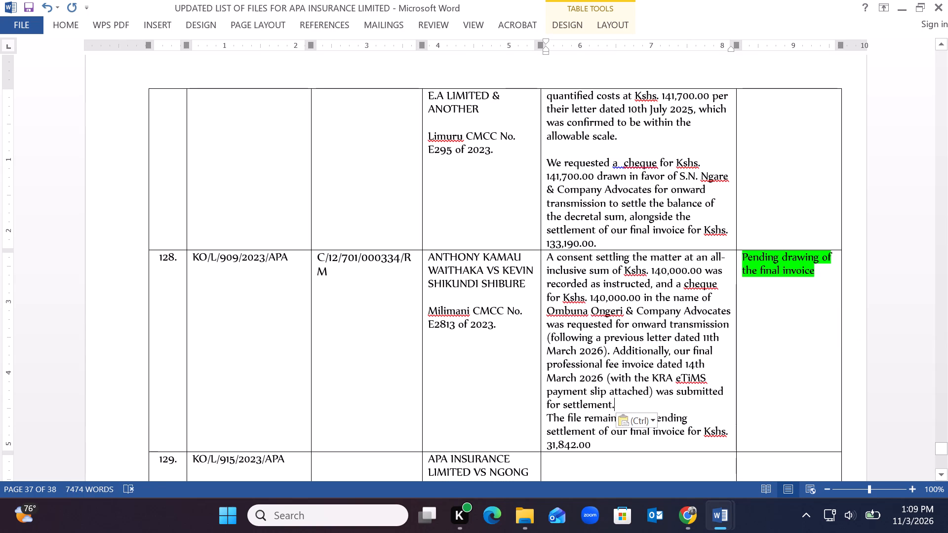
key(Return)
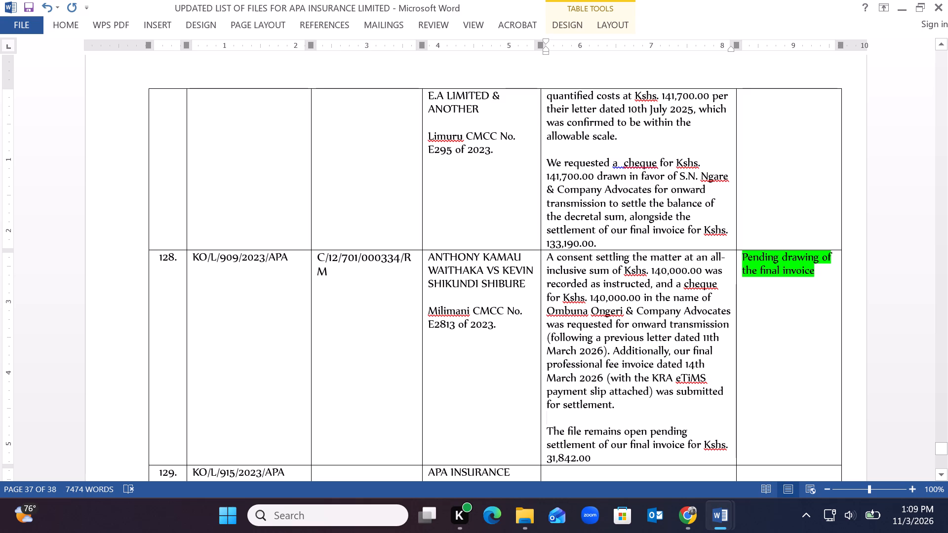
Delete the bracketed reference to the 11th March 2026 letter and the "Additionally" fee invoice sentence from entry 128's status.
drag(610, 351, 580, 345)
drag(580, 345, 549, 341)
key(BackSpace)
key(BackSpace)
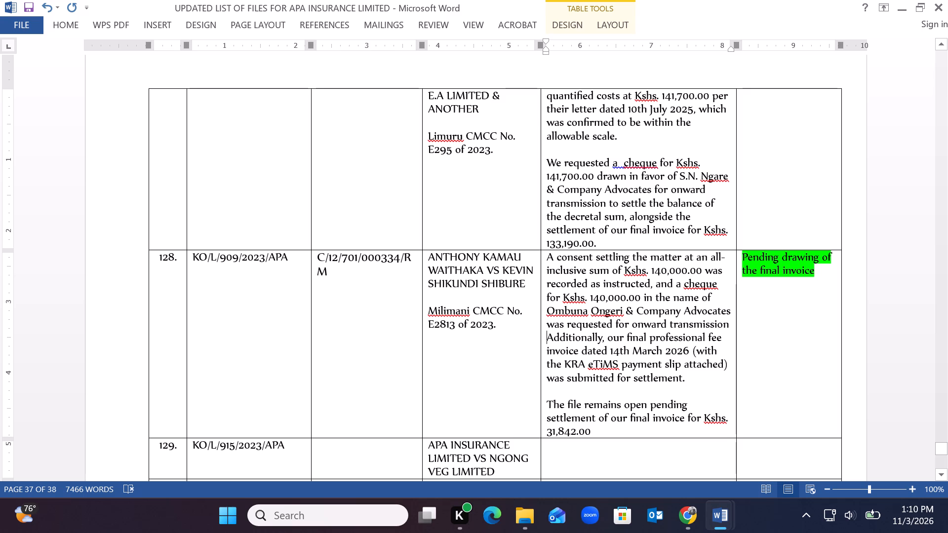
drag(691, 379, 551, 342)
key(BackSpace)
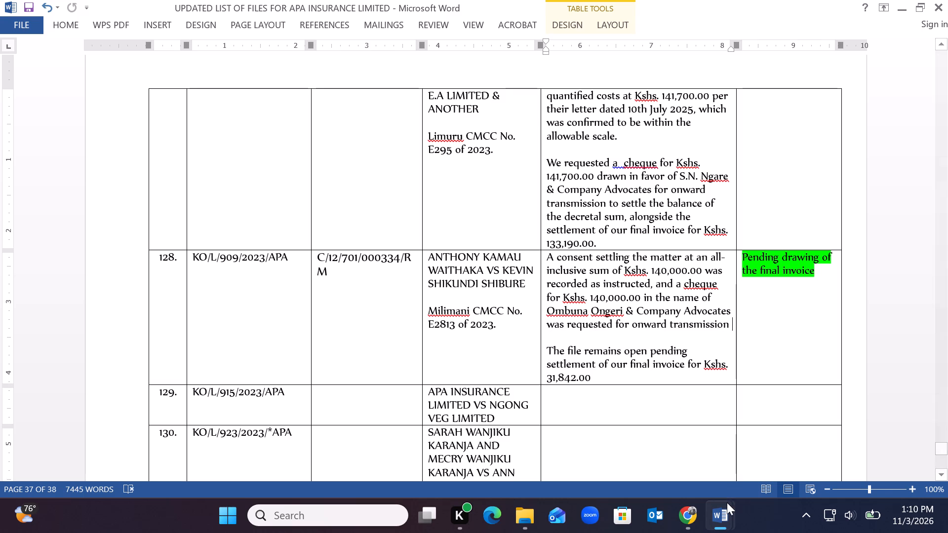
Replace the final invoice amount in entry 128's status with the 41,016.00 total from the KO 909 letter's invoice, as unformatted text.
click(785, 461)
scroll(683, 412, down, 16)
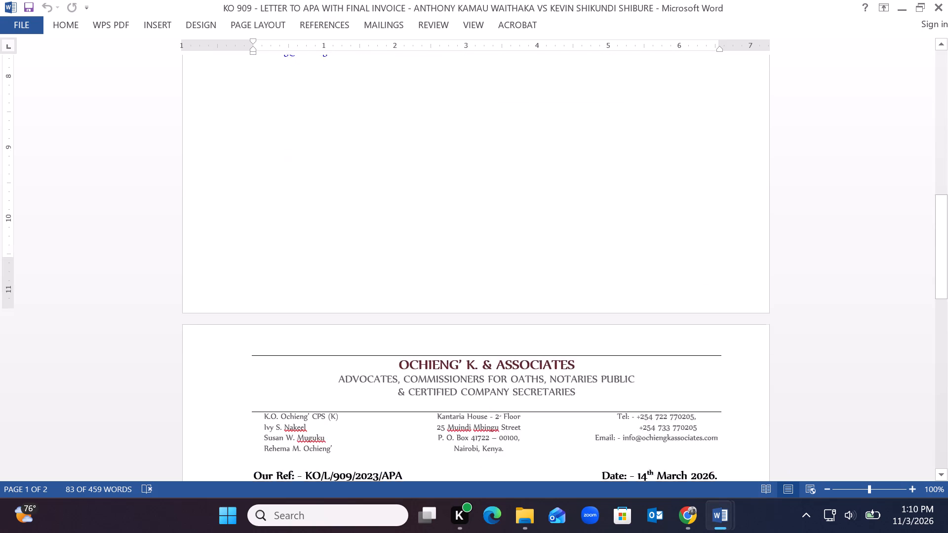
scroll(476, 364, down, 16)
drag(677, 182, 692, 182)
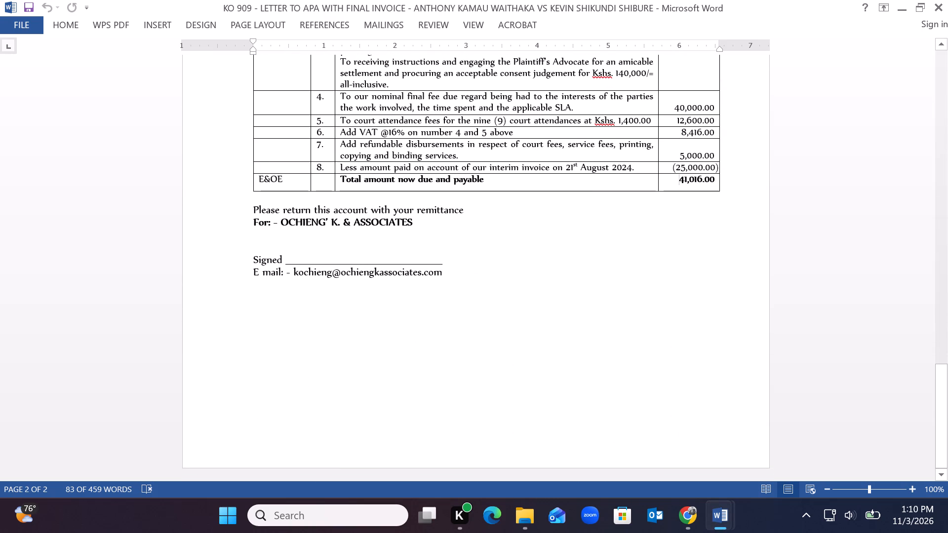
drag(692, 182, 716, 180)
key(ctrl+c)
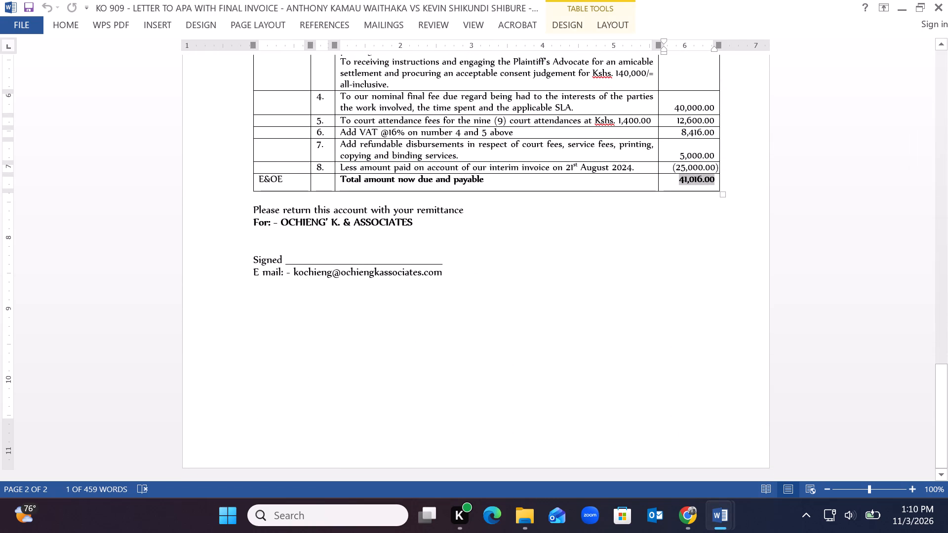
click(938, 1)
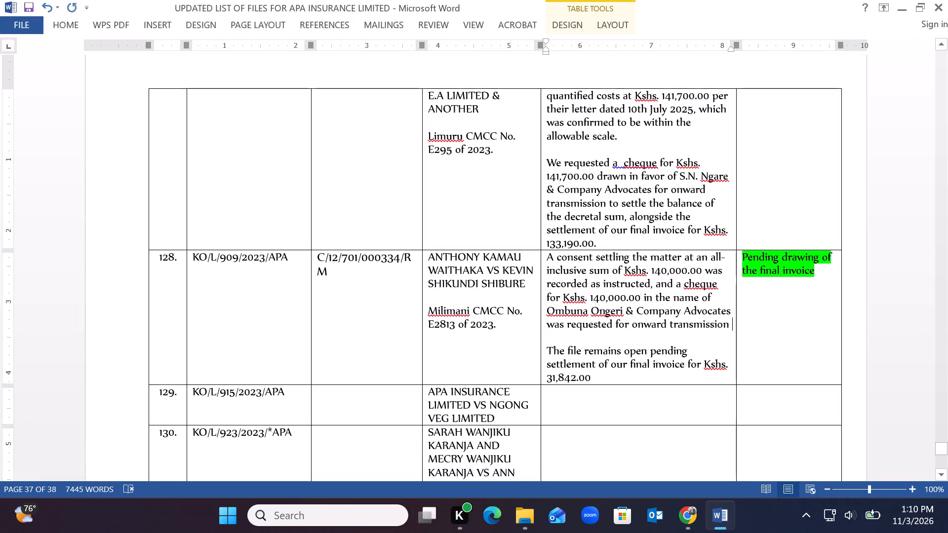
drag(602, 378, 553, 379)
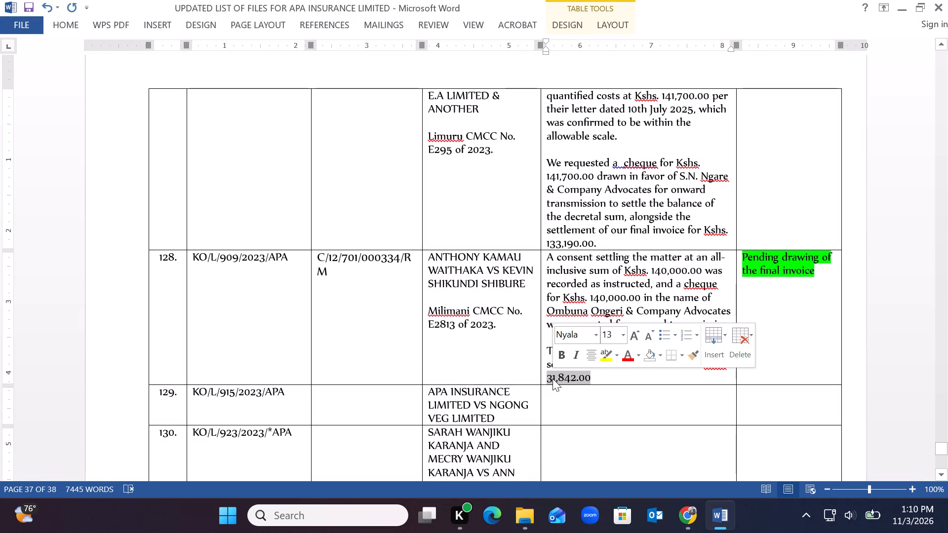
key(ctrl+v)
click(606, 396)
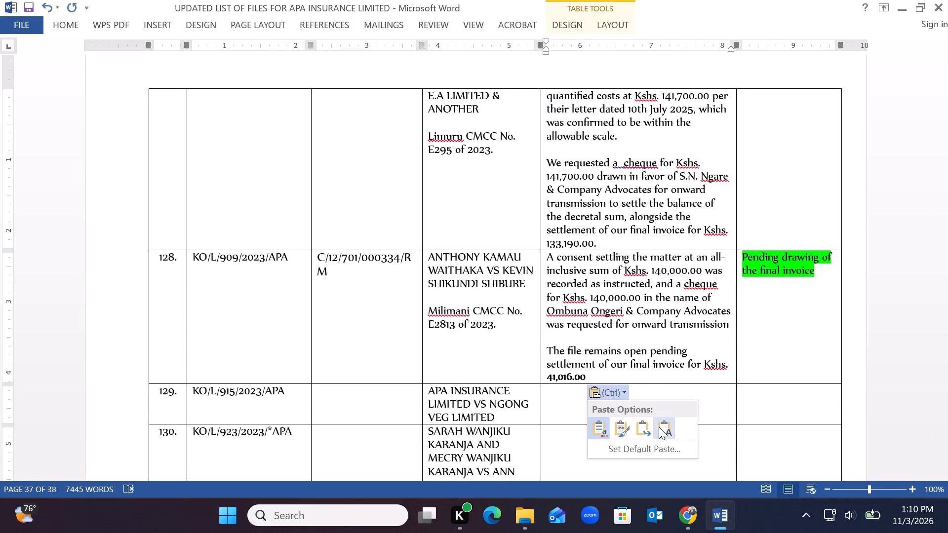
click(659, 427)
click(567, 404)
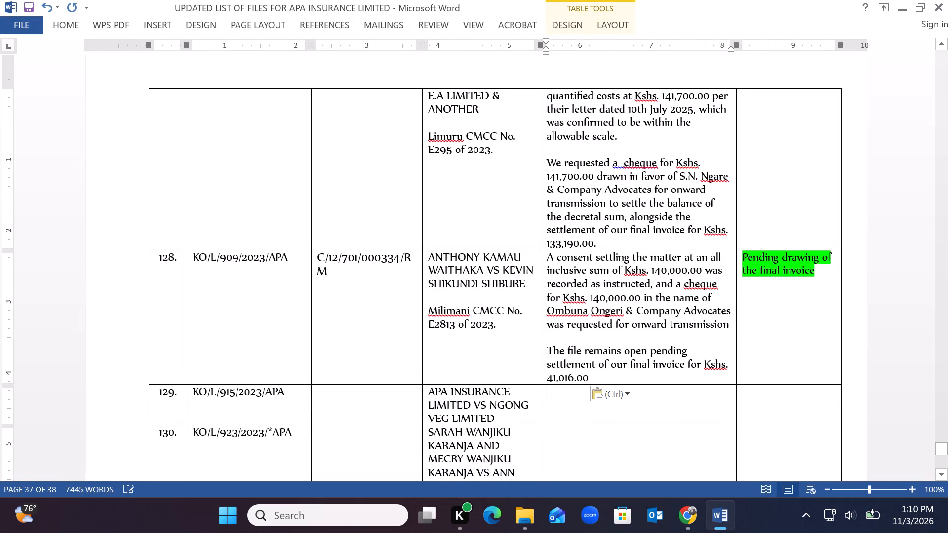
Switch to File Explorer and search the Y: drive for KO 923 in place of the KO 909 search.
click(329, 404)
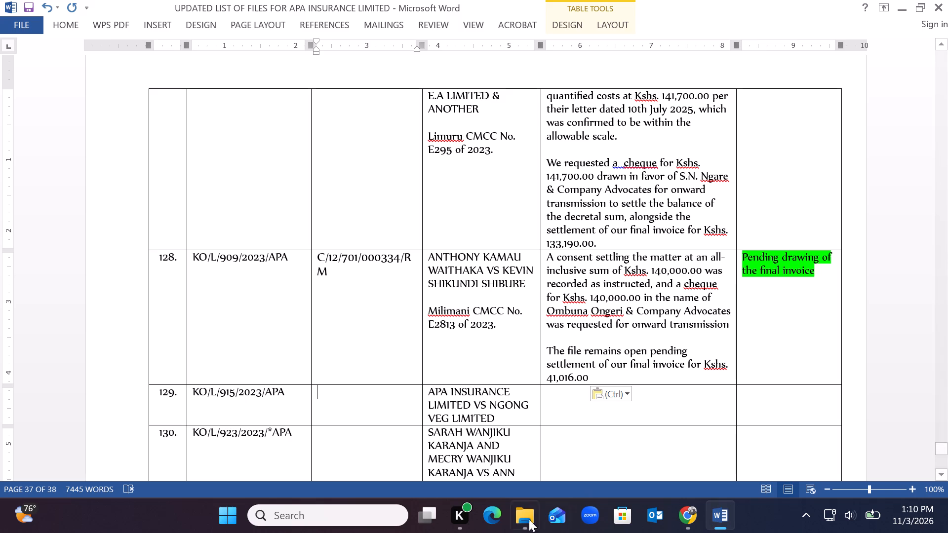
click(519, 527)
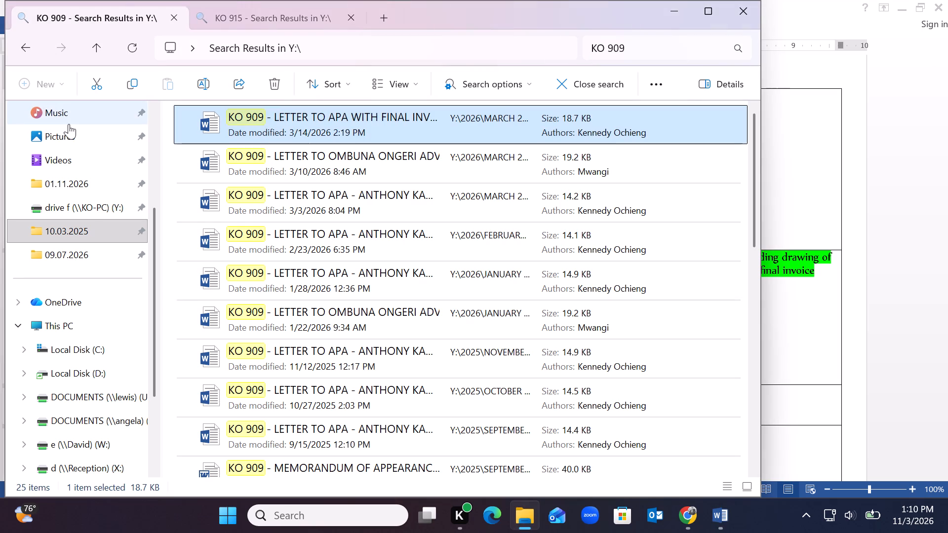
click(632, 48)
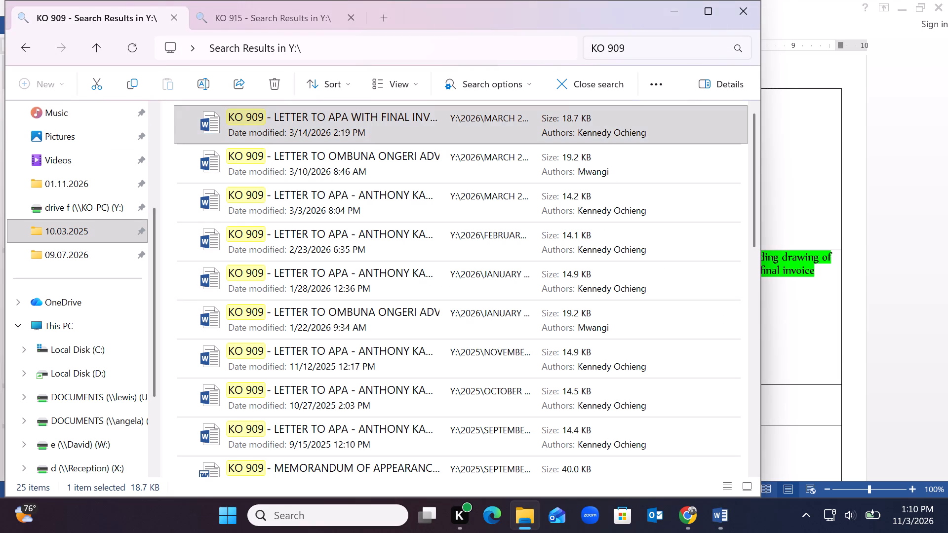
key(BackSpace)
key(BackSpace)
text(23)
key(Return)
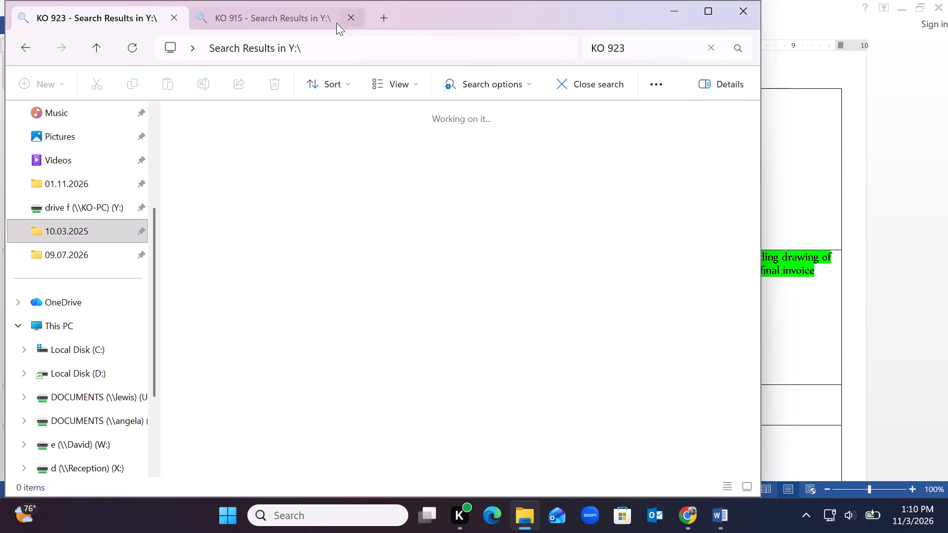
Open the KO 915 letter to APA on Ngong Veg. Limited, examine its references and court update, and return to entry 129.
click(258, 18)
double_click(348, 131)
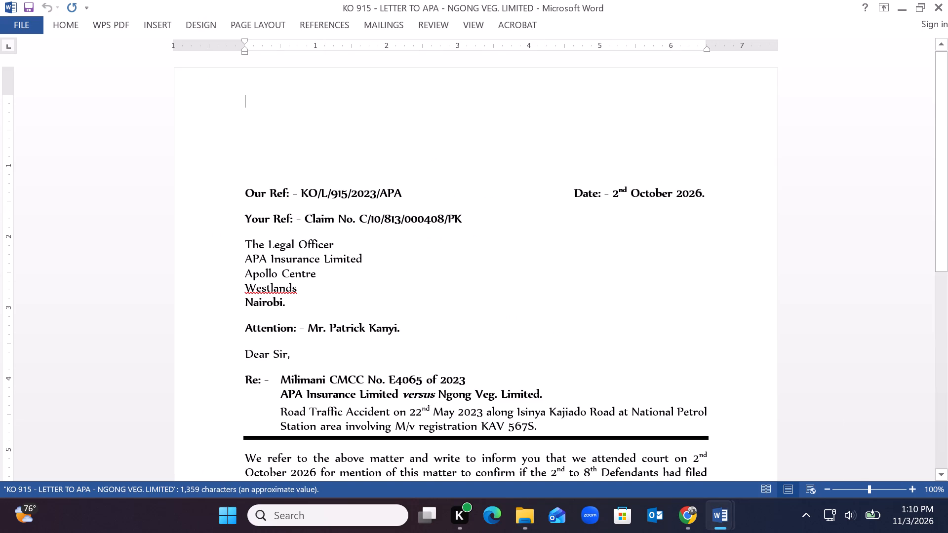
scroll(428, 346, down, 6)
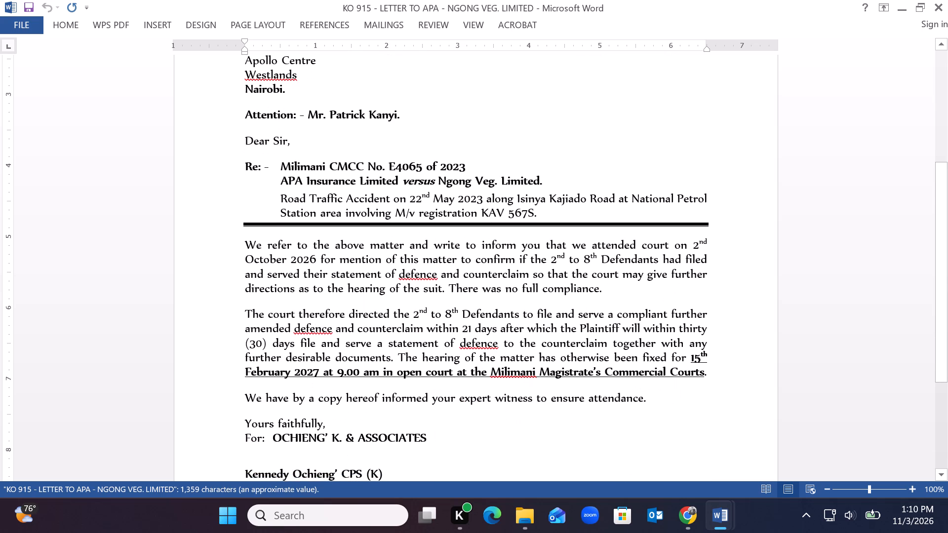
scroll(439, 336, up, 1)
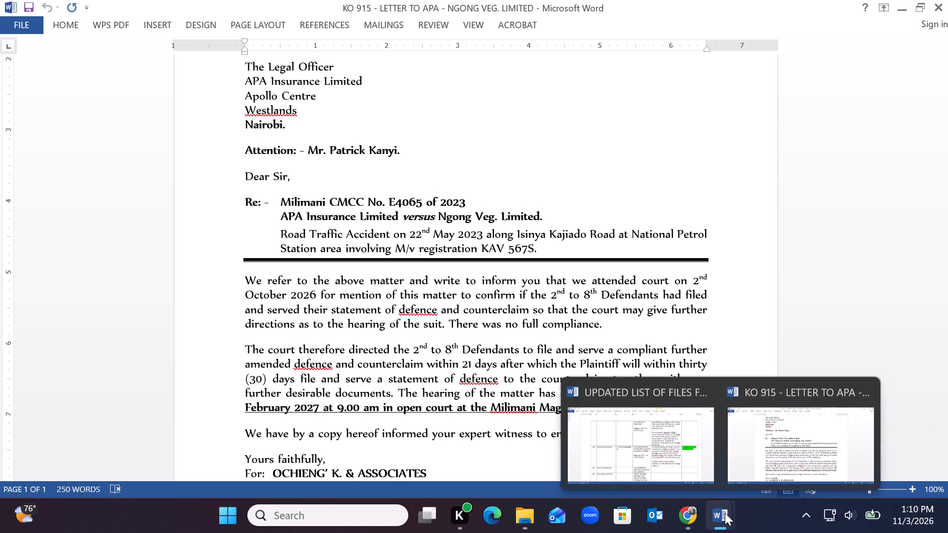
click(661, 441)
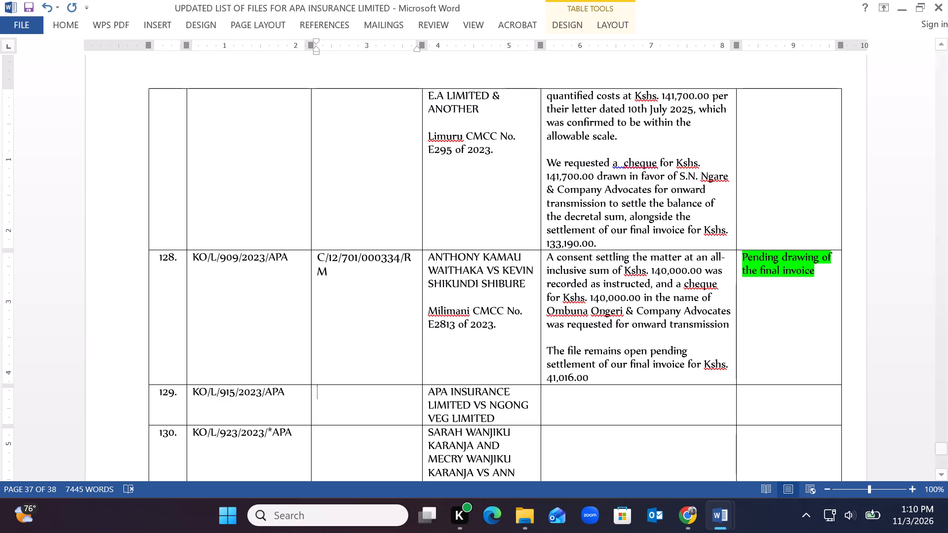
scroll(481, 287, up, 2)
scroll(489, 281, down, 5)
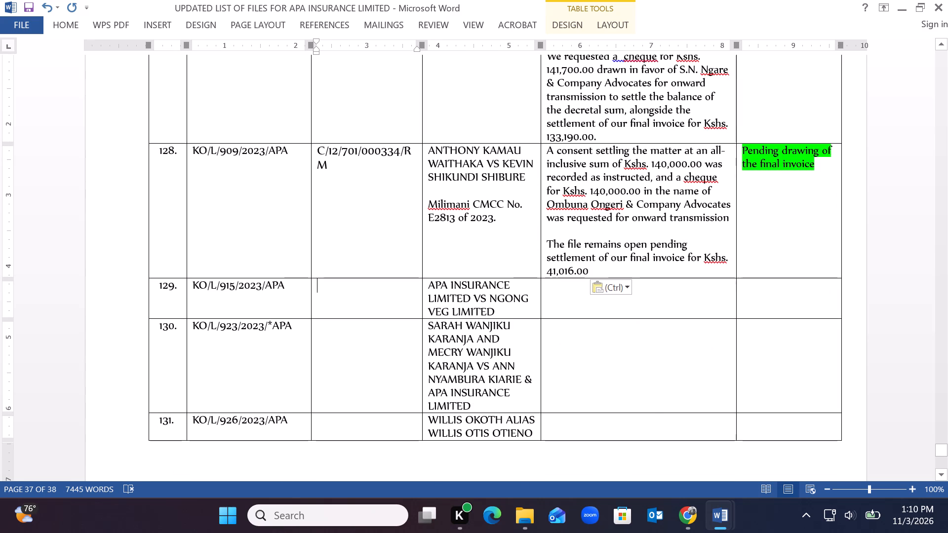